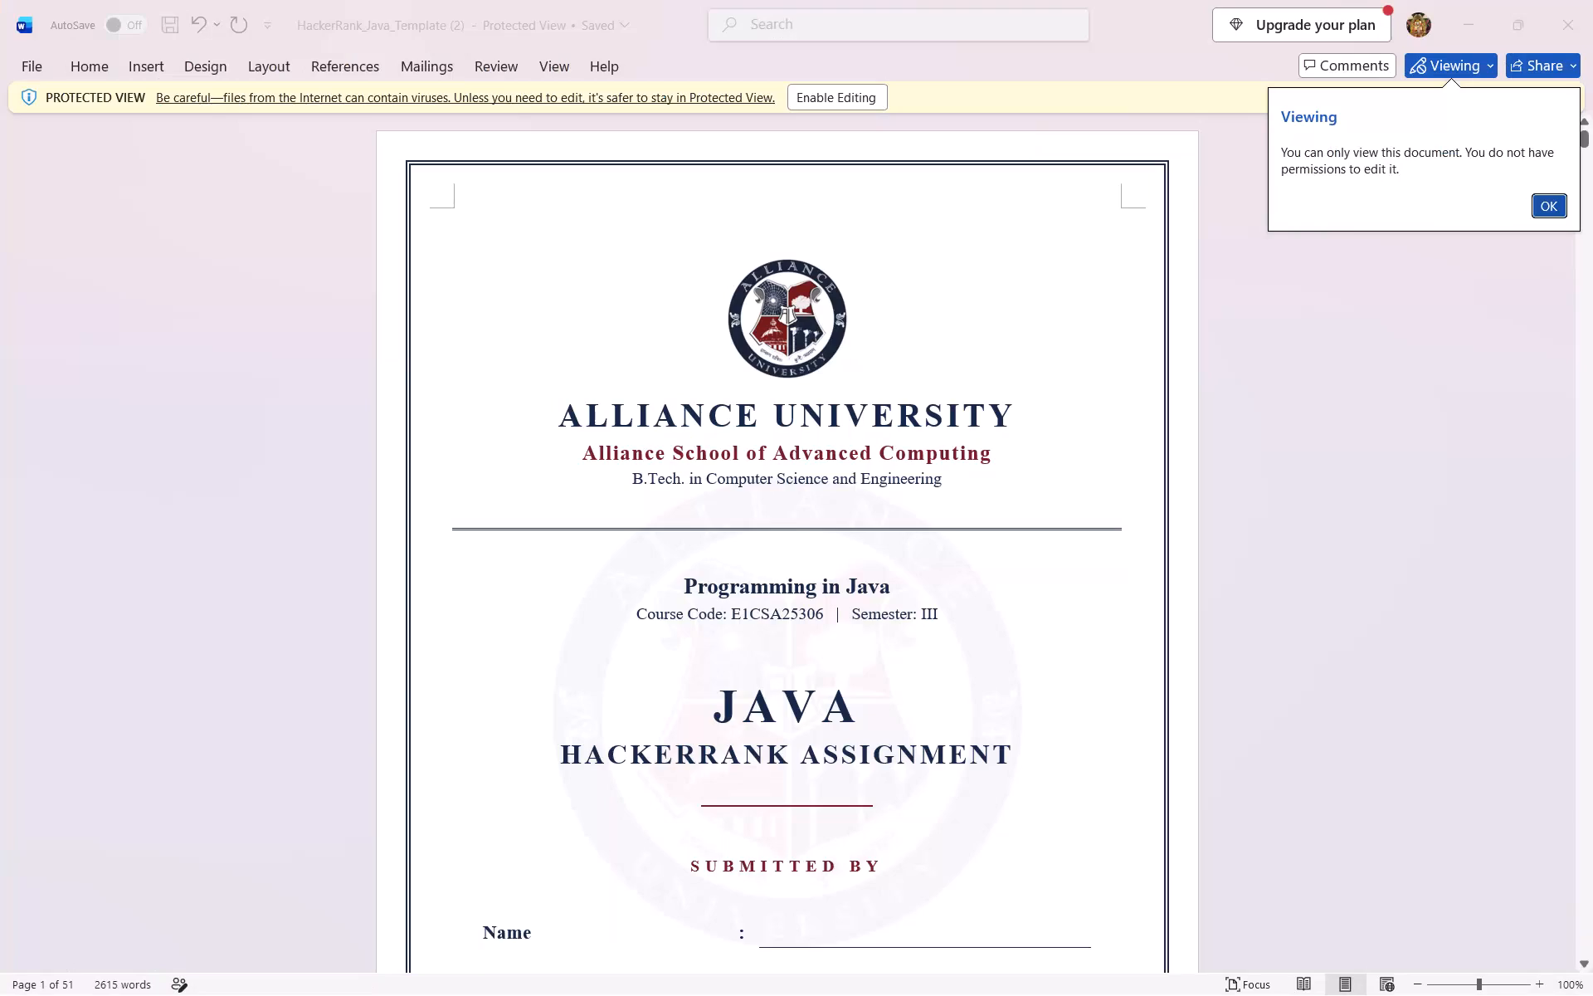
Enable editing for the protected HackerRank Java assignment template.
{"action": "scroll", "coordinate": [1031, 895], "scroll_direction": "down", "scroll_amount": 2}
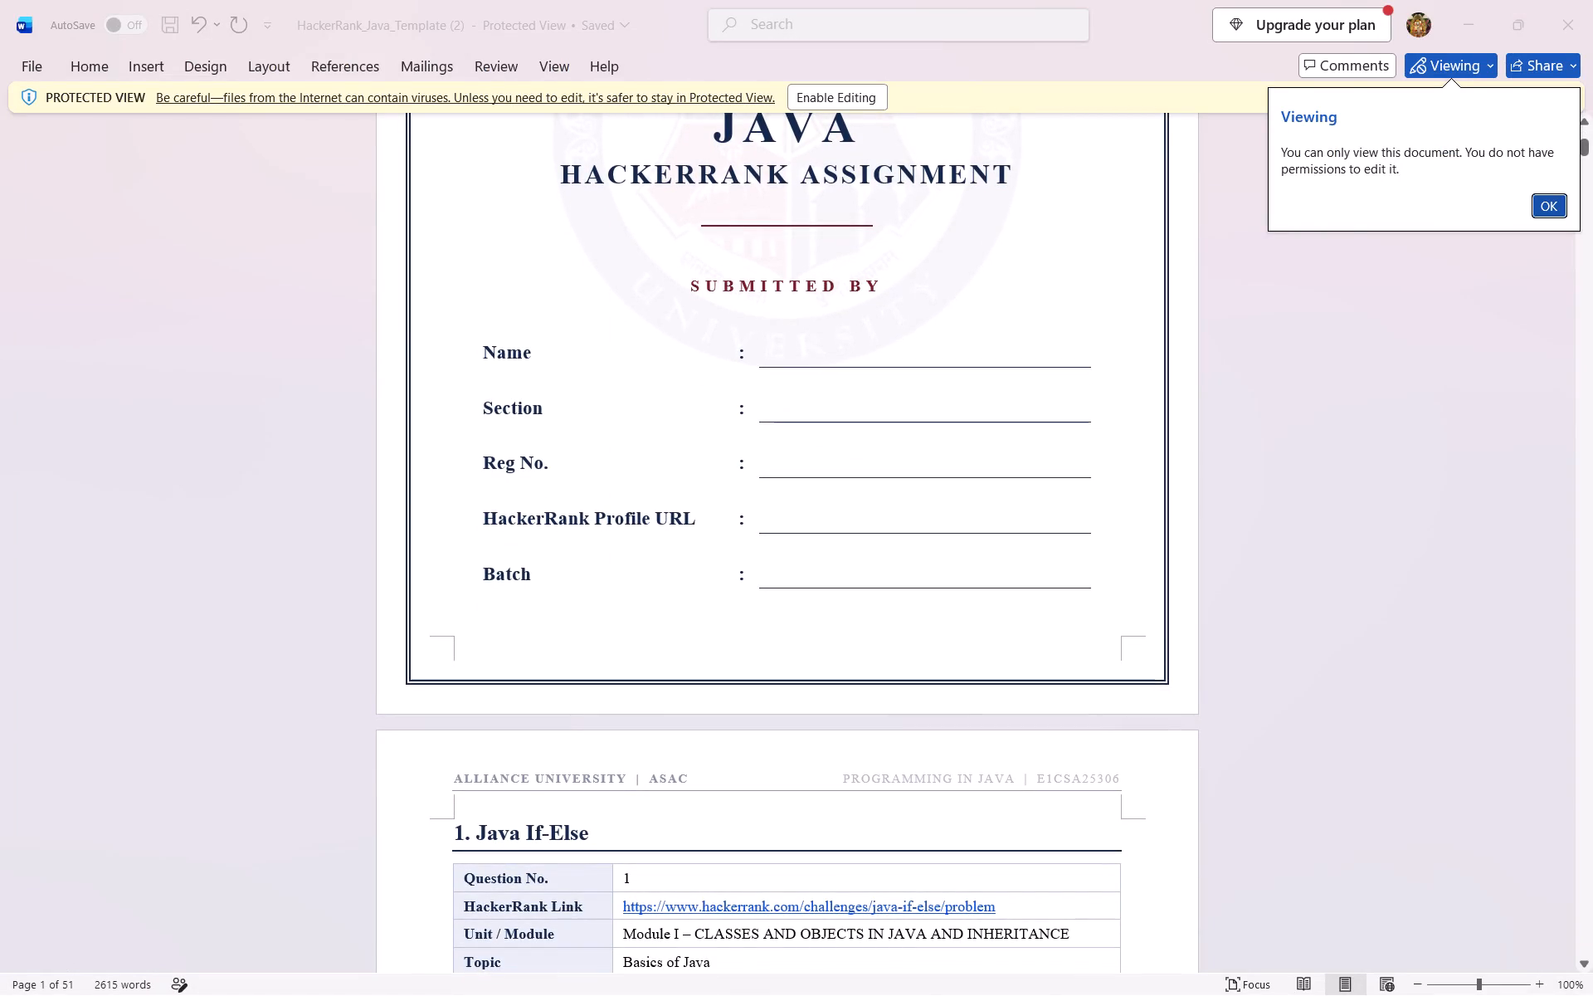
{"action": "left_click", "coordinate": [778, 359]}
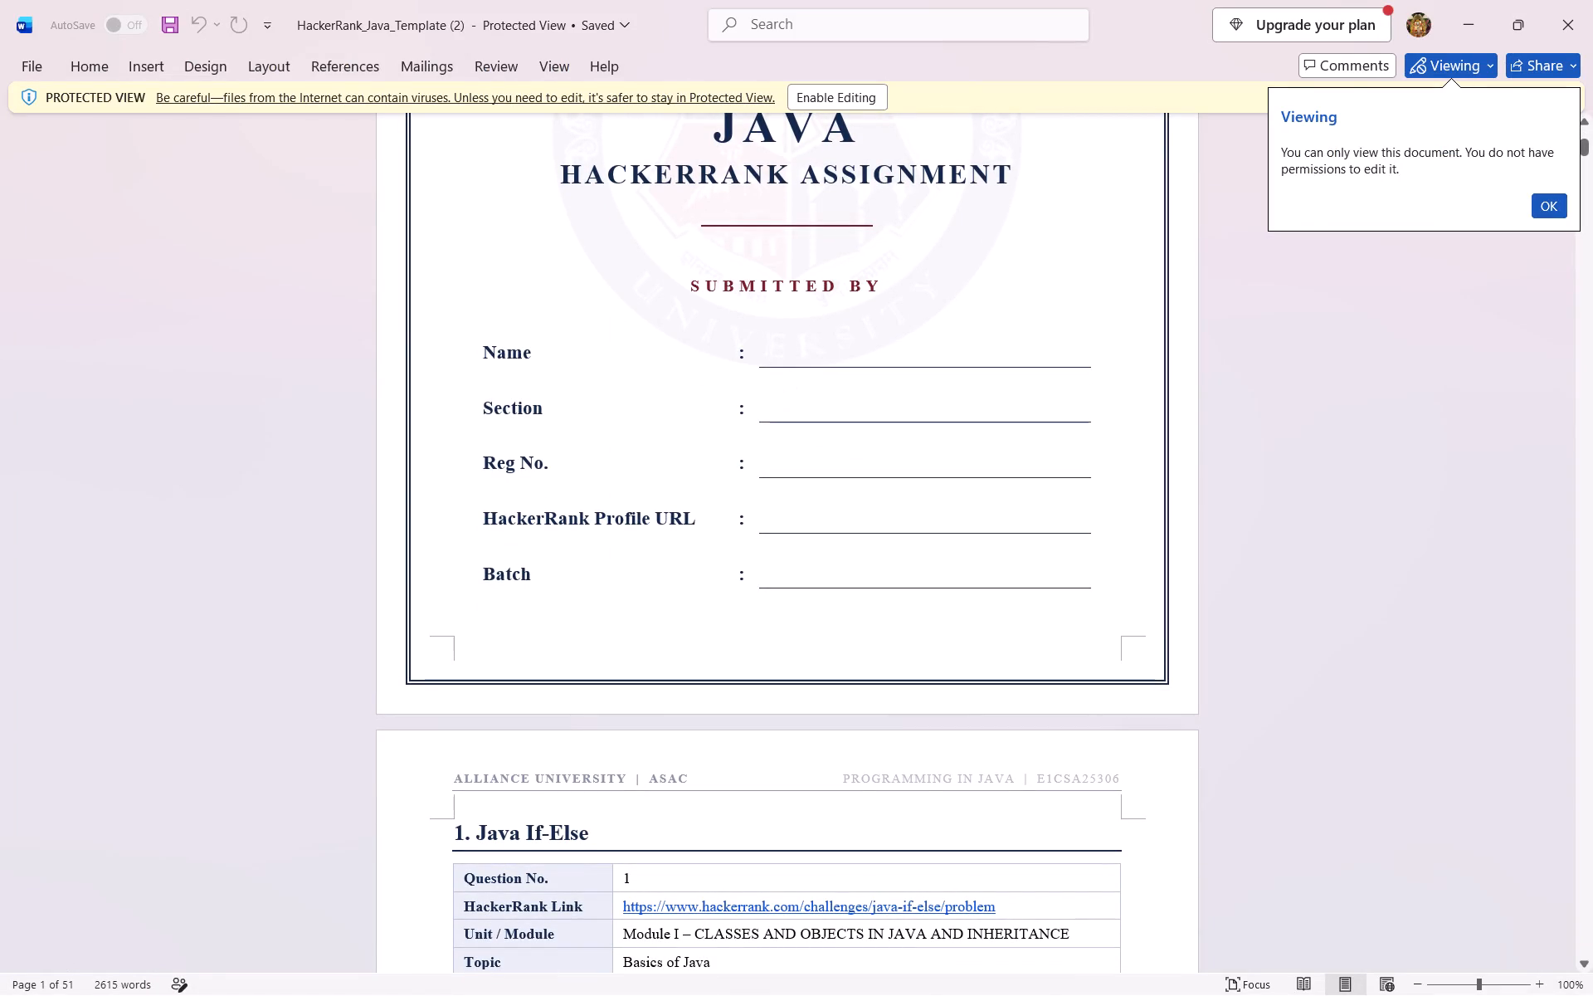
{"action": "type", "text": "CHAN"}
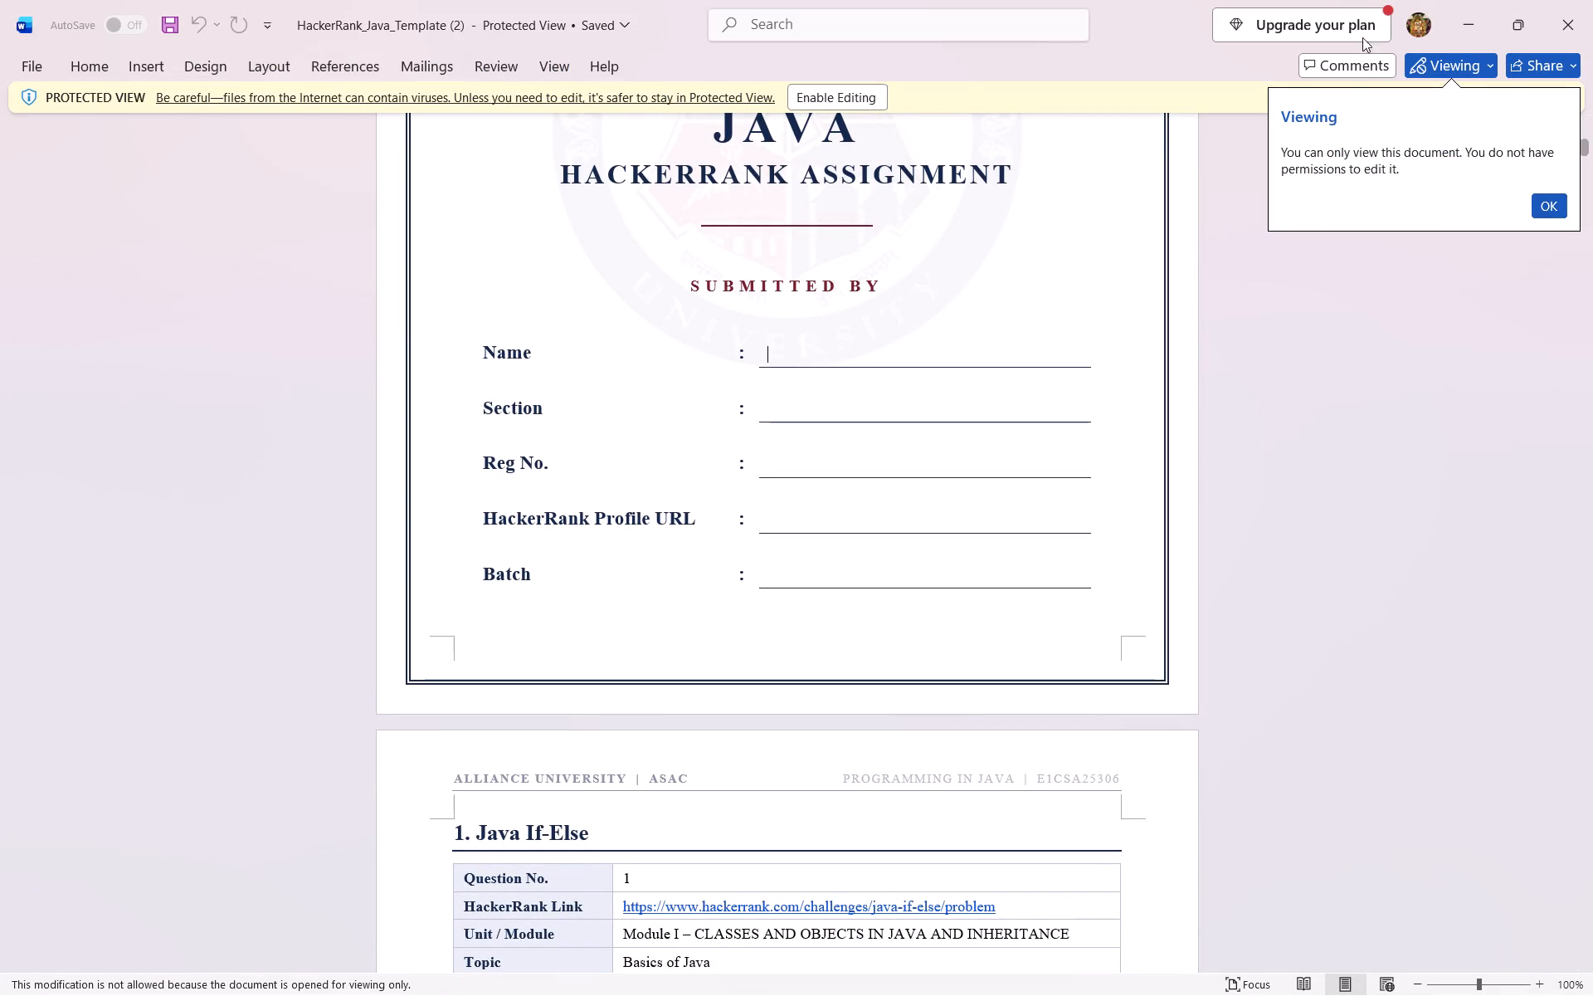
{"action": "left_click", "coordinate": [869, 101]}
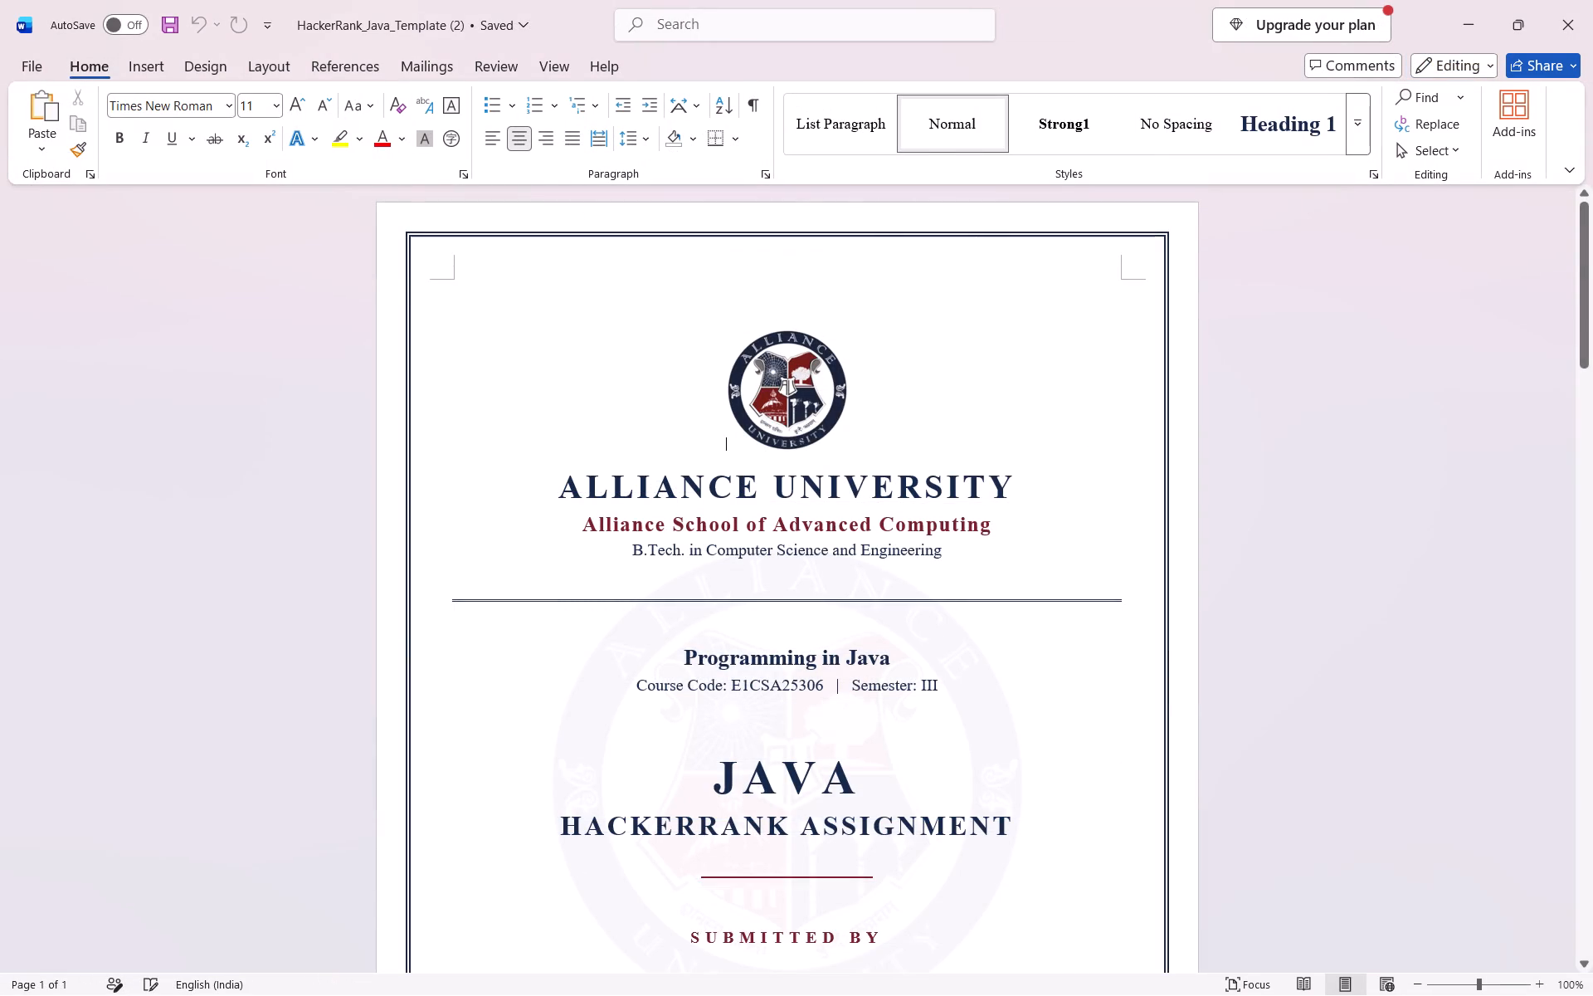
Enter the student's name in the Name field of the cover page.
{"action": "scroll", "coordinate": [791, 856], "scroll_direction": "down", "scroll_amount": 1}
{"action": "left_click", "coordinate": [767, 590]}
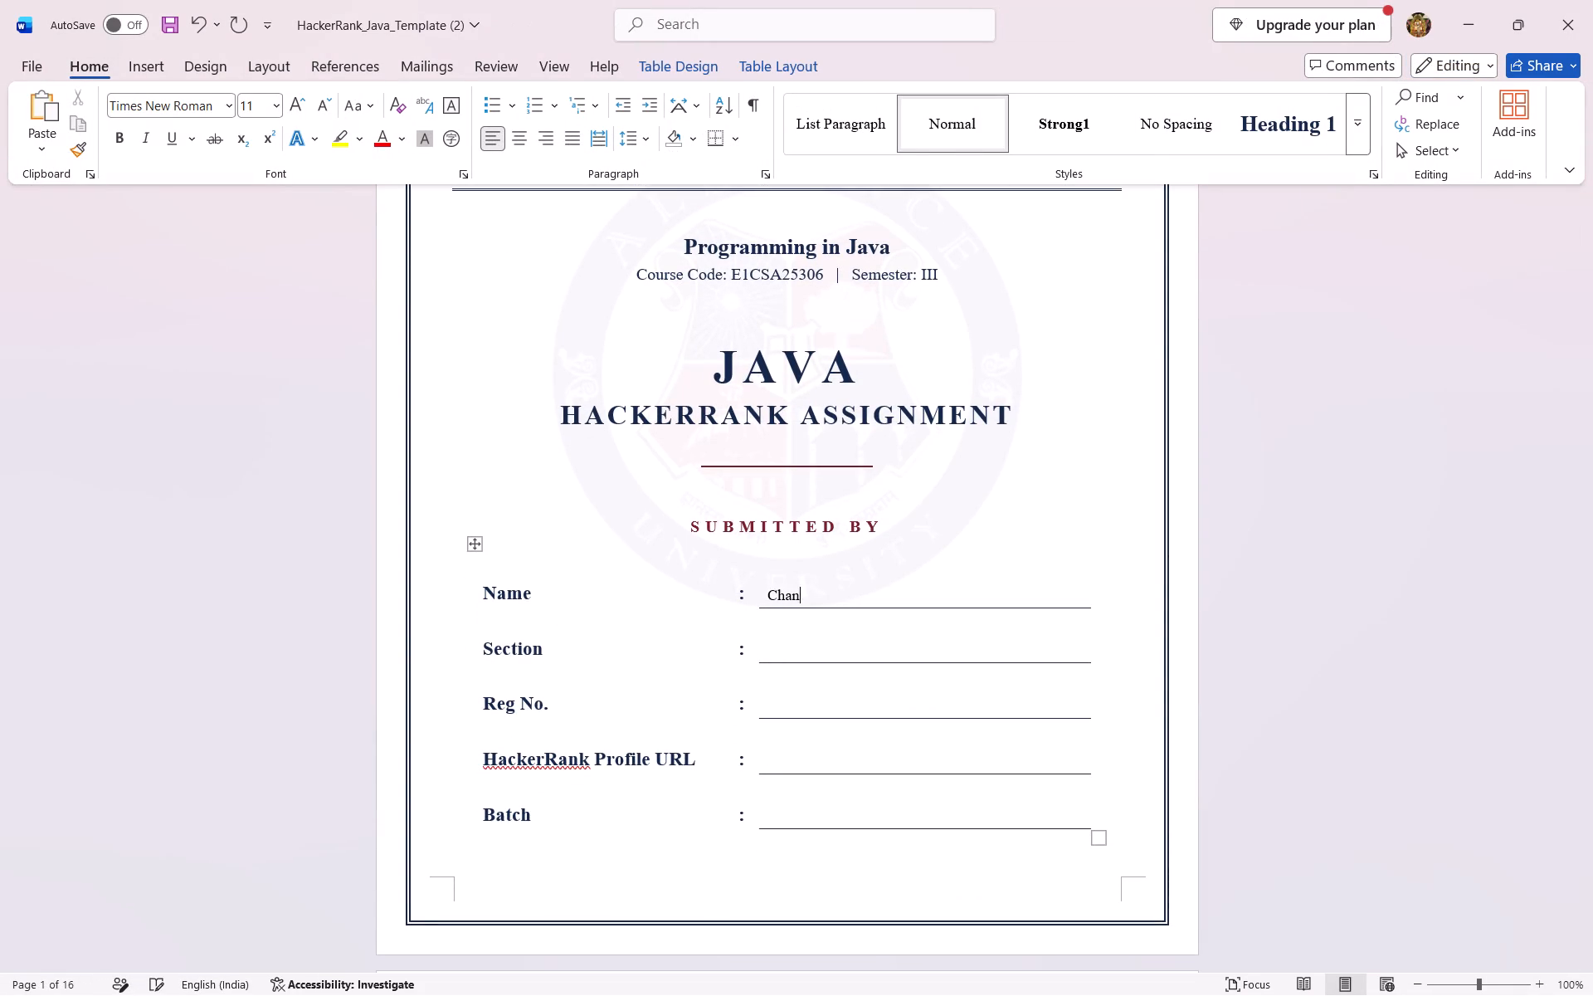
{"action": "key", "text": "BackSpace"}
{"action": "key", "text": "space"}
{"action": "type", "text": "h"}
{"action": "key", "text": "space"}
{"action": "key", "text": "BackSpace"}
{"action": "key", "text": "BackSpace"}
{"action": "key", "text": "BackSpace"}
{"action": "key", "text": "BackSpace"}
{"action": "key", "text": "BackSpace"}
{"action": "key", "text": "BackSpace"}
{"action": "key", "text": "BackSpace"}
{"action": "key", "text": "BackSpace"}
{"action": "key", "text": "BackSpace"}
{"action": "left_click", "coordinate": [535, 594]}
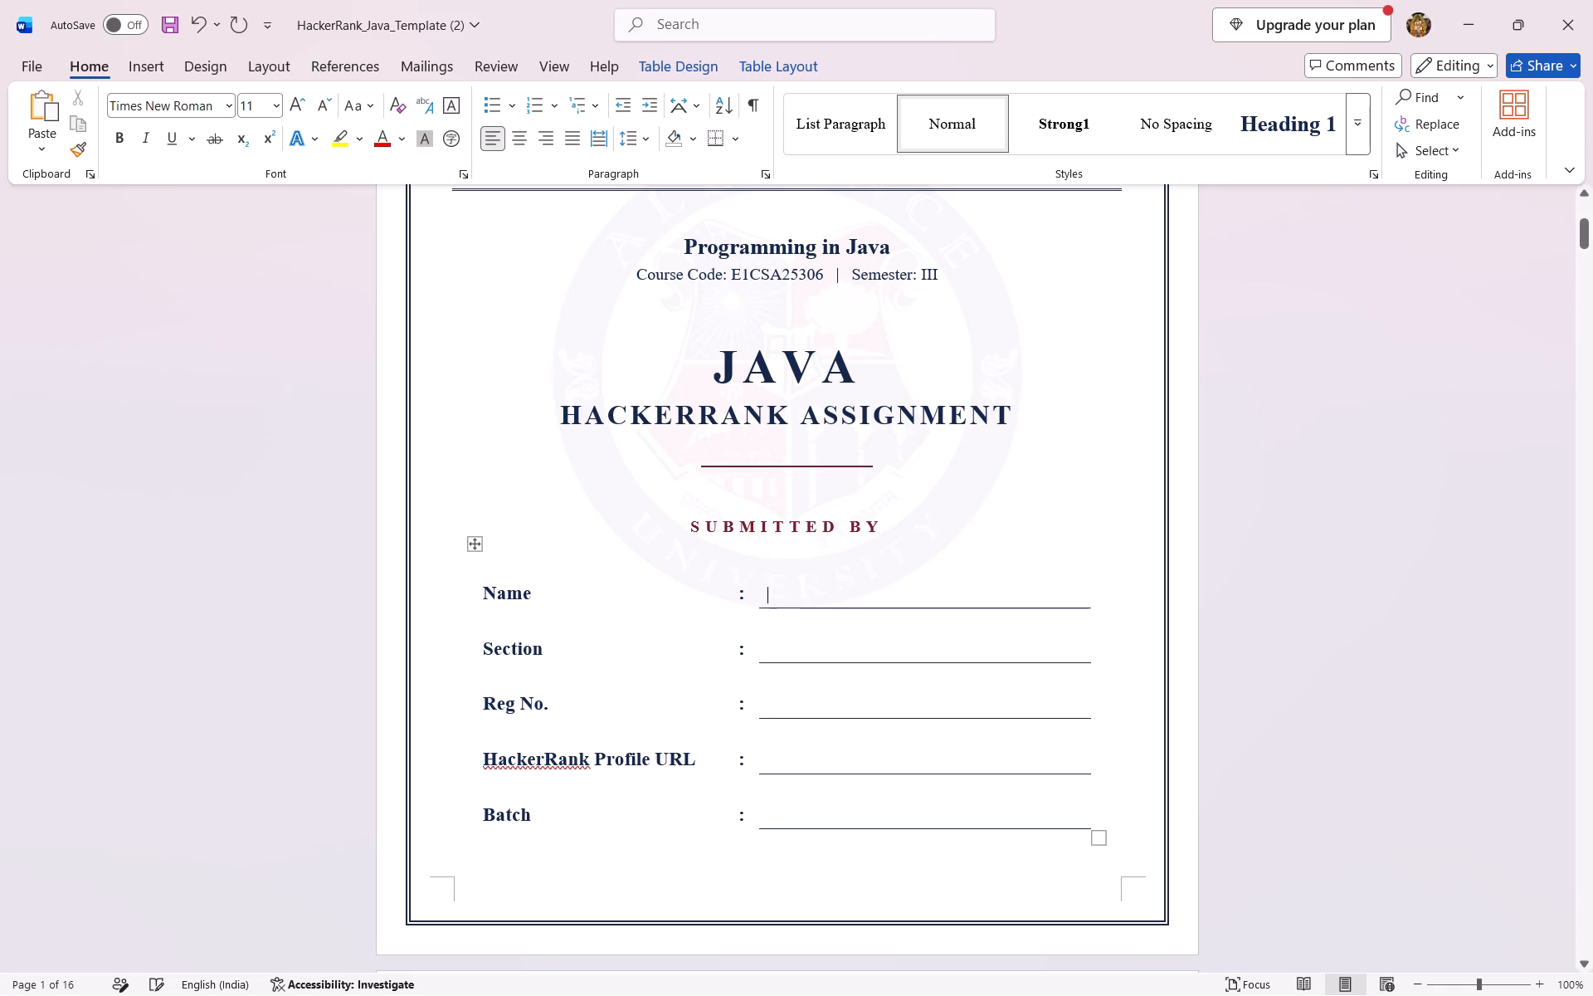
{"action": "left_click", "coordinate": [802, 596]}
Set the font size of the student's name in the Name field to 14.
{"action": "left_click_drag", "start_coordinate": [828, 595], "coordinate": [763, 589]}
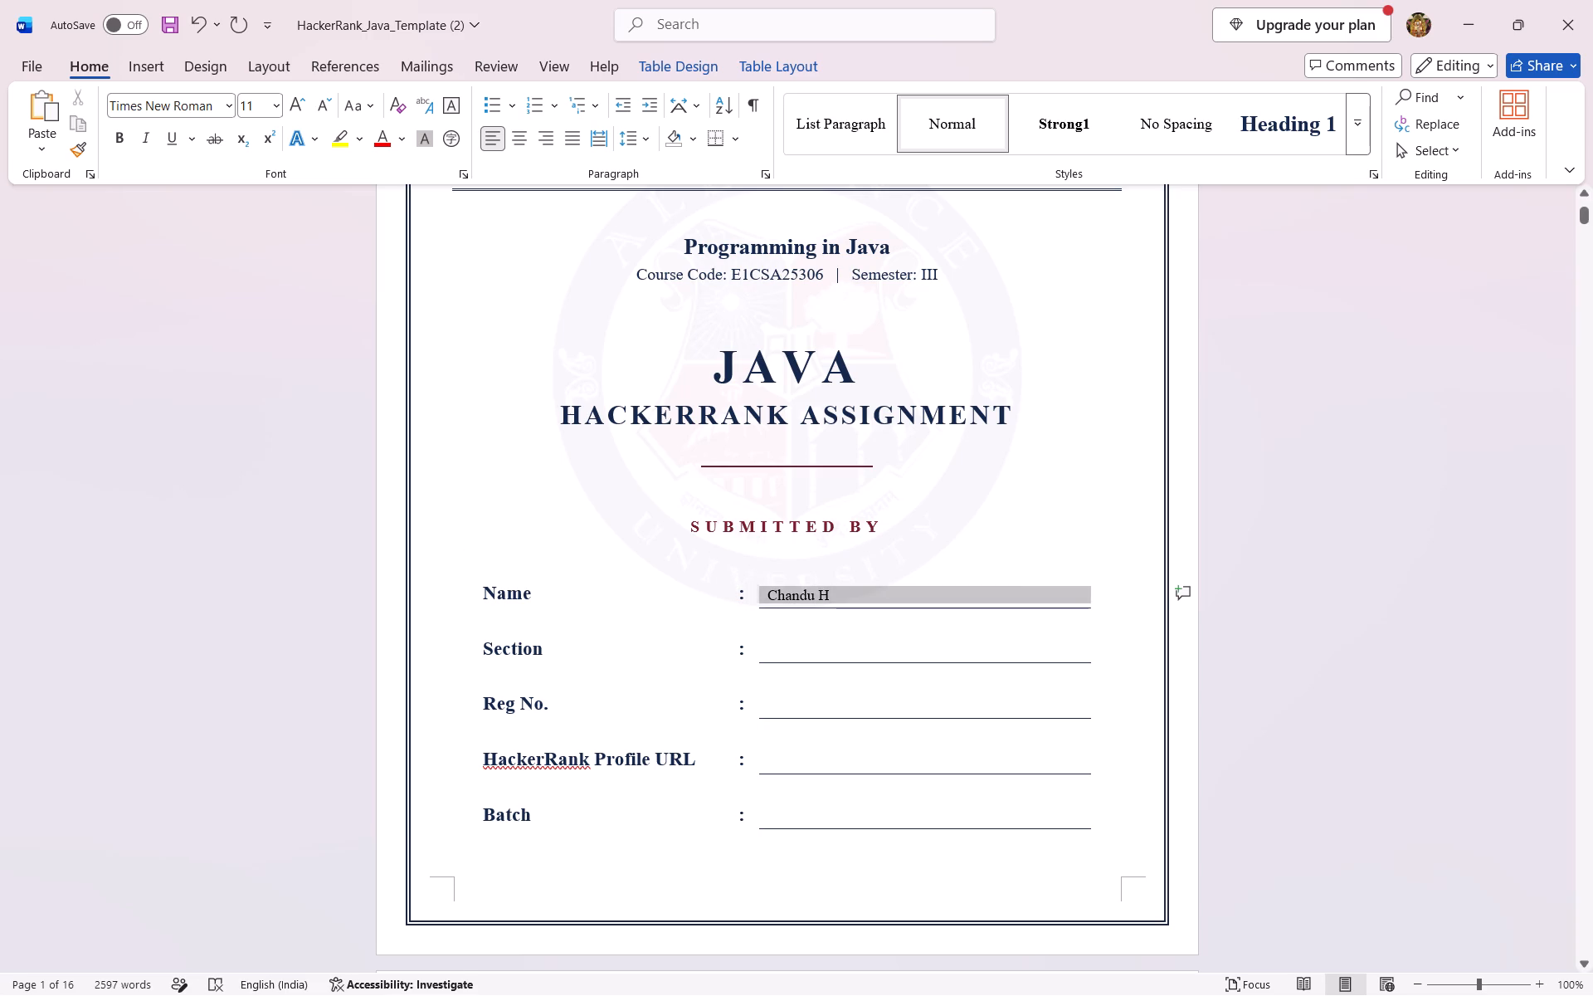
{"action": "left_click_drag", "start_coordinate": [763, 589], "coordinate": [765, 591]}
{"action": "left_click", "coordinate": [896, 622]}
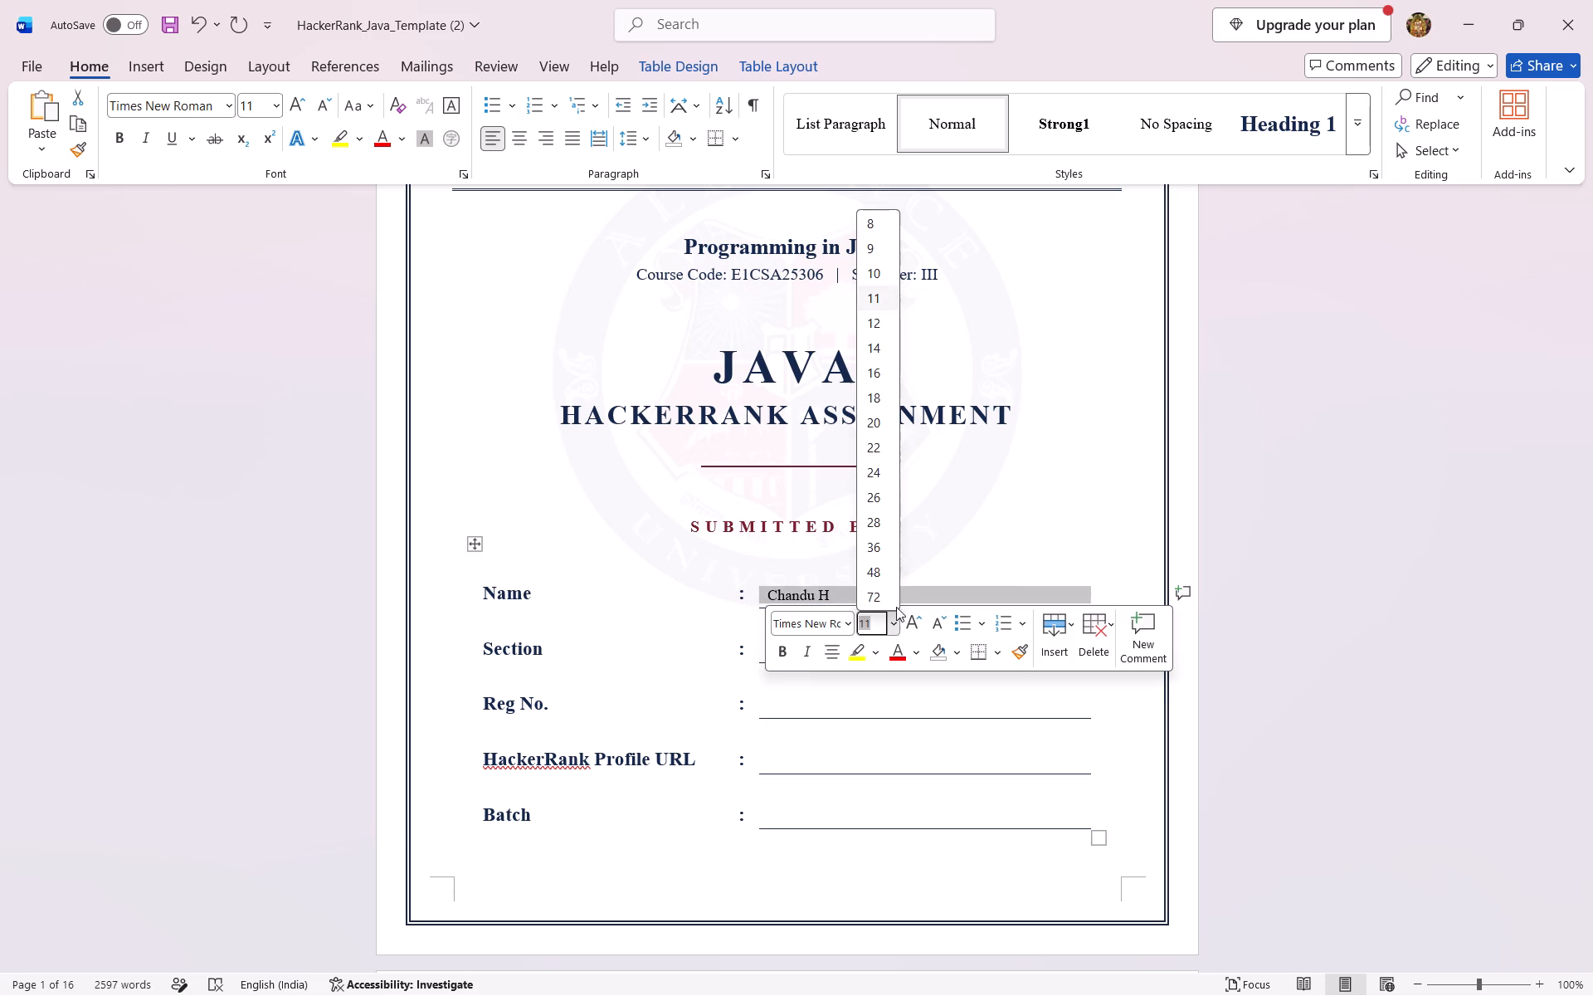
{"action": "left_click", "coordinate": [878, 347]}
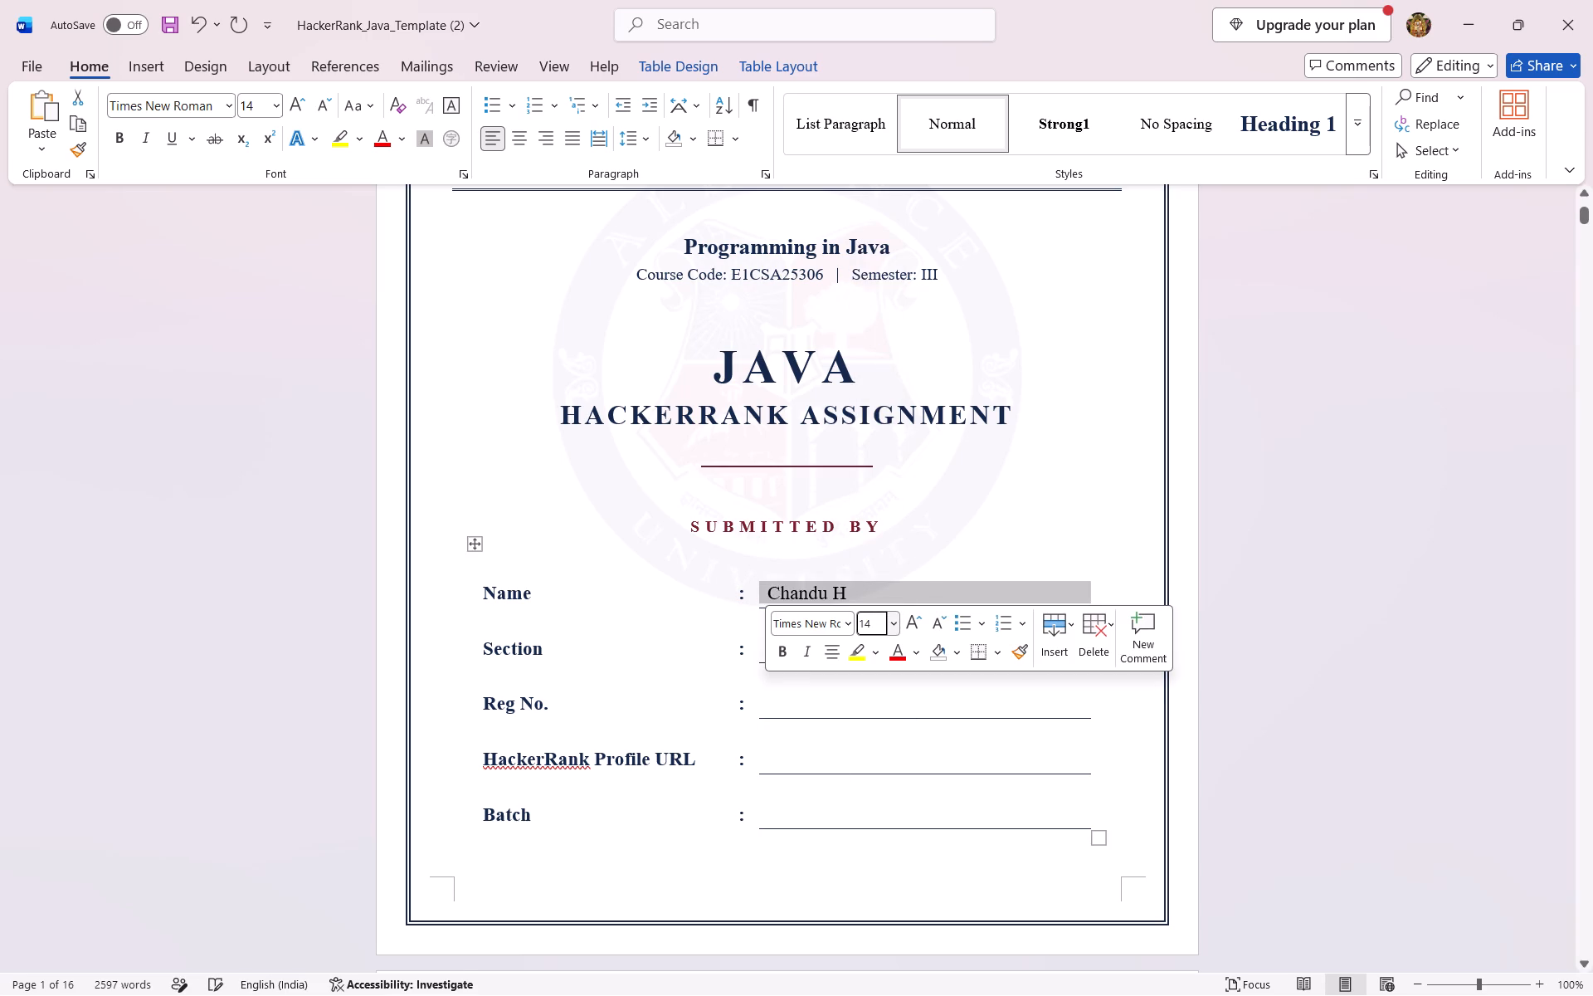
{"action": "left_click", "coordinate": [807, 723]}
Enter Gen_H in the cover page's Section field at font size 14.
{"action": "left_click", "coordinate": [782, 654]}
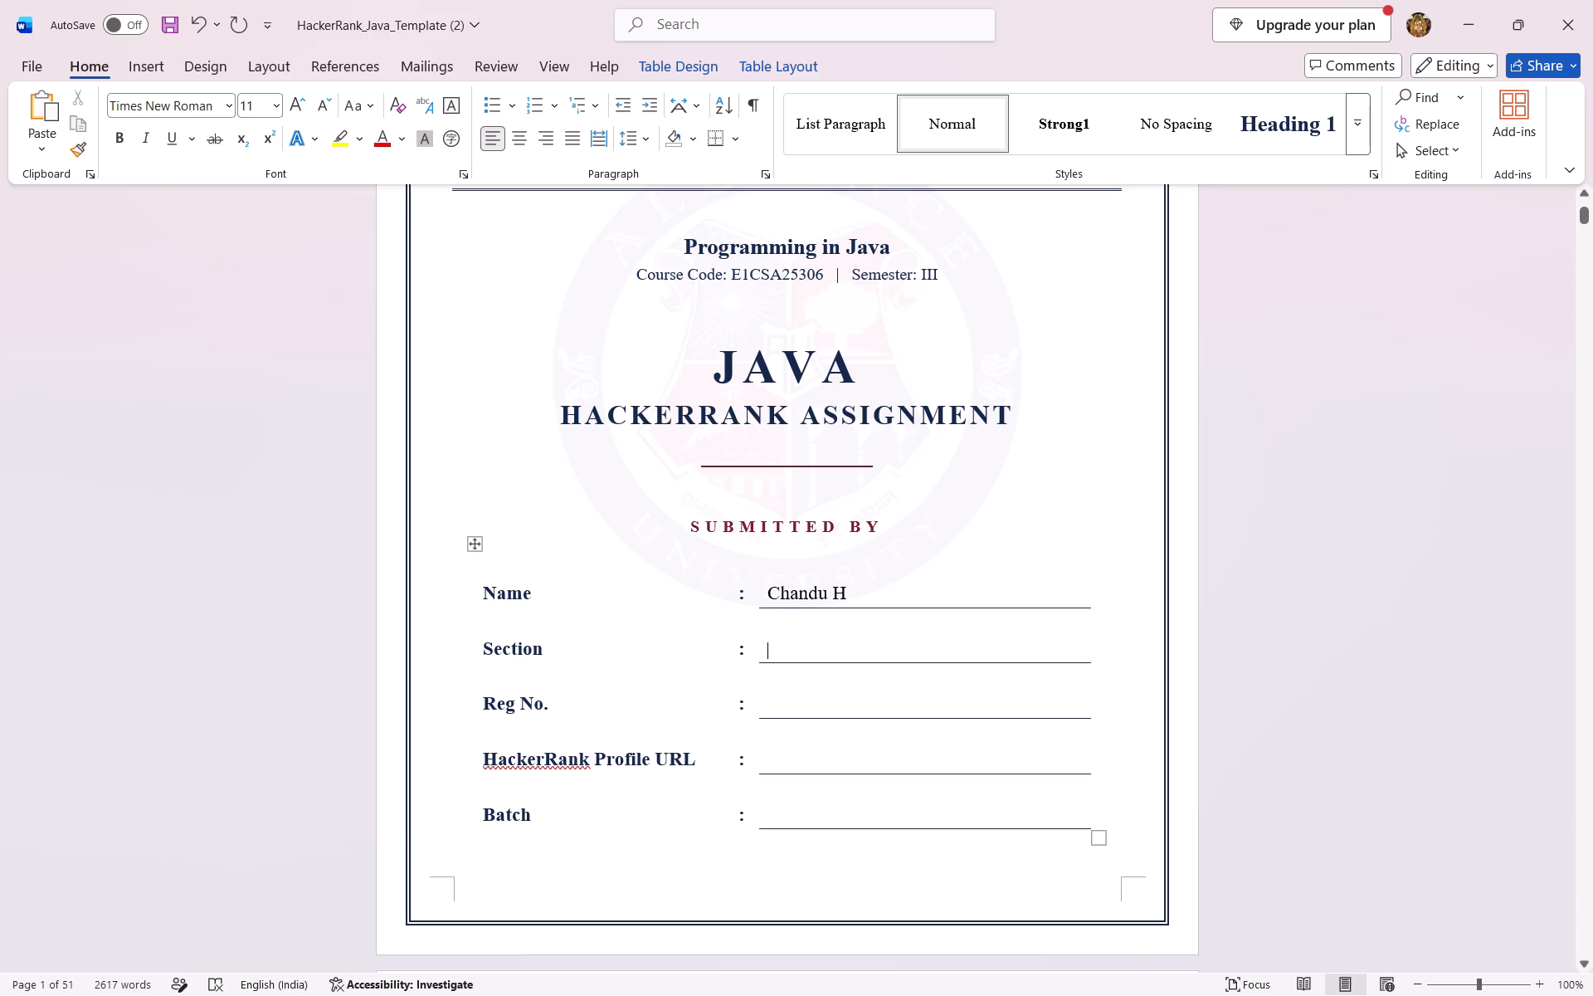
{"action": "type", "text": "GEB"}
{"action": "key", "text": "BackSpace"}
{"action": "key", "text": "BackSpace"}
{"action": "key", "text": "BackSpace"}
{"action": "left_click", "coordinate": [280, 109]}
{"action": "left_click", "coordinate": [251, 257]}
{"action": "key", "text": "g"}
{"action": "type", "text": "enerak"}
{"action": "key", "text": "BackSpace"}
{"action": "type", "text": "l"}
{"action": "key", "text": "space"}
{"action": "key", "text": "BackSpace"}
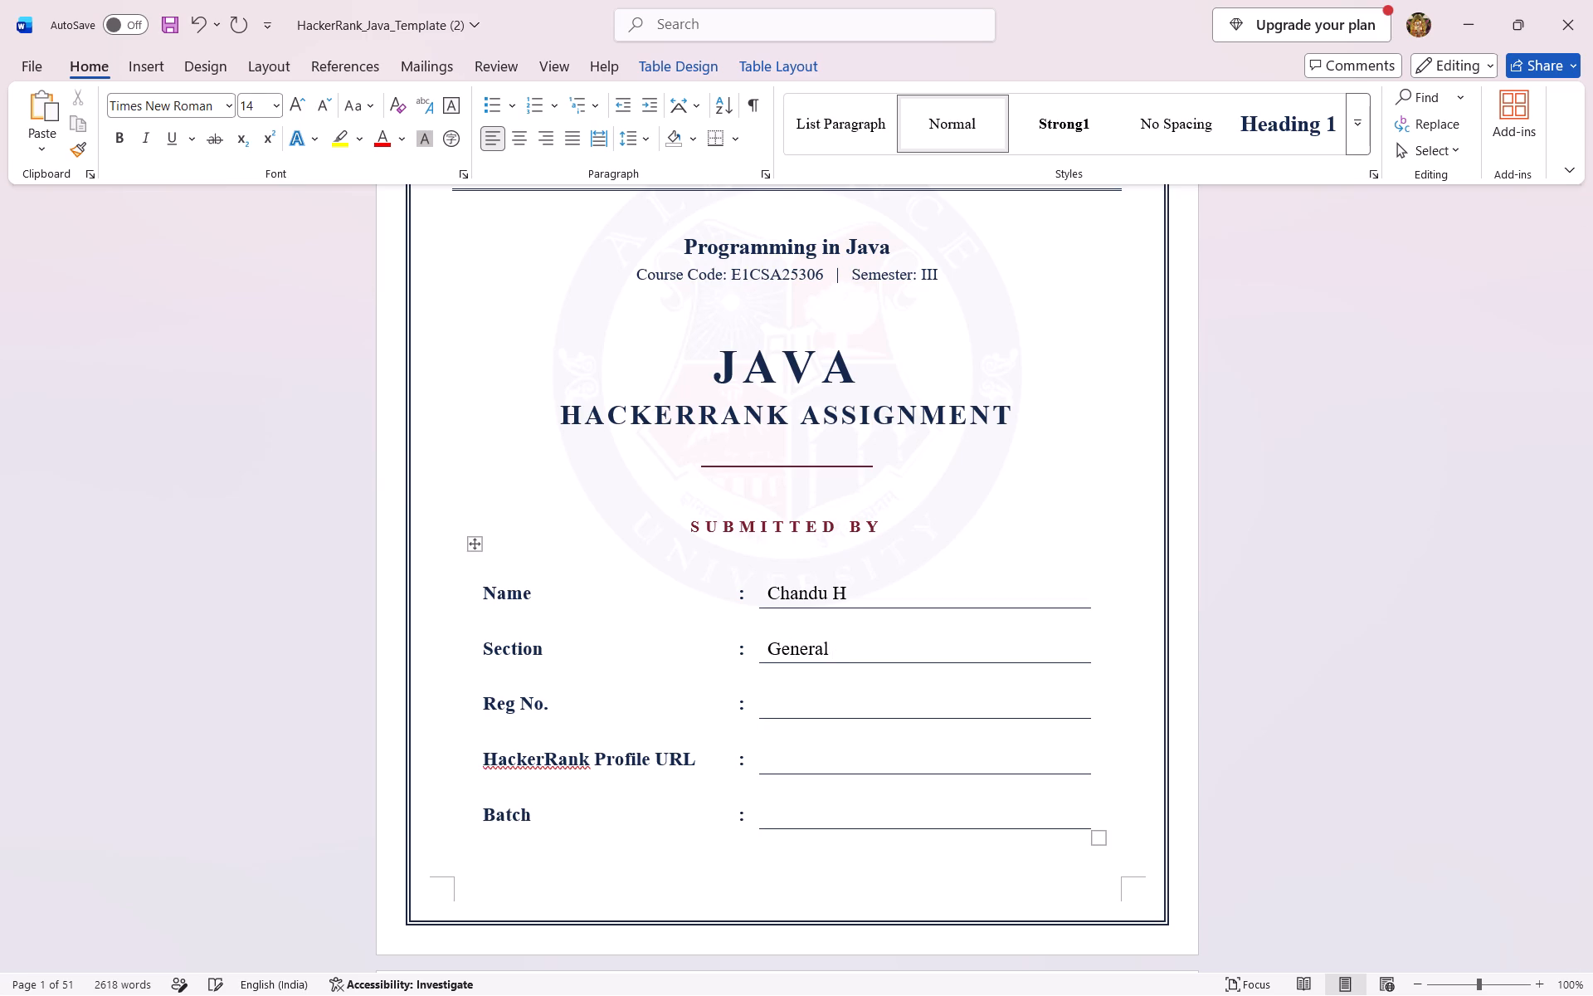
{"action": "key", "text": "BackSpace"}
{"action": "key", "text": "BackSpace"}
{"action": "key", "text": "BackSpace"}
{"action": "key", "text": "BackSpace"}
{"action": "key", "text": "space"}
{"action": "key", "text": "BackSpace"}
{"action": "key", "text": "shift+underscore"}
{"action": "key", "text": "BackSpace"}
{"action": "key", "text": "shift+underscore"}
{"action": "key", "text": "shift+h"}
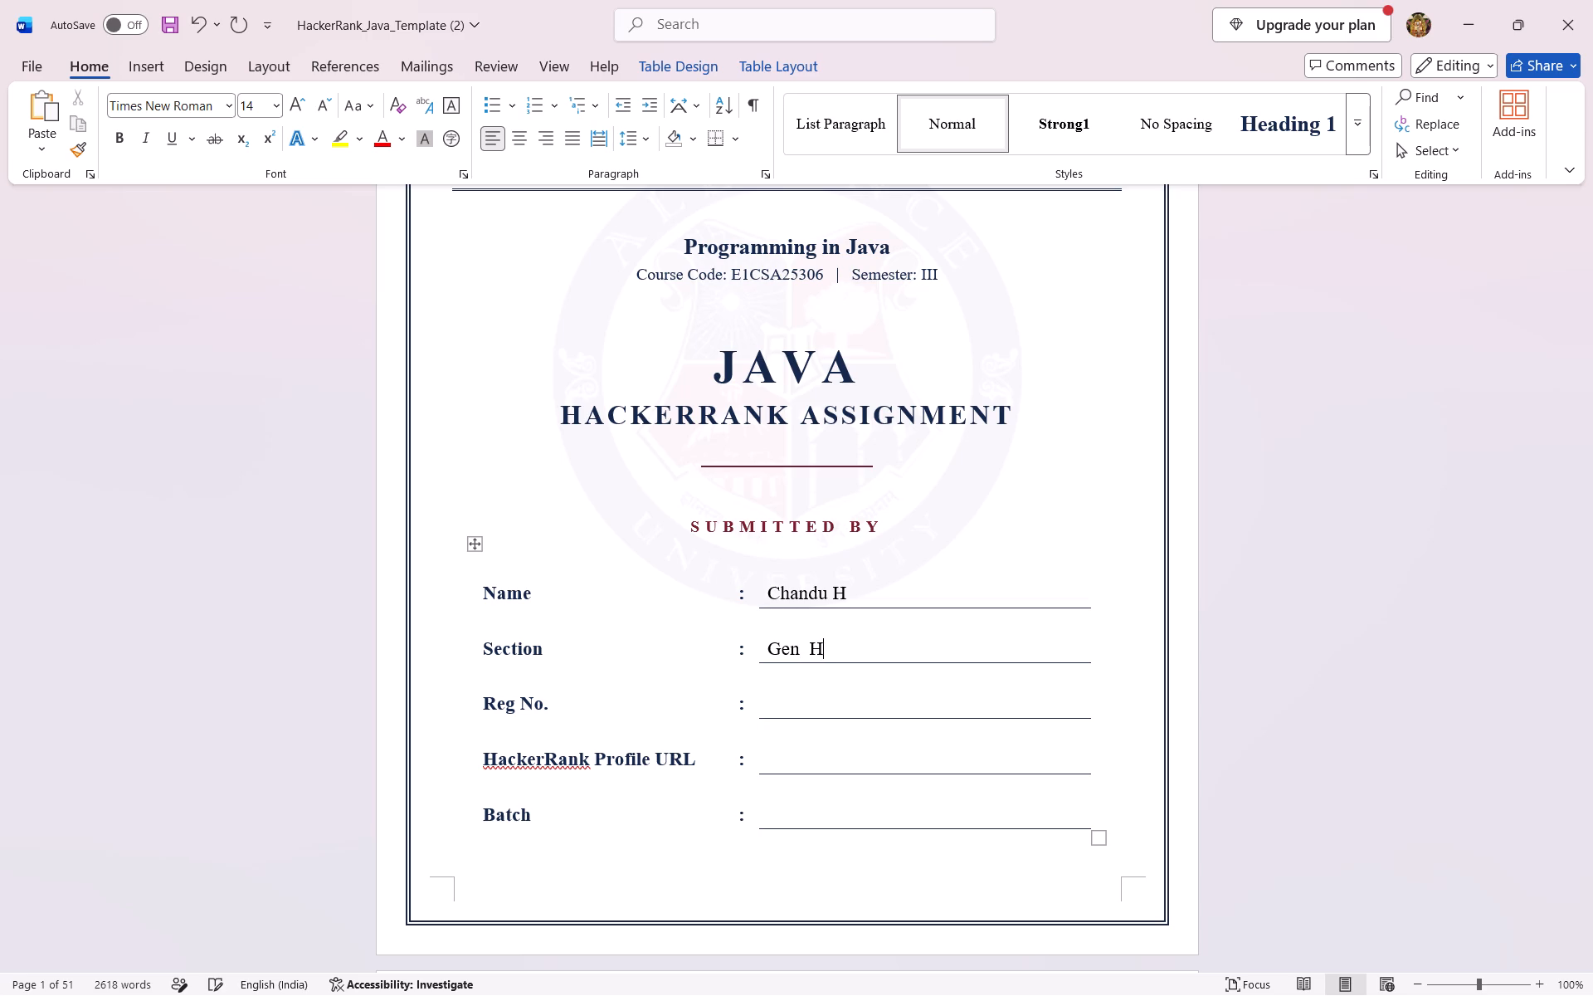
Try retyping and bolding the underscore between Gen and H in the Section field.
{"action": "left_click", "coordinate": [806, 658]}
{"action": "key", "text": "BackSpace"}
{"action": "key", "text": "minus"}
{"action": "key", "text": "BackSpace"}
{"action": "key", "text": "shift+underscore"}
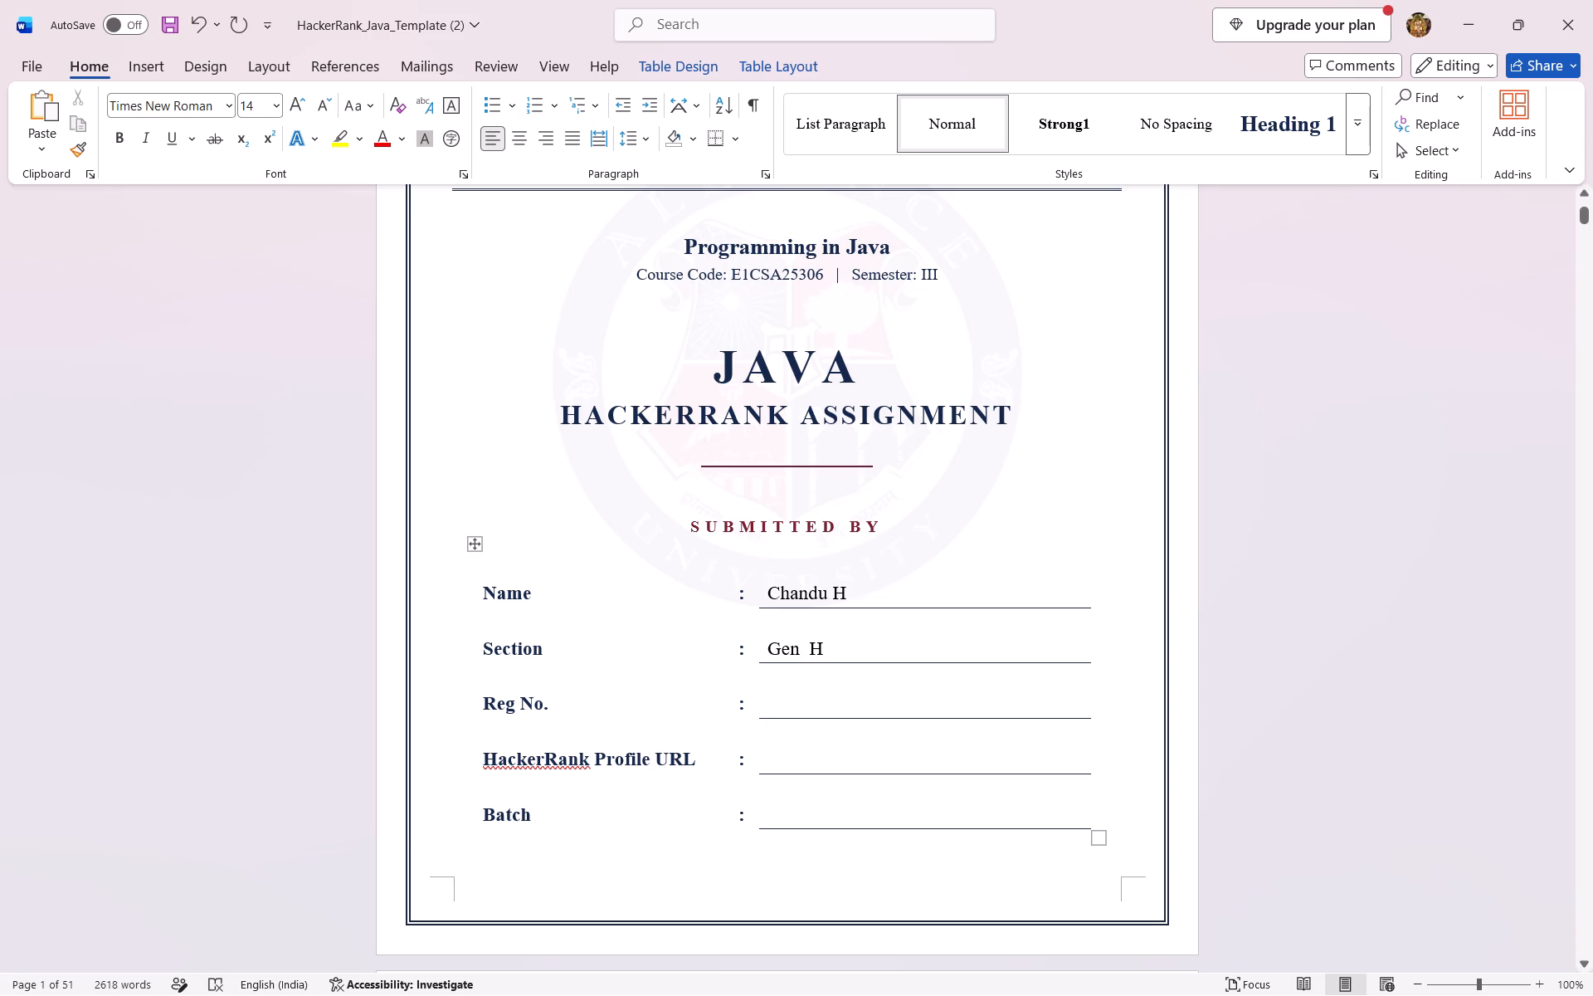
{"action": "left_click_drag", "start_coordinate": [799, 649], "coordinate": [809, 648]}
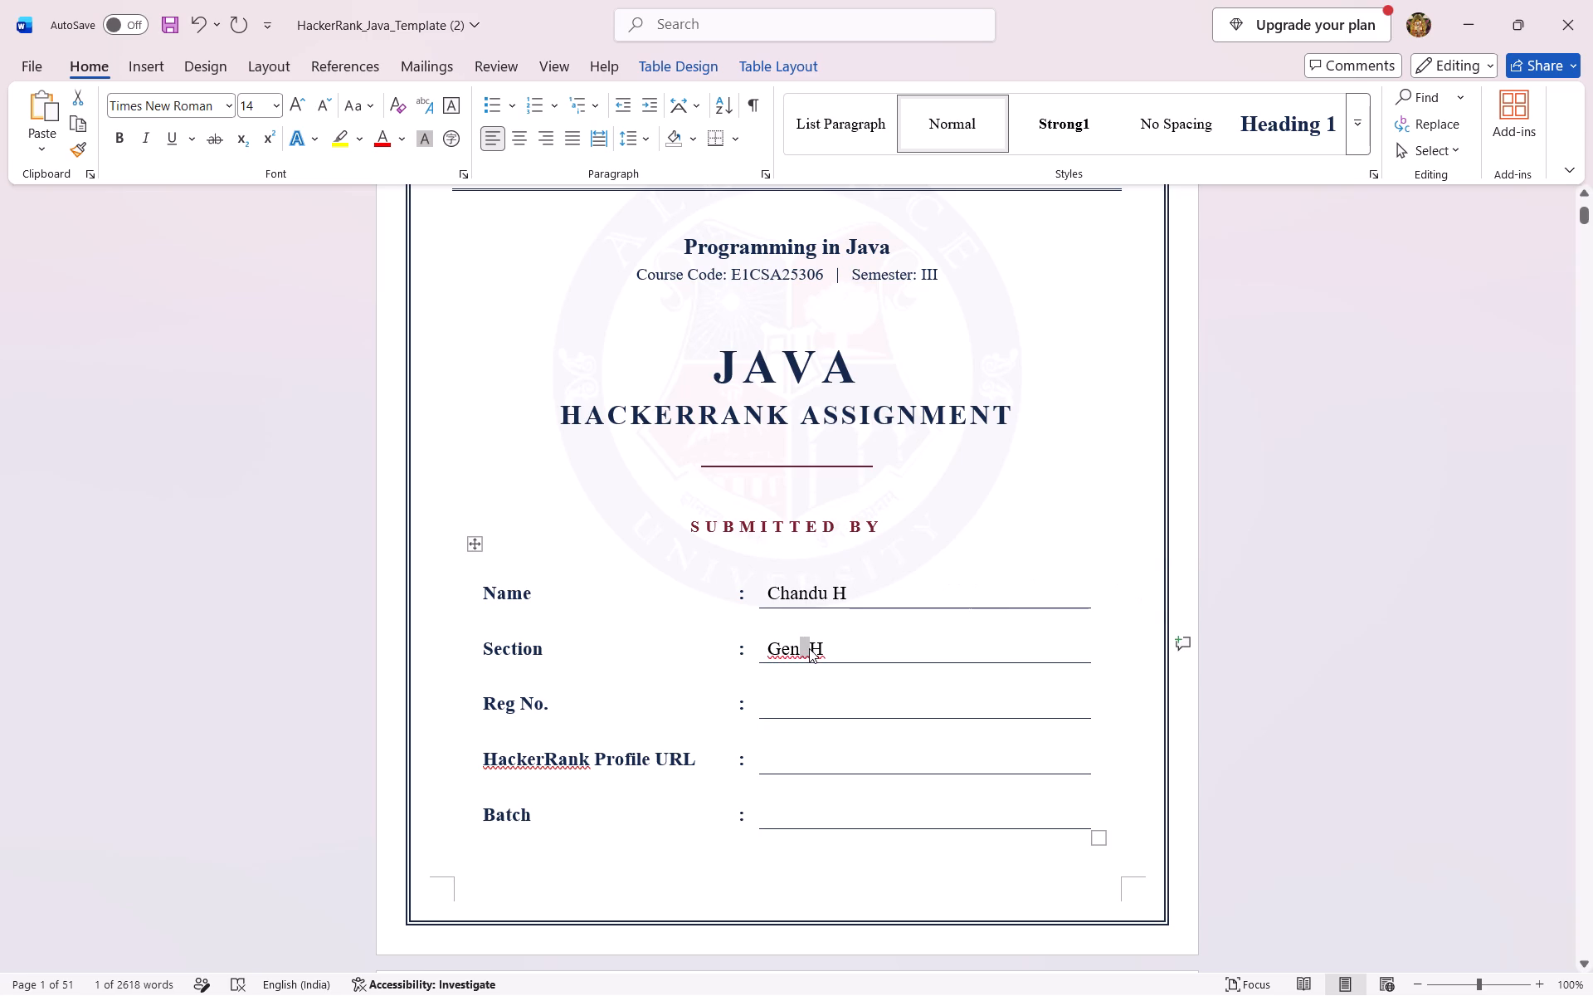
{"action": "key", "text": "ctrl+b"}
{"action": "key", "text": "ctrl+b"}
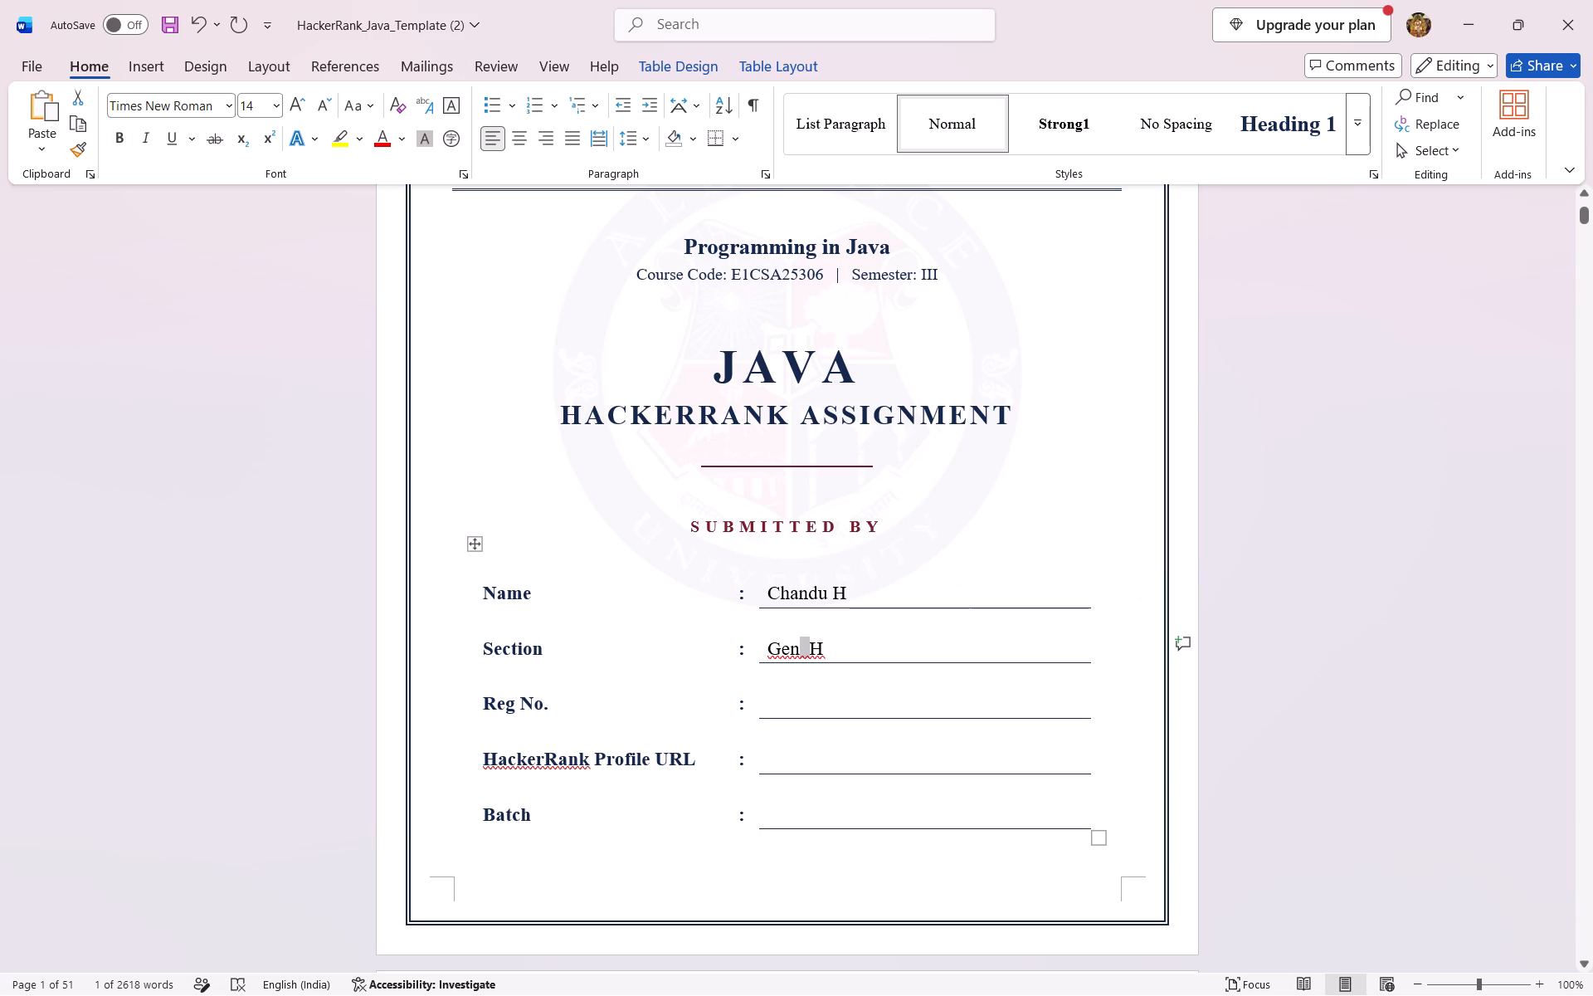
Replace the underscore between Gen and H with a hyphen in the Section field.
{"action": "left_click", "coordinate": [809, 641]}
{"action": "key", "text": "BackSpace"}
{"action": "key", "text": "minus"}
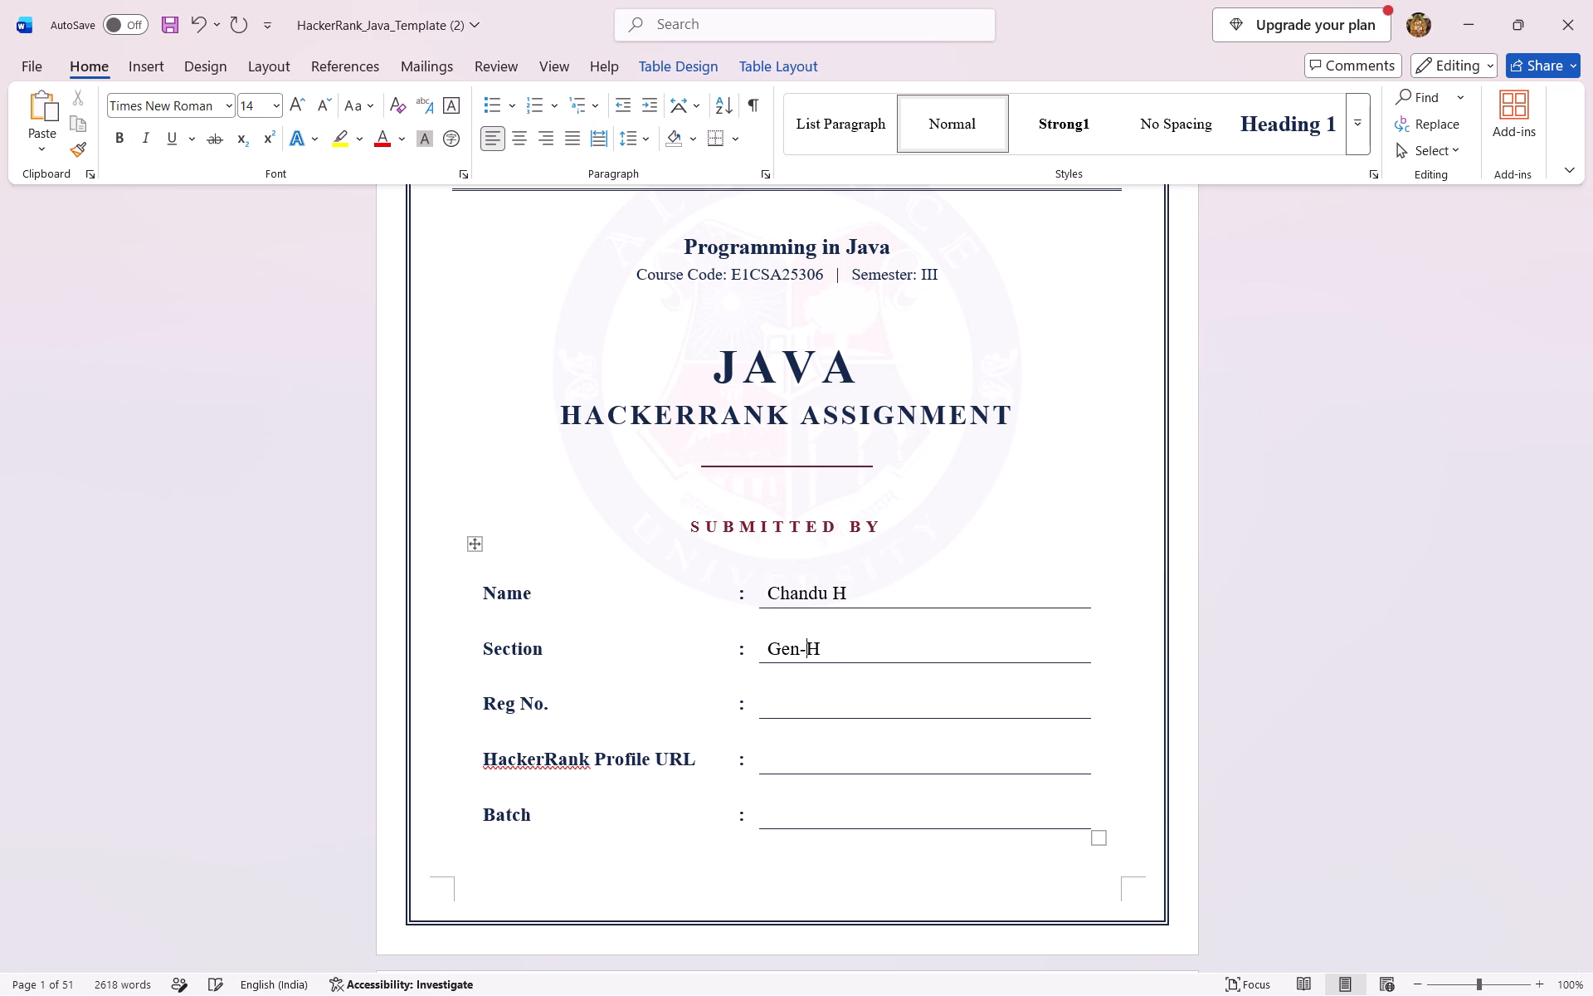
{"action": "left_click", "coordinate": [836, 657]}
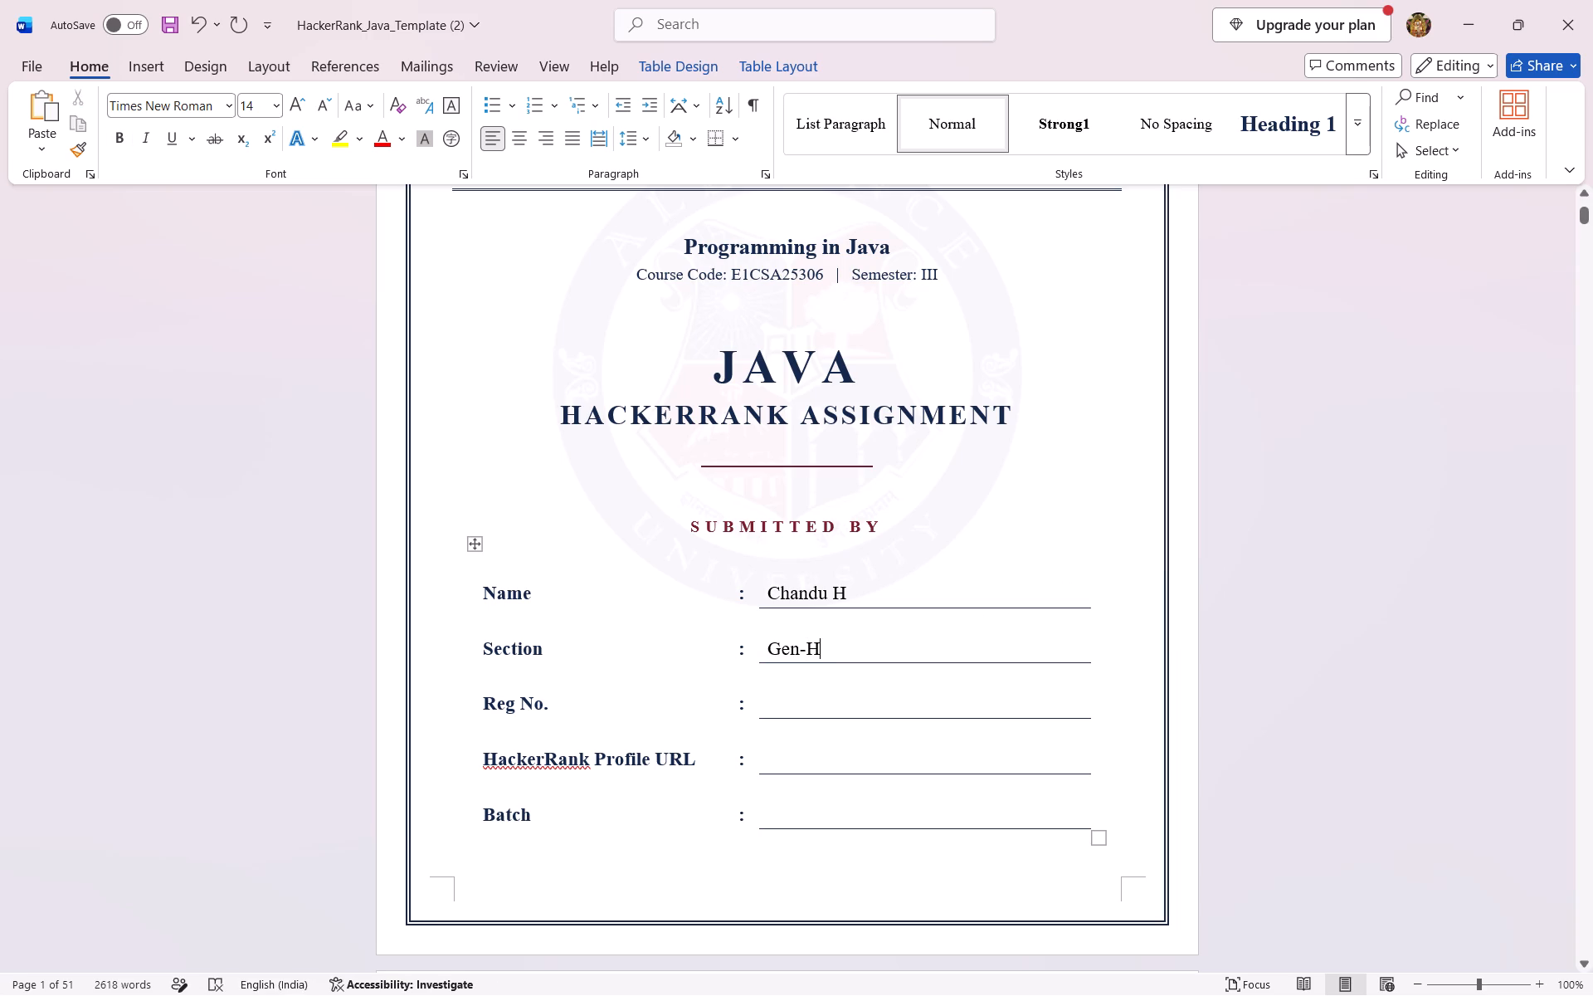
Enter the student's registration number in the Reg No. field at font size 14.
{"action": "left_click", "coordinate": [775, 691]}
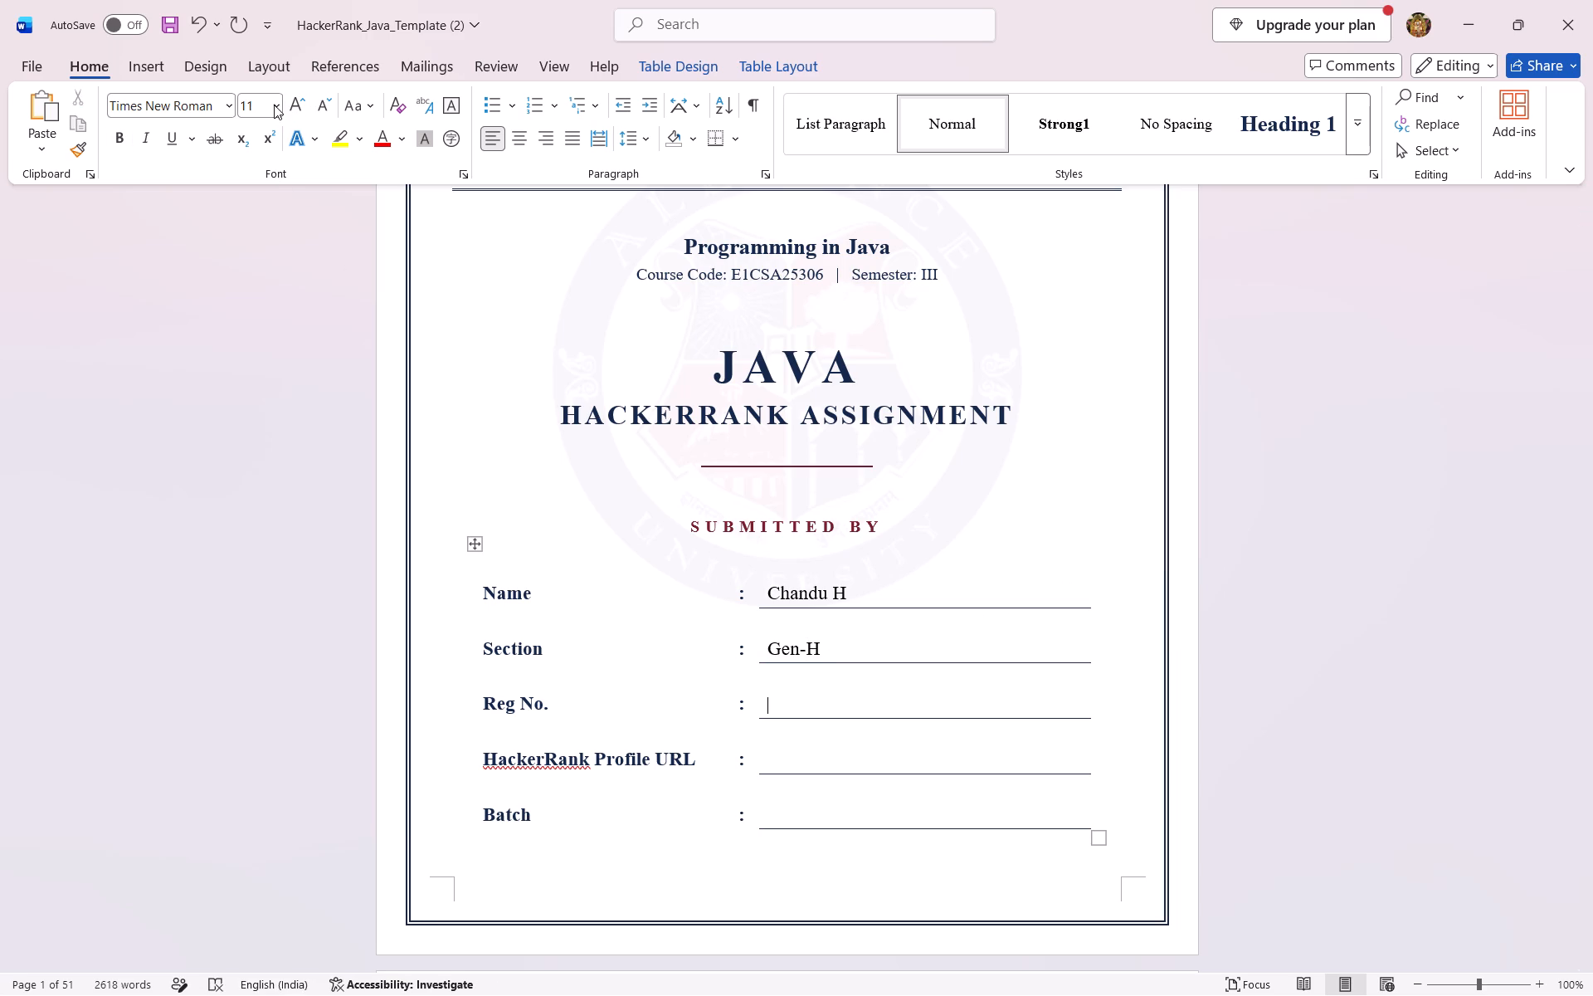
{"action": "left_click", "coordinate": [270, 105]}
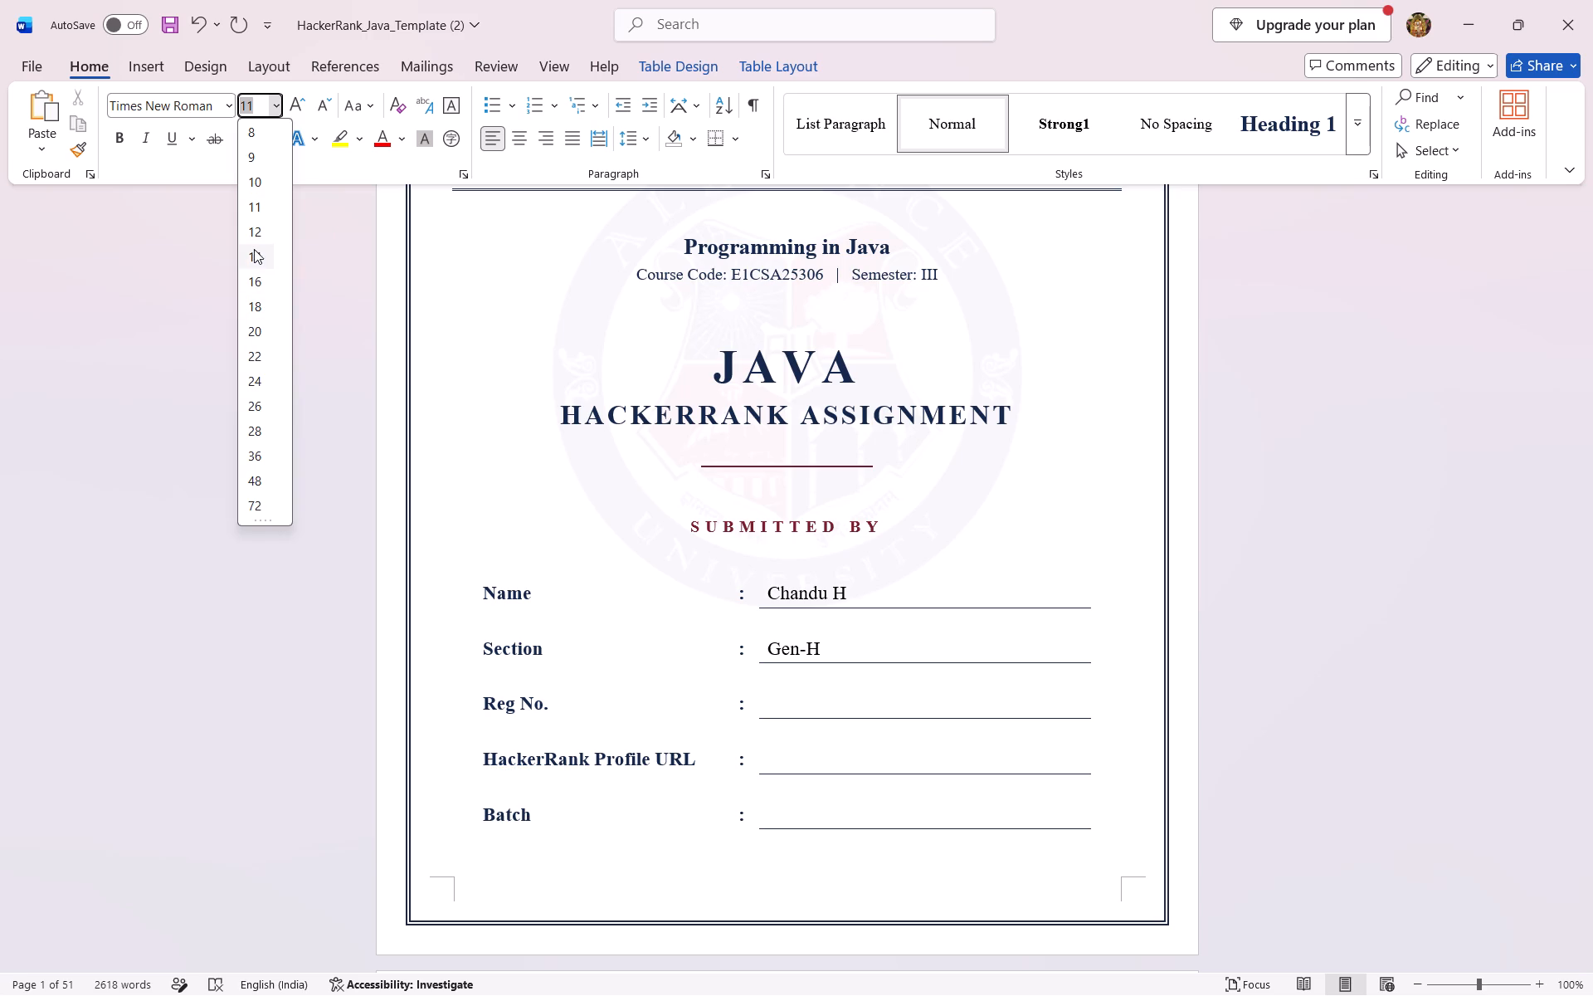
{"action": "left_click", "coordinate": [255, 251]}
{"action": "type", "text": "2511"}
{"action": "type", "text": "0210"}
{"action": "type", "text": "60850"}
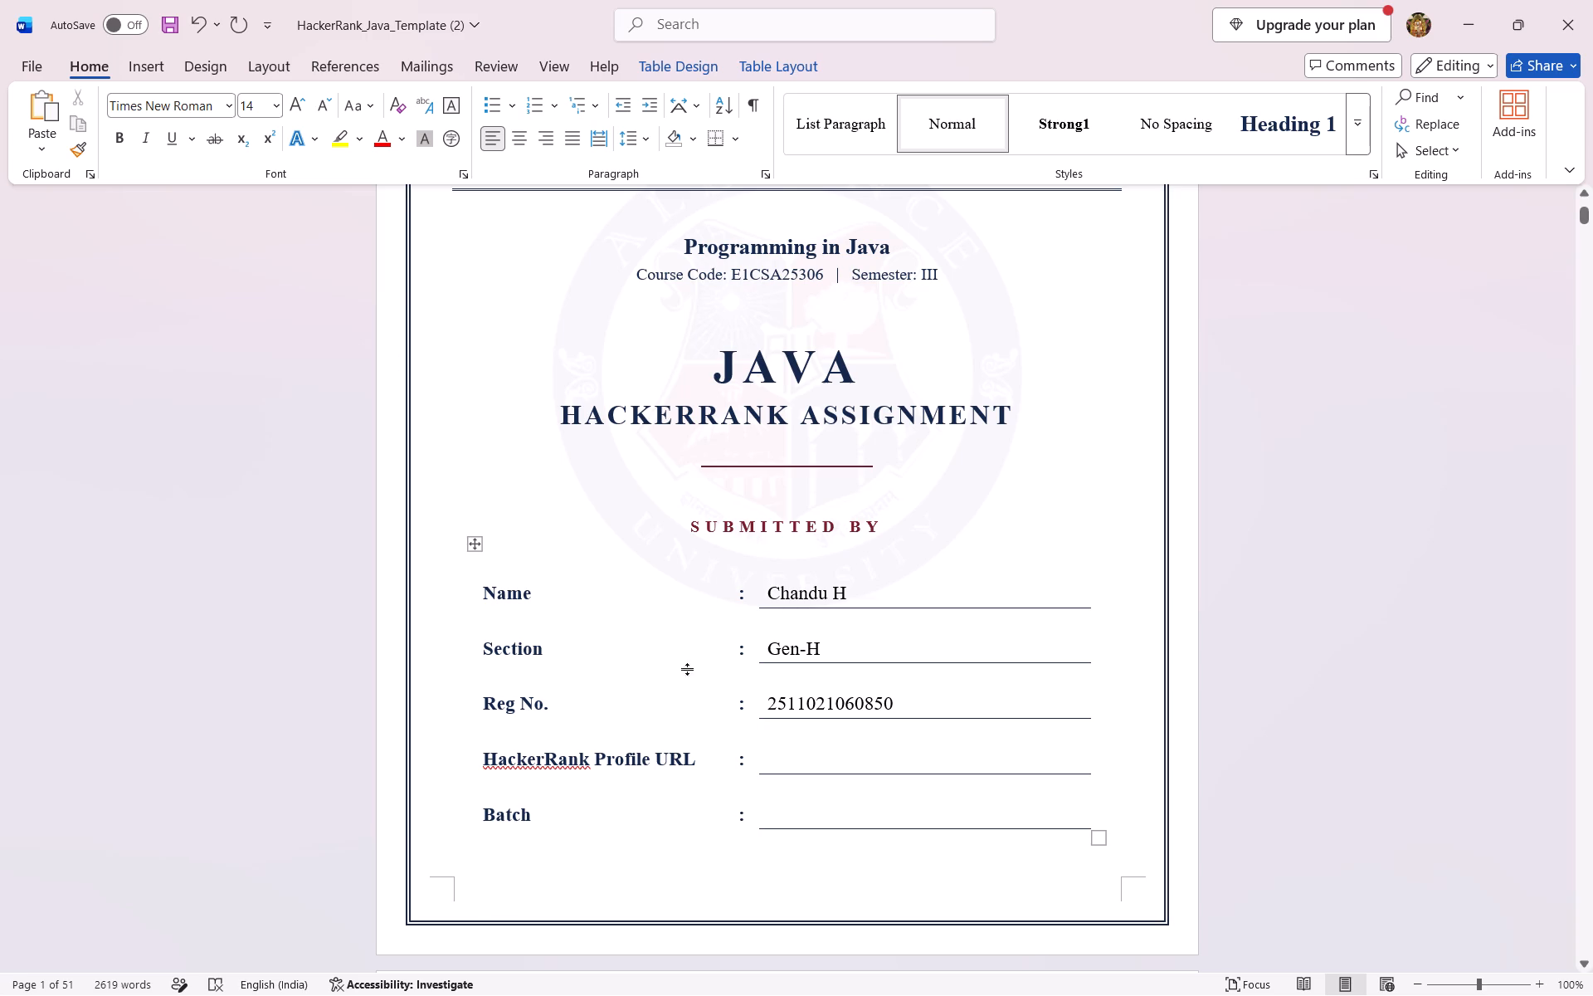
Set the font size to 14 in the empty Batch field on the cover page.
{"action": "left_click", "coordinate": [777, 764]}
{"action": "left_click", "coordinate": [771, 812]}
{"action": "left_click", "coordinate": [276, 99]}
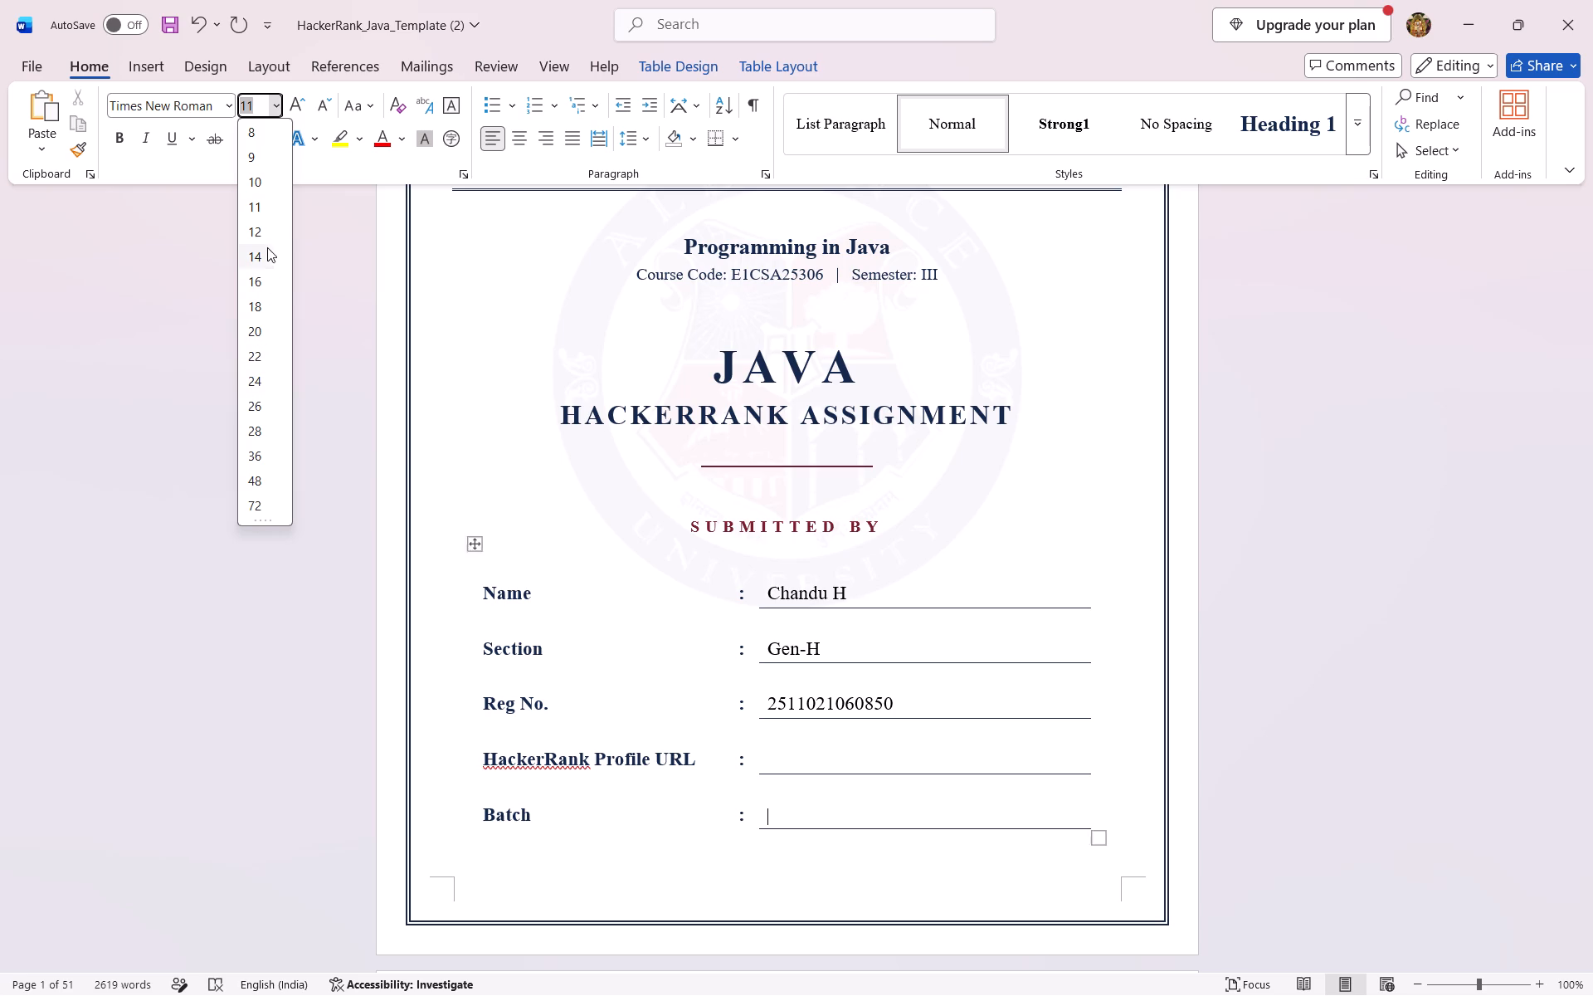
{"action": "left_click", "coordinate": [261, 254]}
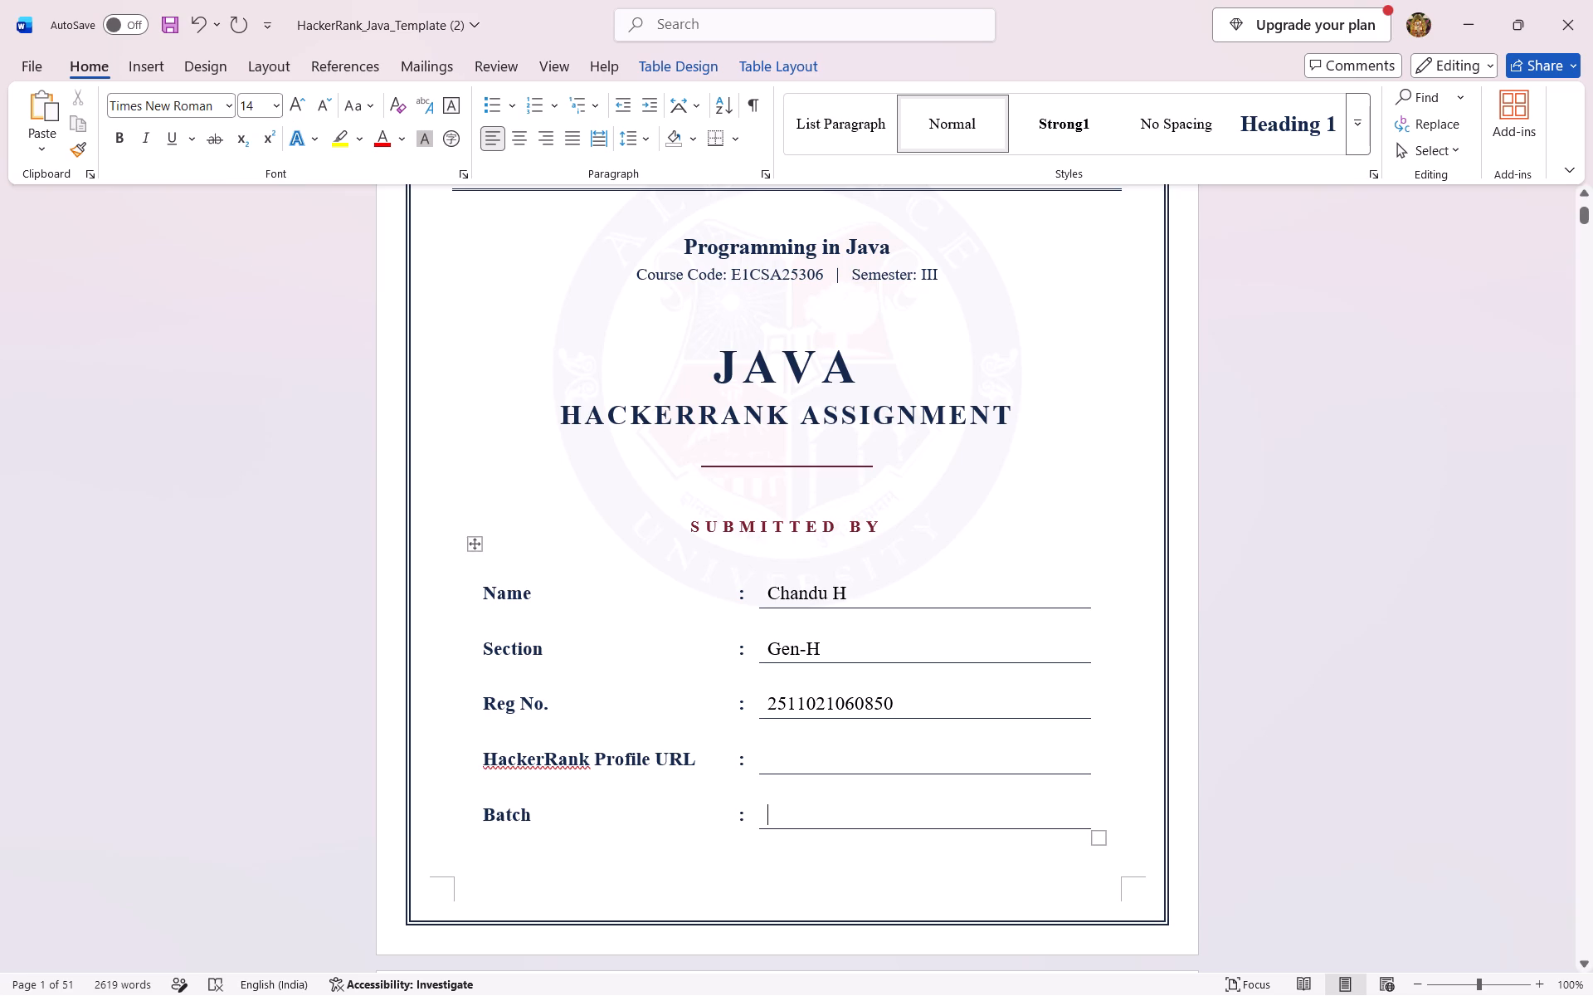
{"action": "left_click", "coordinate": [777, 817]}
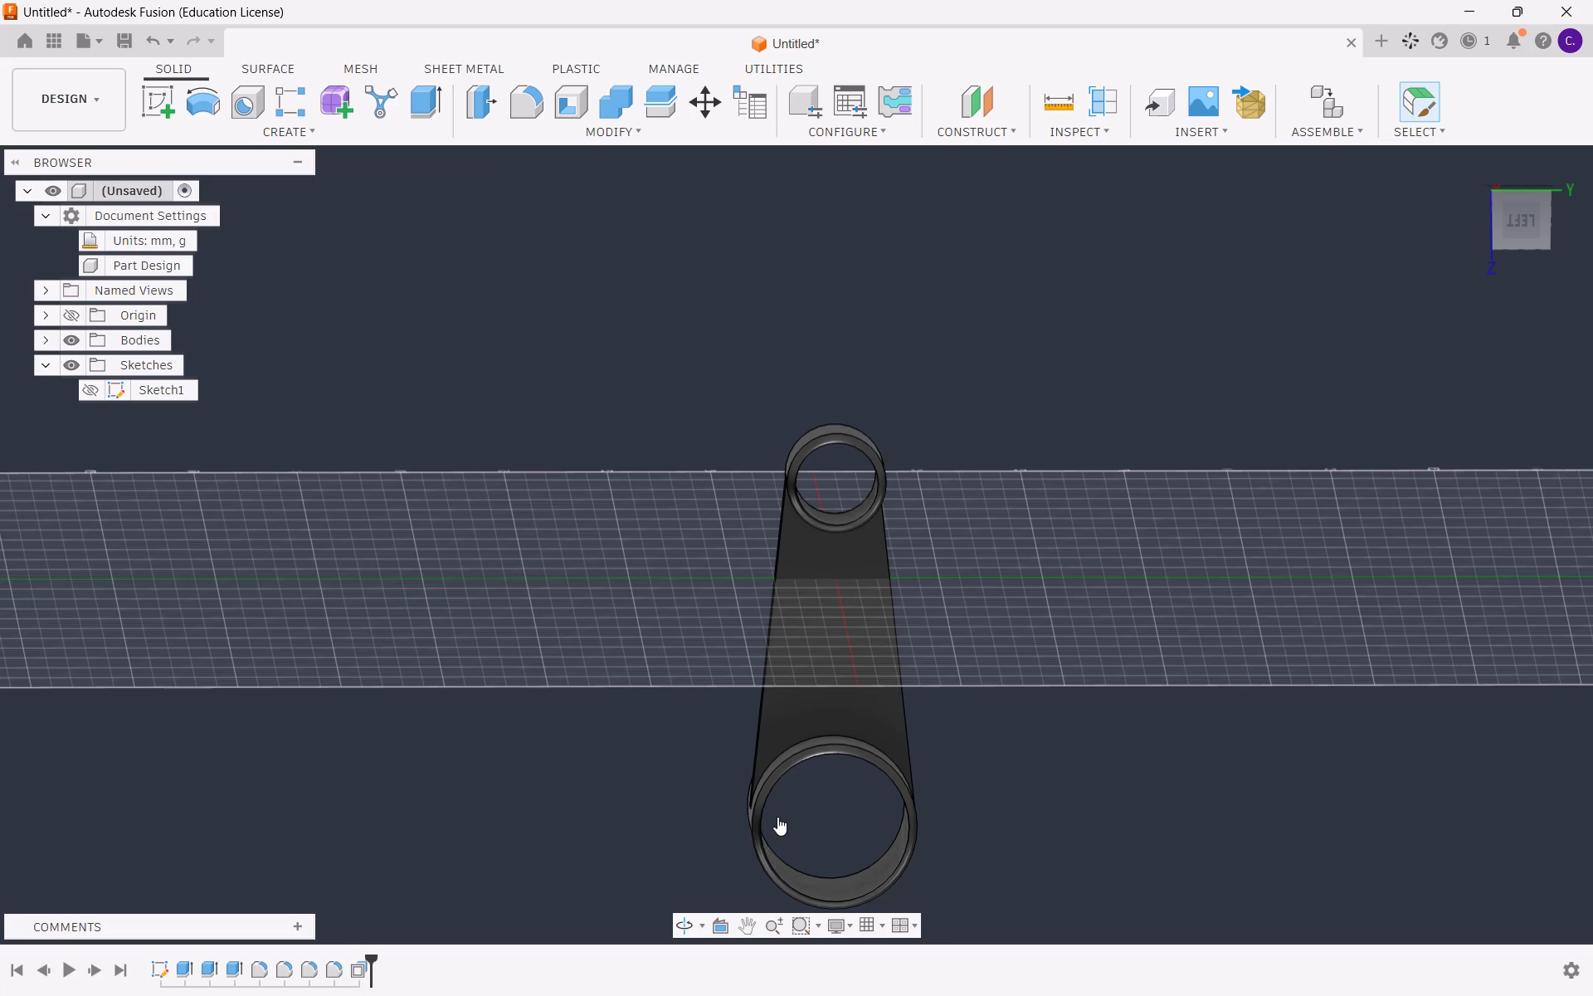
{"action": "left_click", "coordinate": [852, 757]}
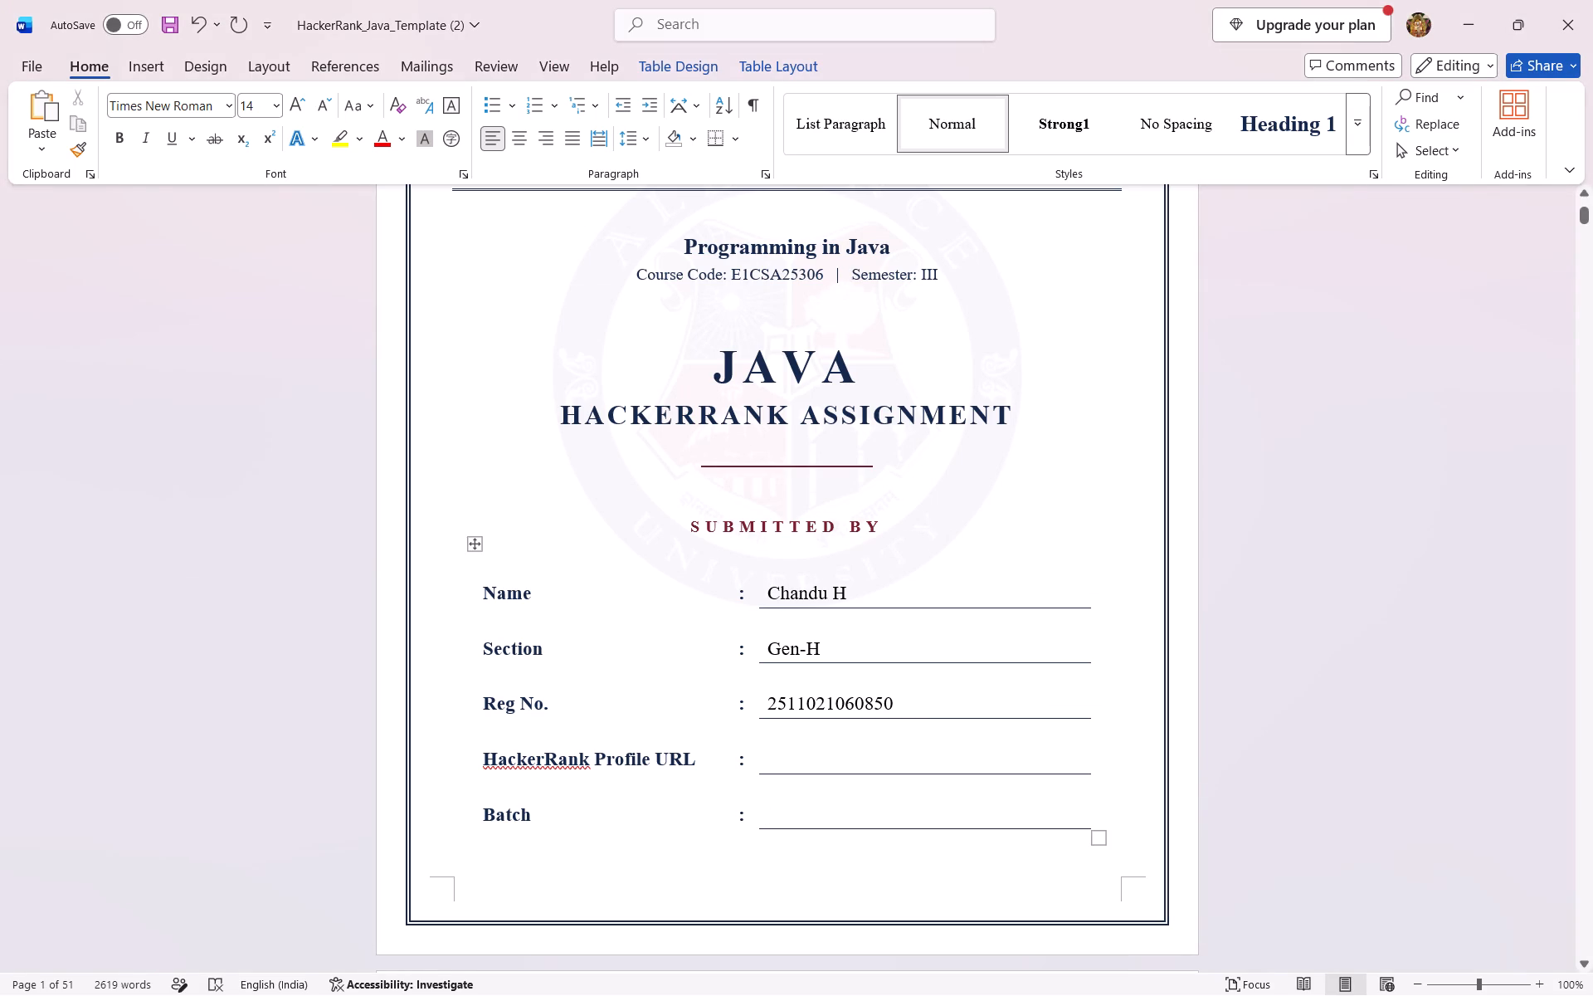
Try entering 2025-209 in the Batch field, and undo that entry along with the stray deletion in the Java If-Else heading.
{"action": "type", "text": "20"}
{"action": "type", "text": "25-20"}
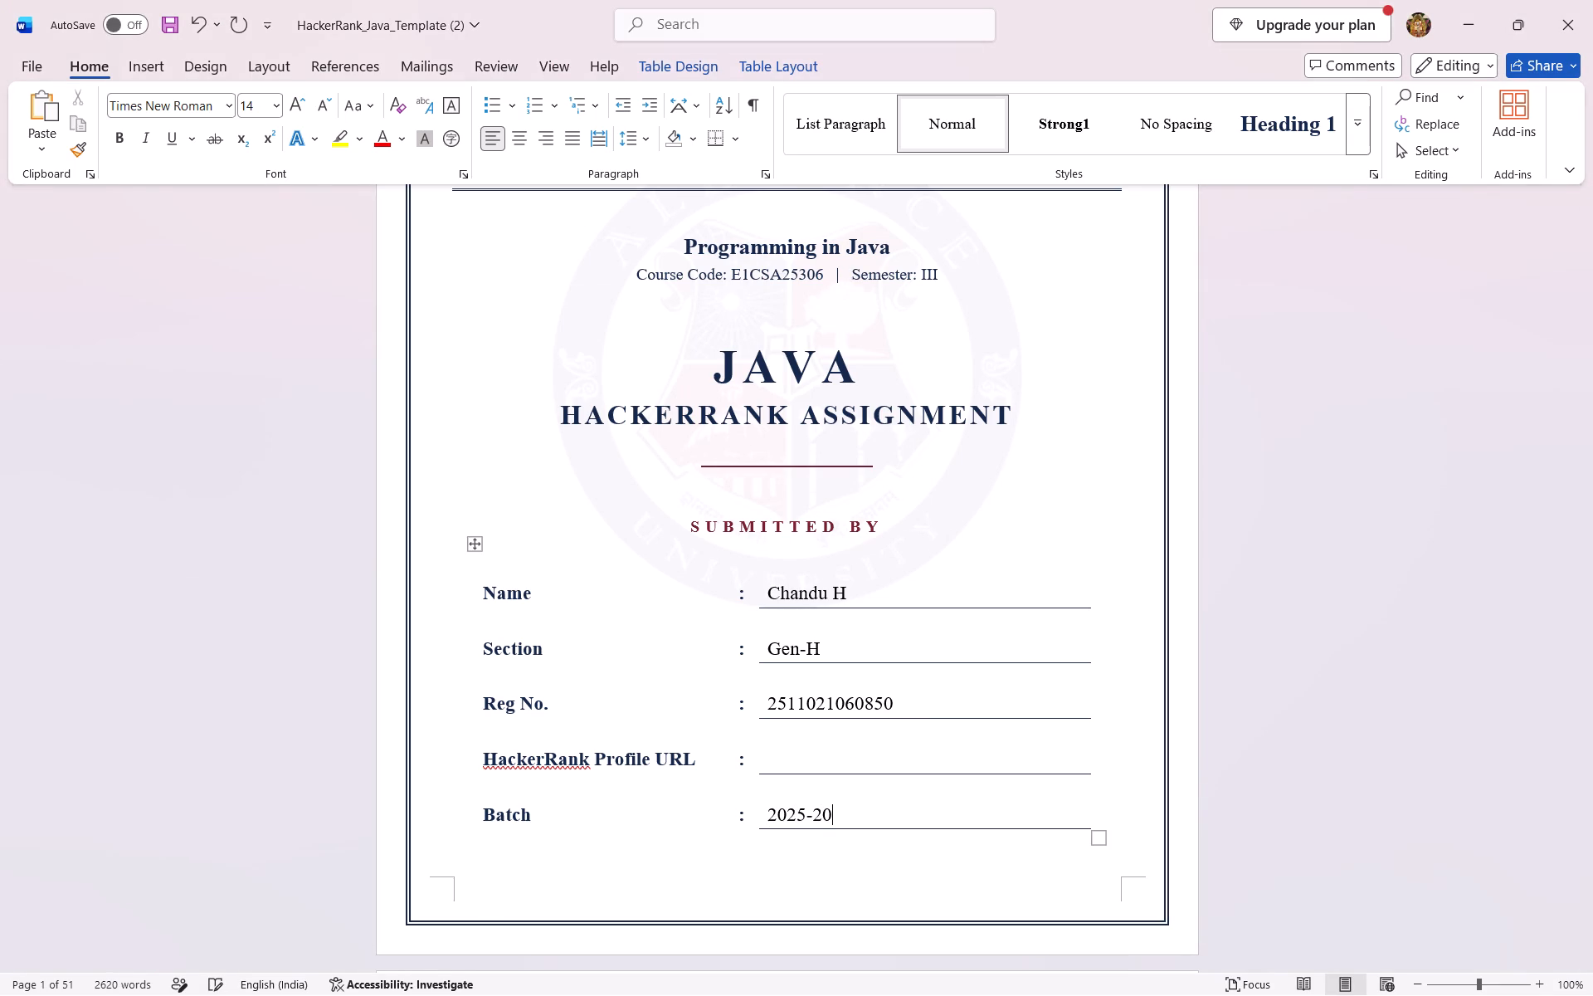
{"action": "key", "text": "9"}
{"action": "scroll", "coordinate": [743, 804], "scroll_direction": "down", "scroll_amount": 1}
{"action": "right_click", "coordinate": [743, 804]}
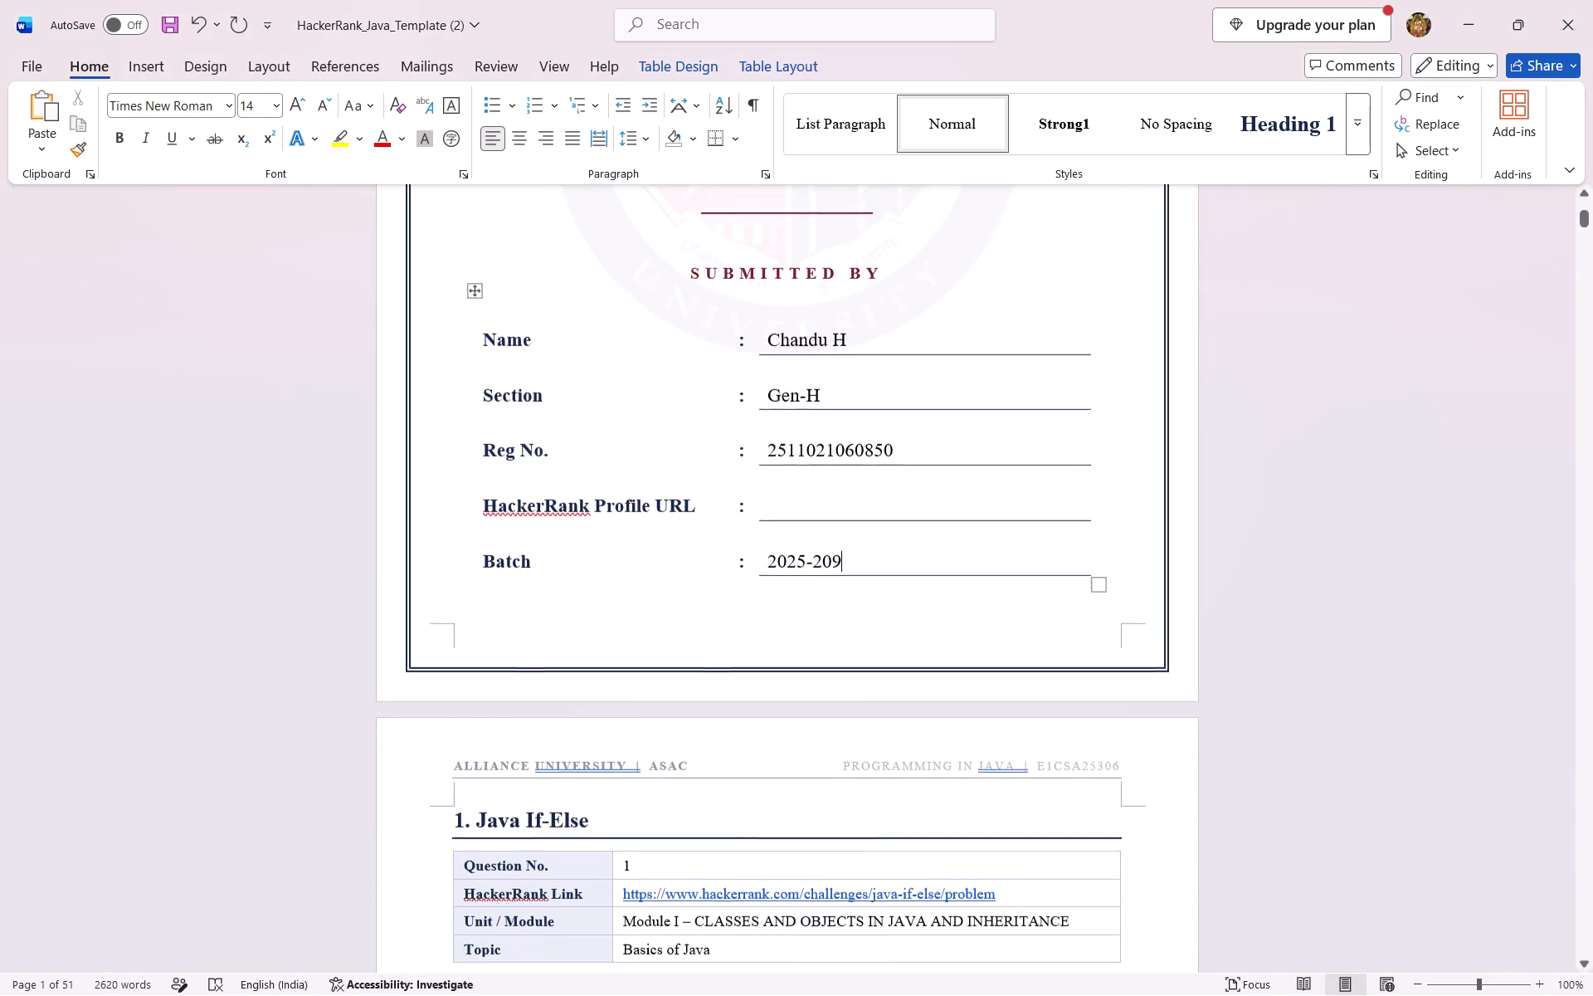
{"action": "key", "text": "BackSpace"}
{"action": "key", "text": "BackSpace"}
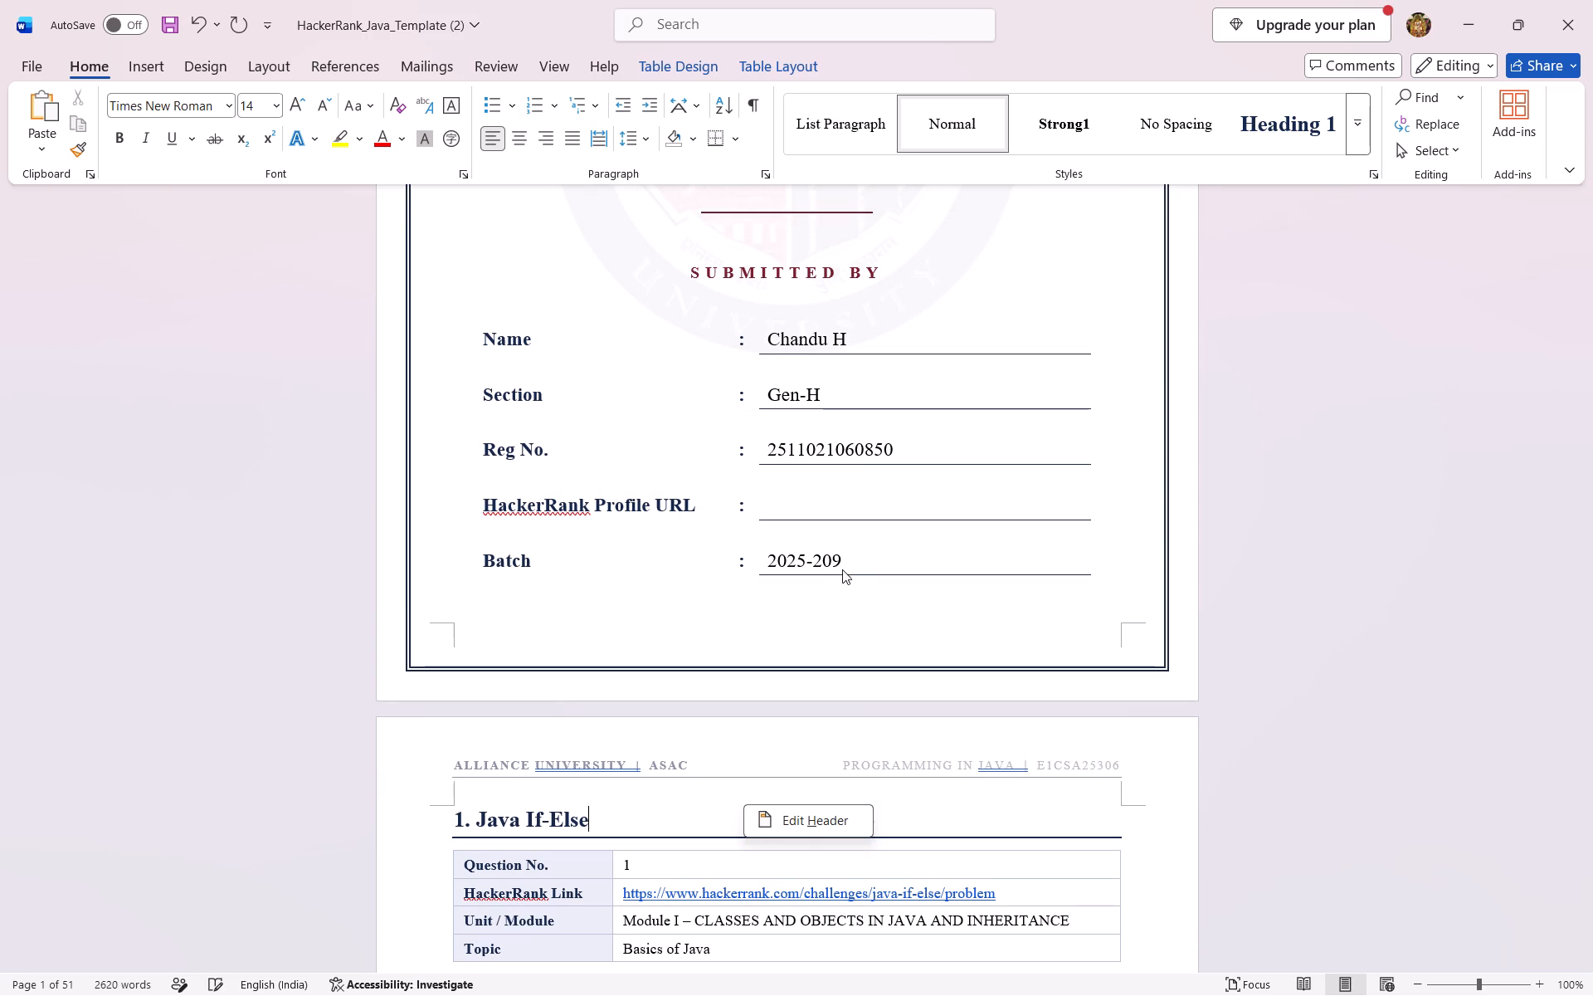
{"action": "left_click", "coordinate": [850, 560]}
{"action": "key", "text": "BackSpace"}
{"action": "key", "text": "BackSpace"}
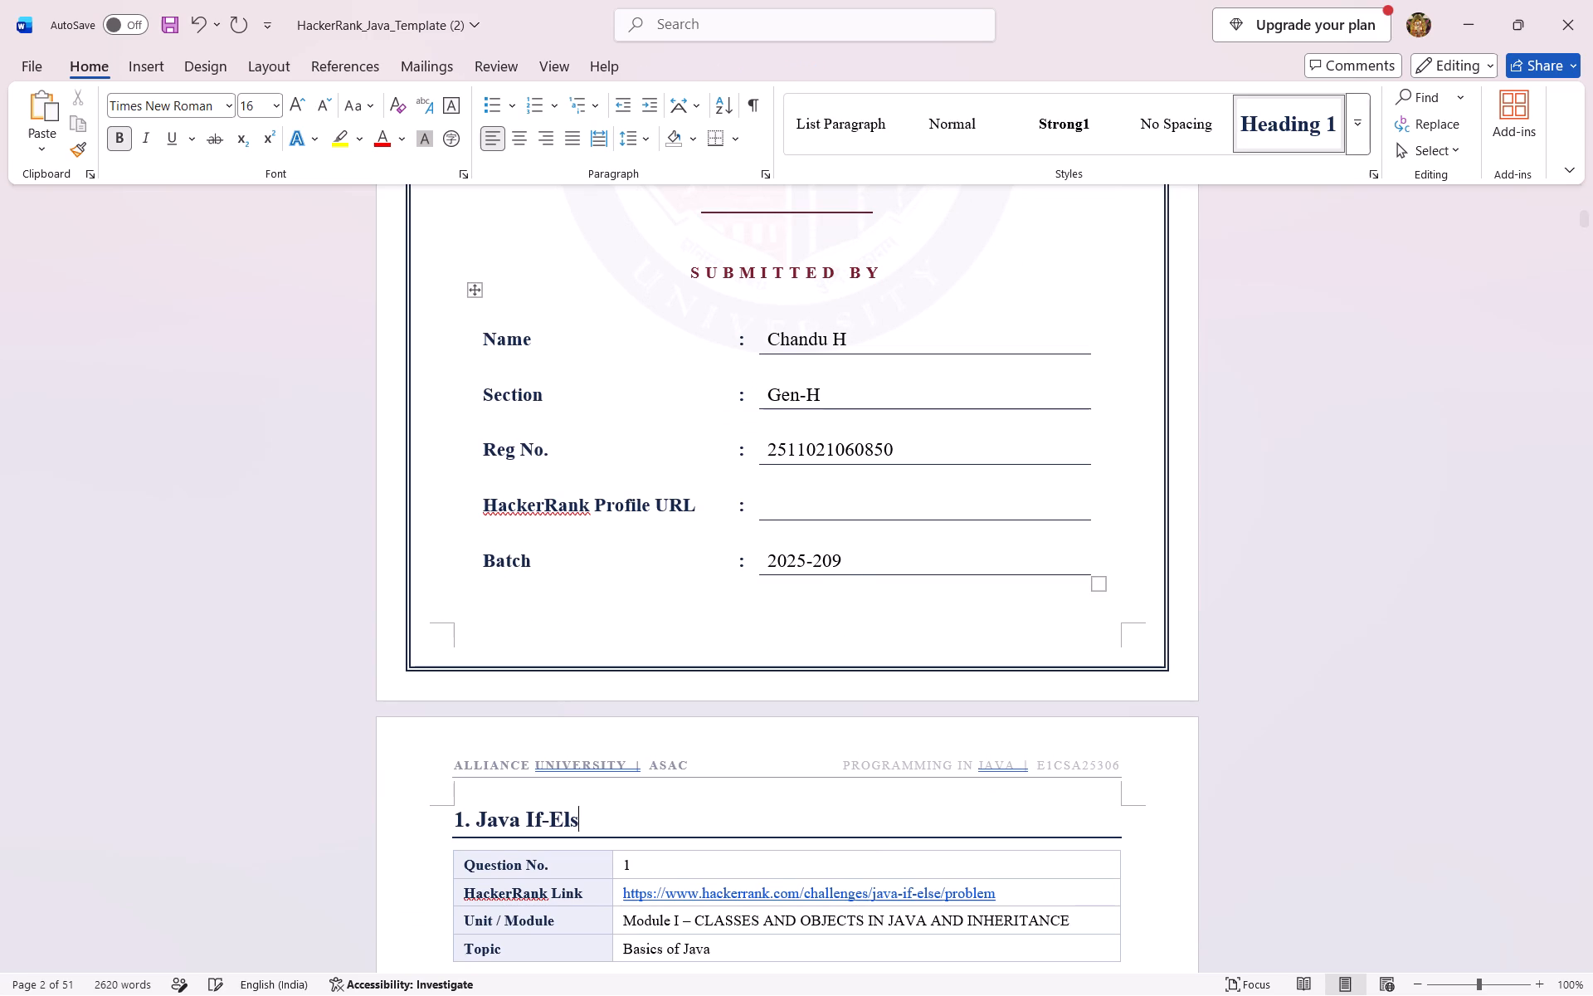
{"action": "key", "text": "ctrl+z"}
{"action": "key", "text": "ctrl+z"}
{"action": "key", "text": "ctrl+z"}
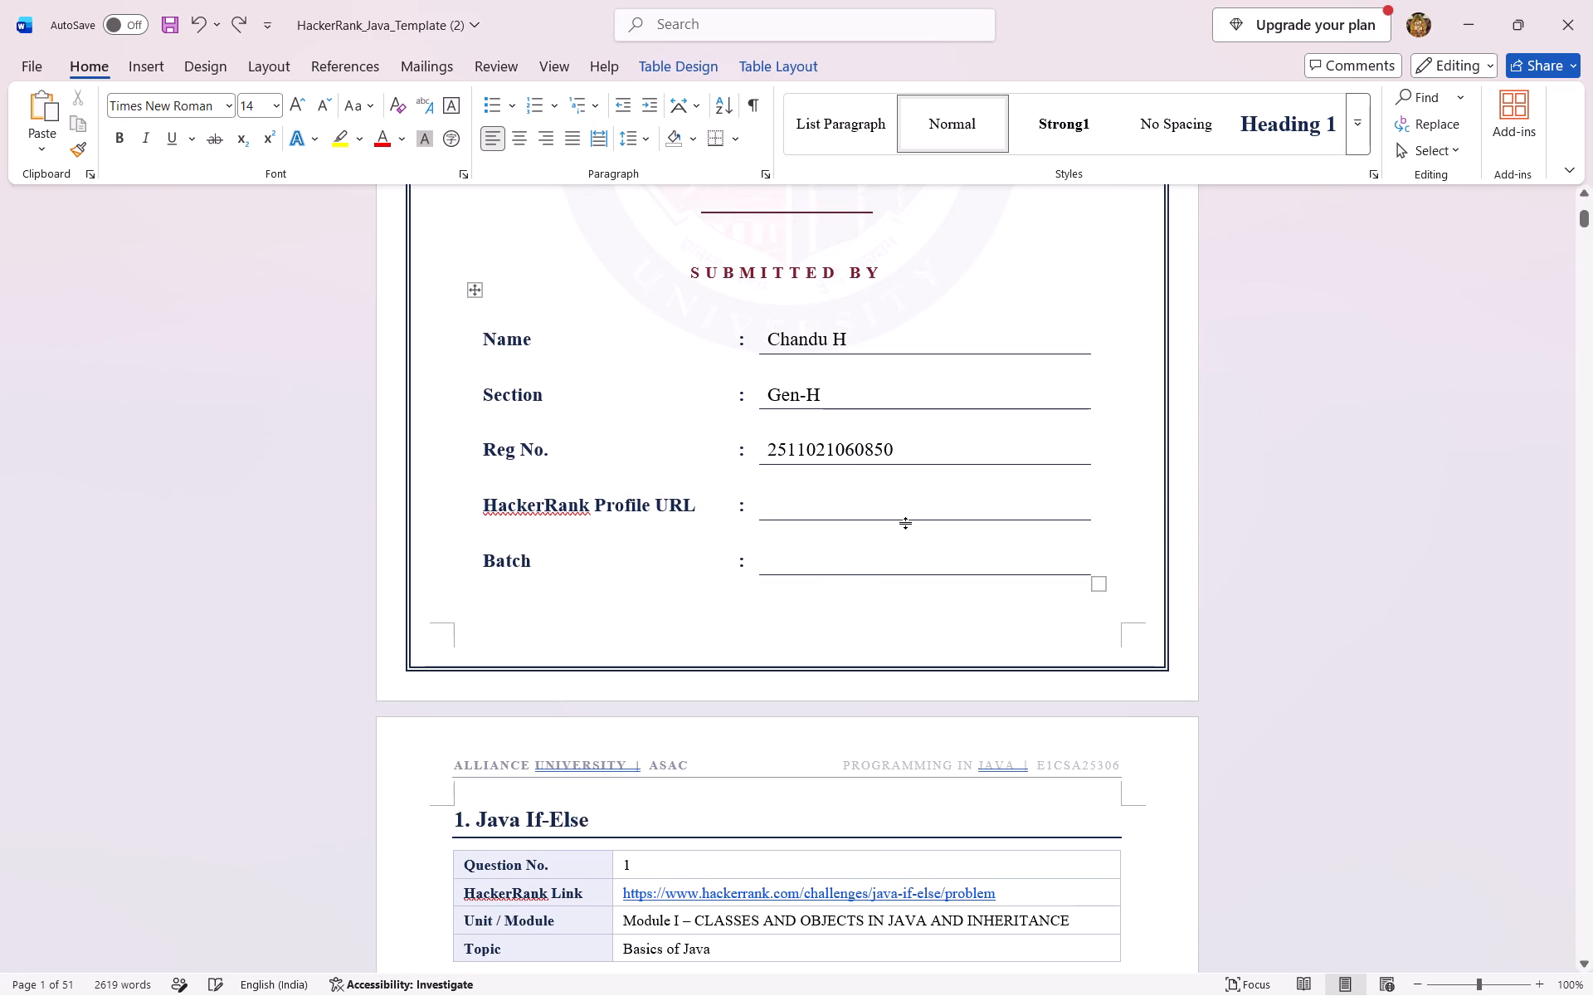
Enter 2025-29 in the cover page's Batch field.
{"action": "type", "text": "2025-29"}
Open the HackerRank problem link for question 1, Java If-Else, in the browser.
{"action": "scroll", "coordinate": [894, 537], "scroll_direction": "down", "scroll_amount": 1}
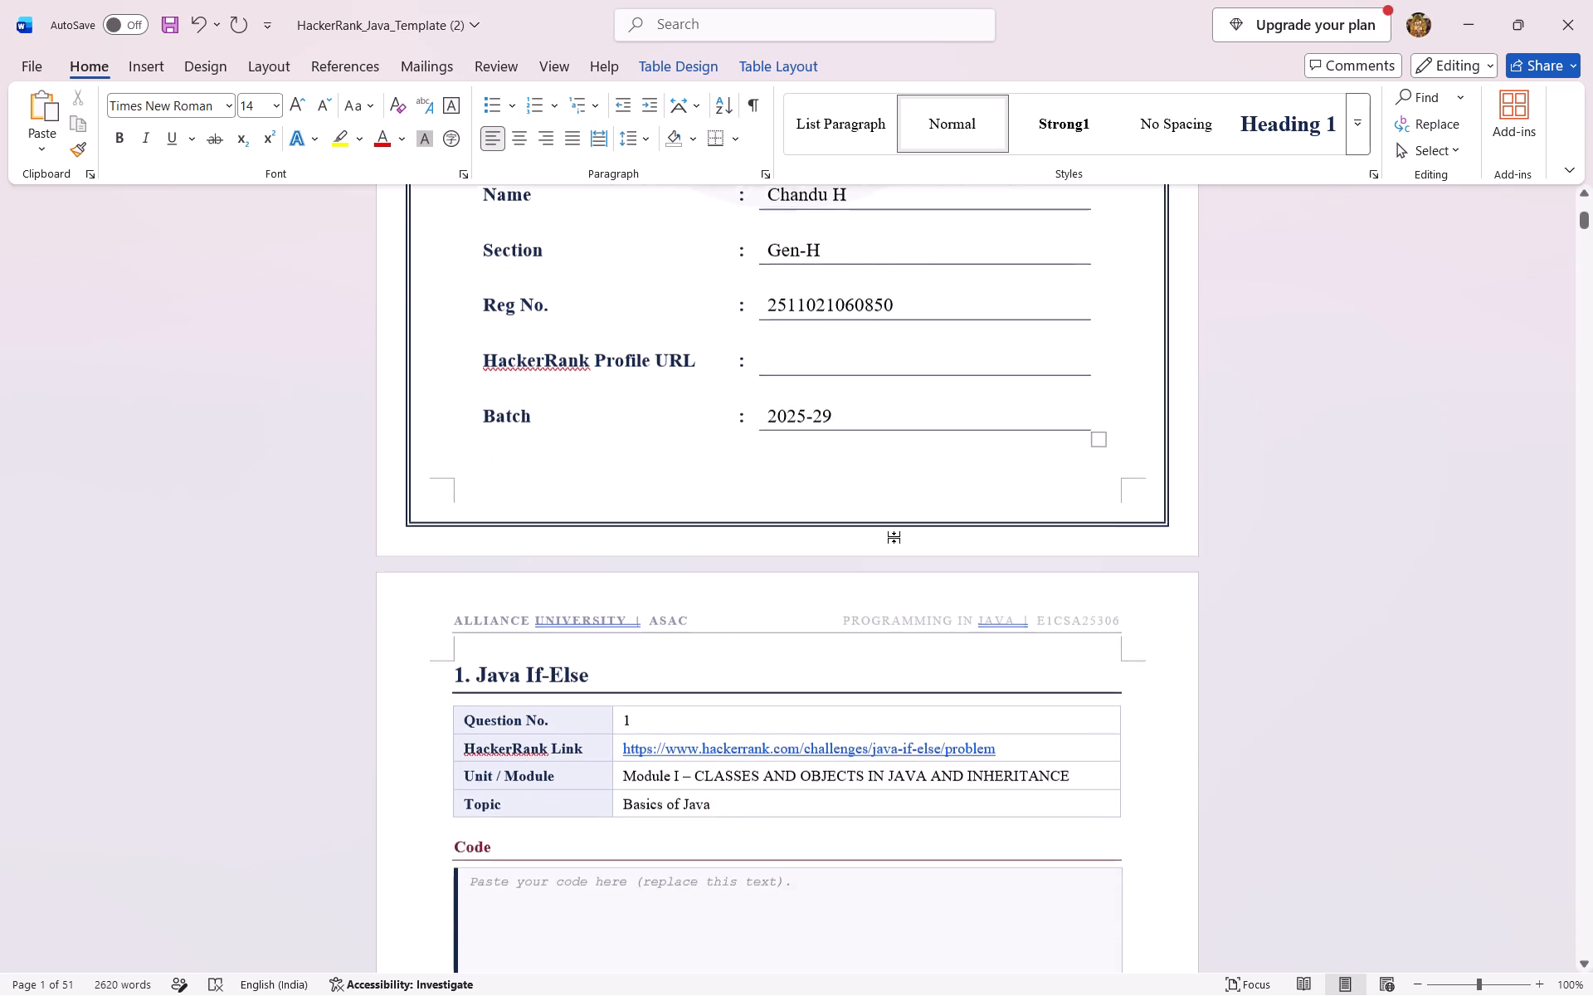
{"action": "scroll", "coordinate": [894, 537], "scroll_direction": "down", "scroll_amount": 1}
{"action": "left_click", "coordinate": [607, 694]}
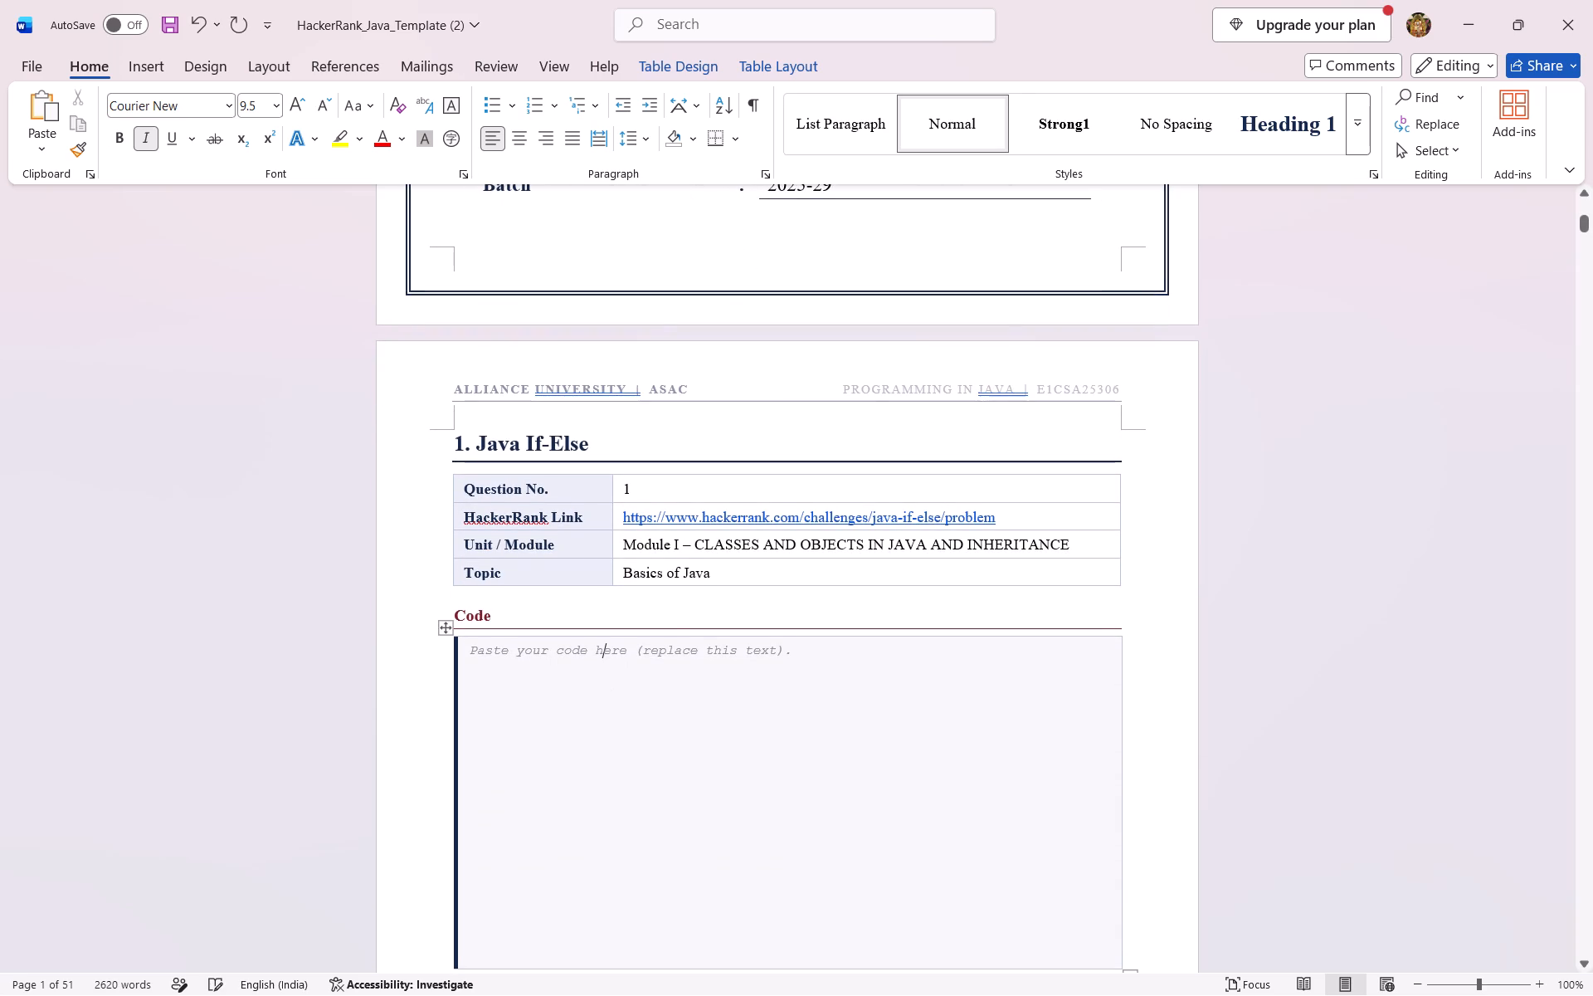
{"action": "left_click", "coordinate": [689, 522], "text": "ctrl"}
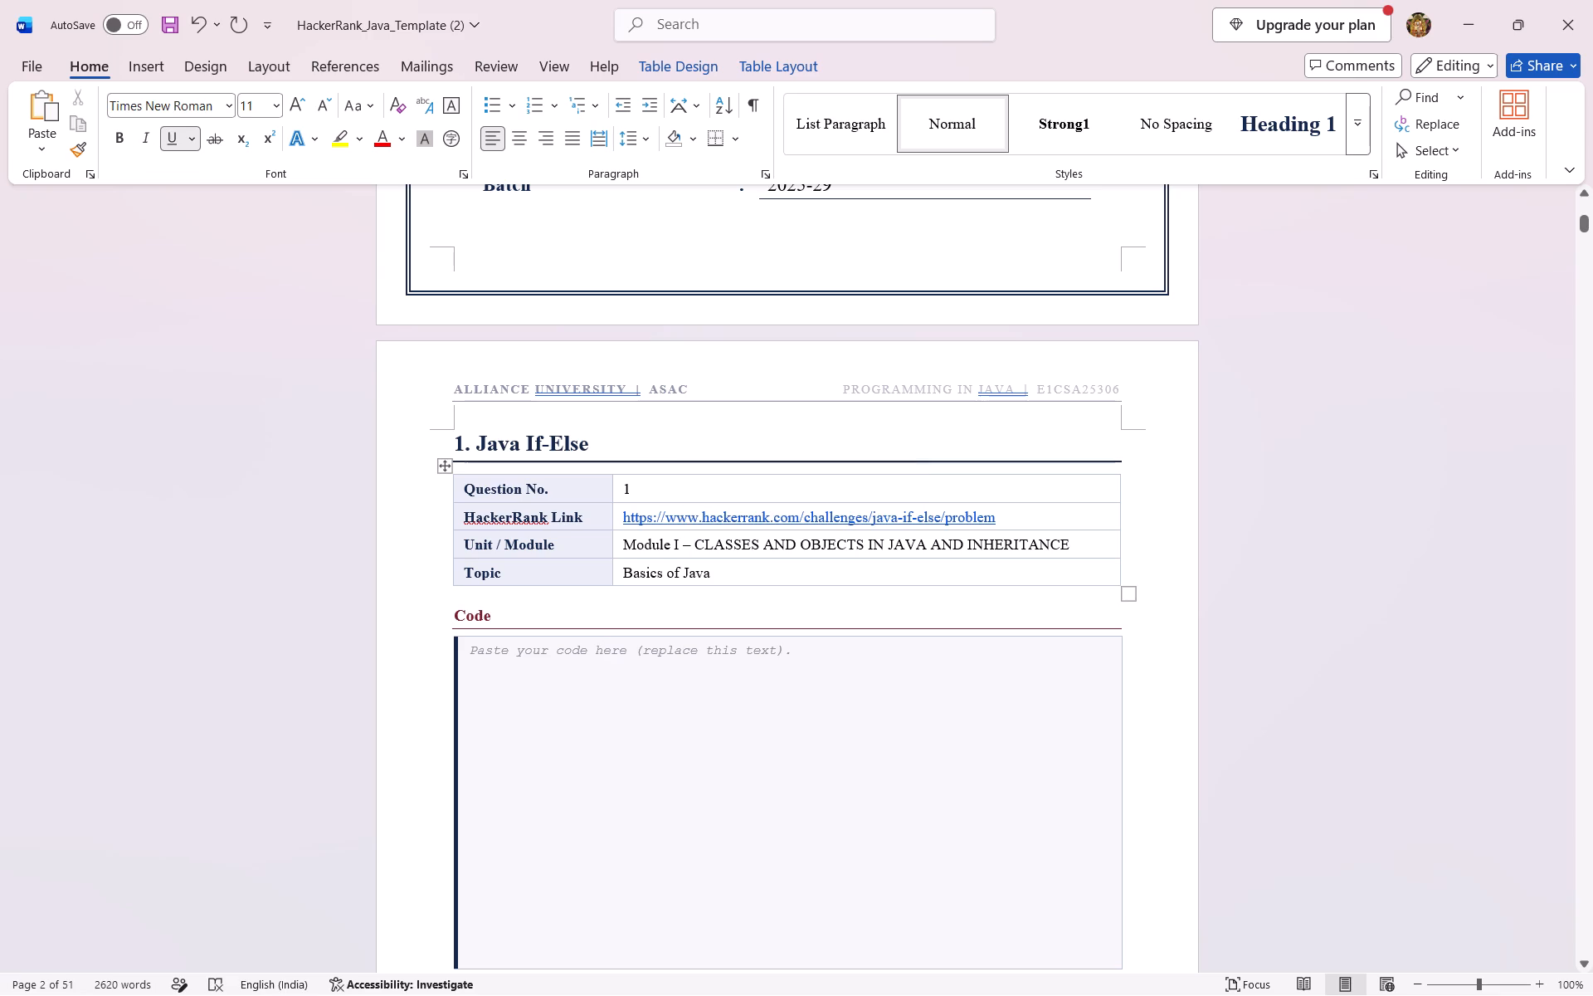
{"action": "left_click", "coordinate": [700, 521], "text": "ctrl"}
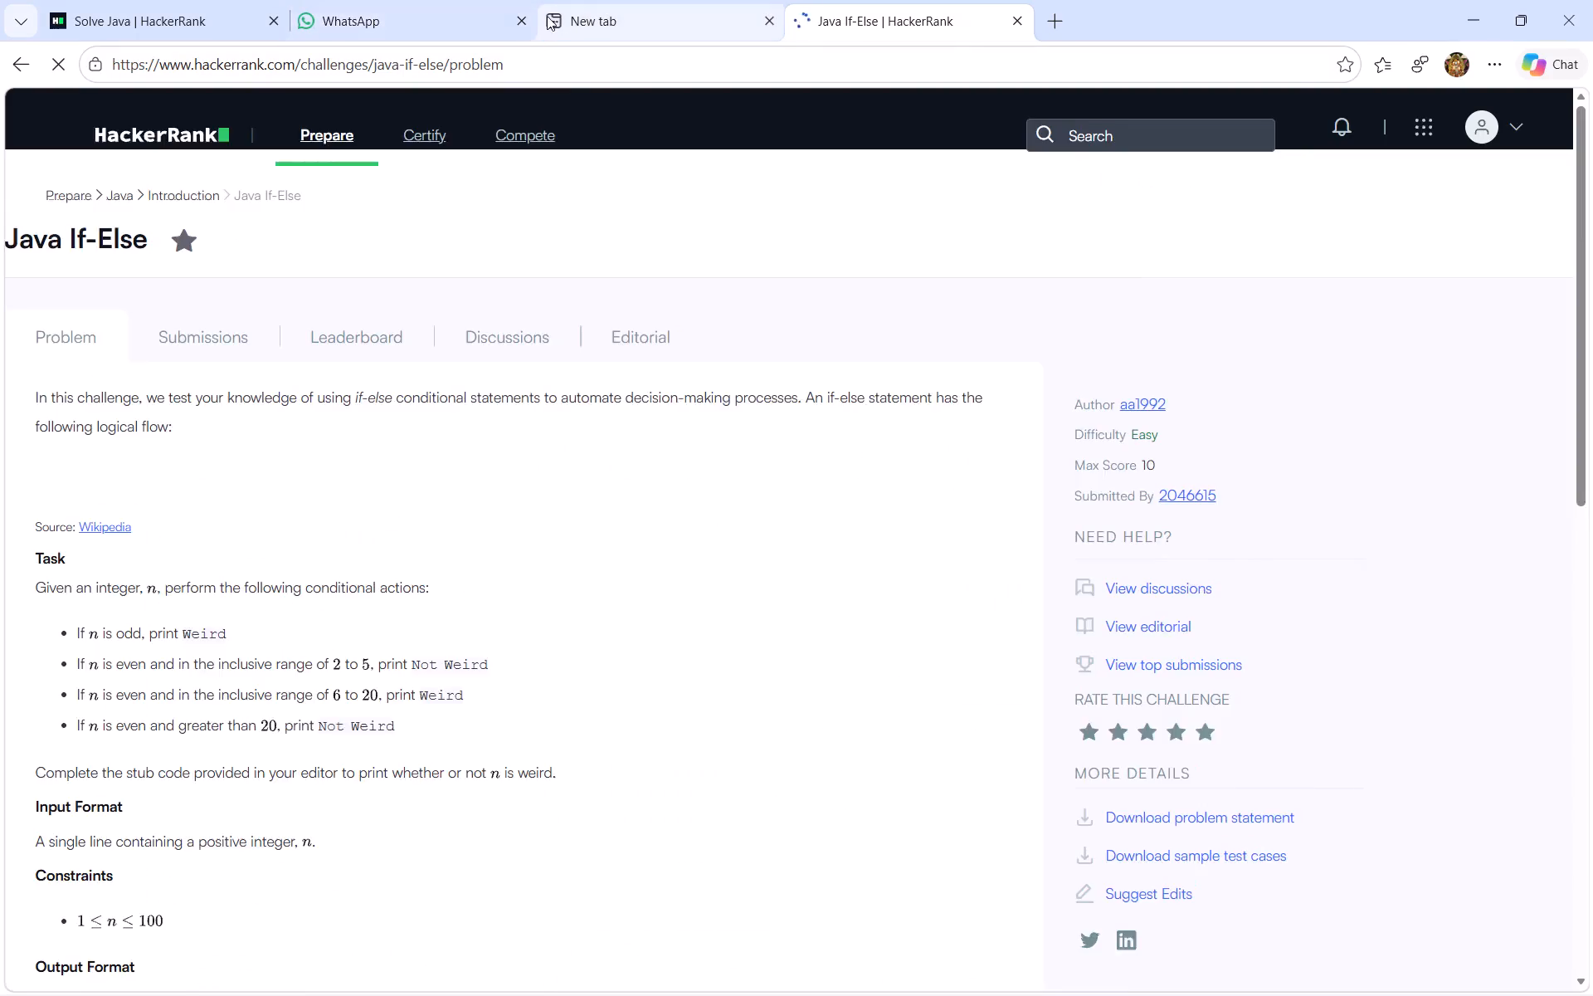
Open the most recent accepted Java If-Else submission and load its code in the HackerRank editor.
{"action": "scroll", "coordinate": [538, 642], "scroll_direction": "down", "scroll_amount": 6}
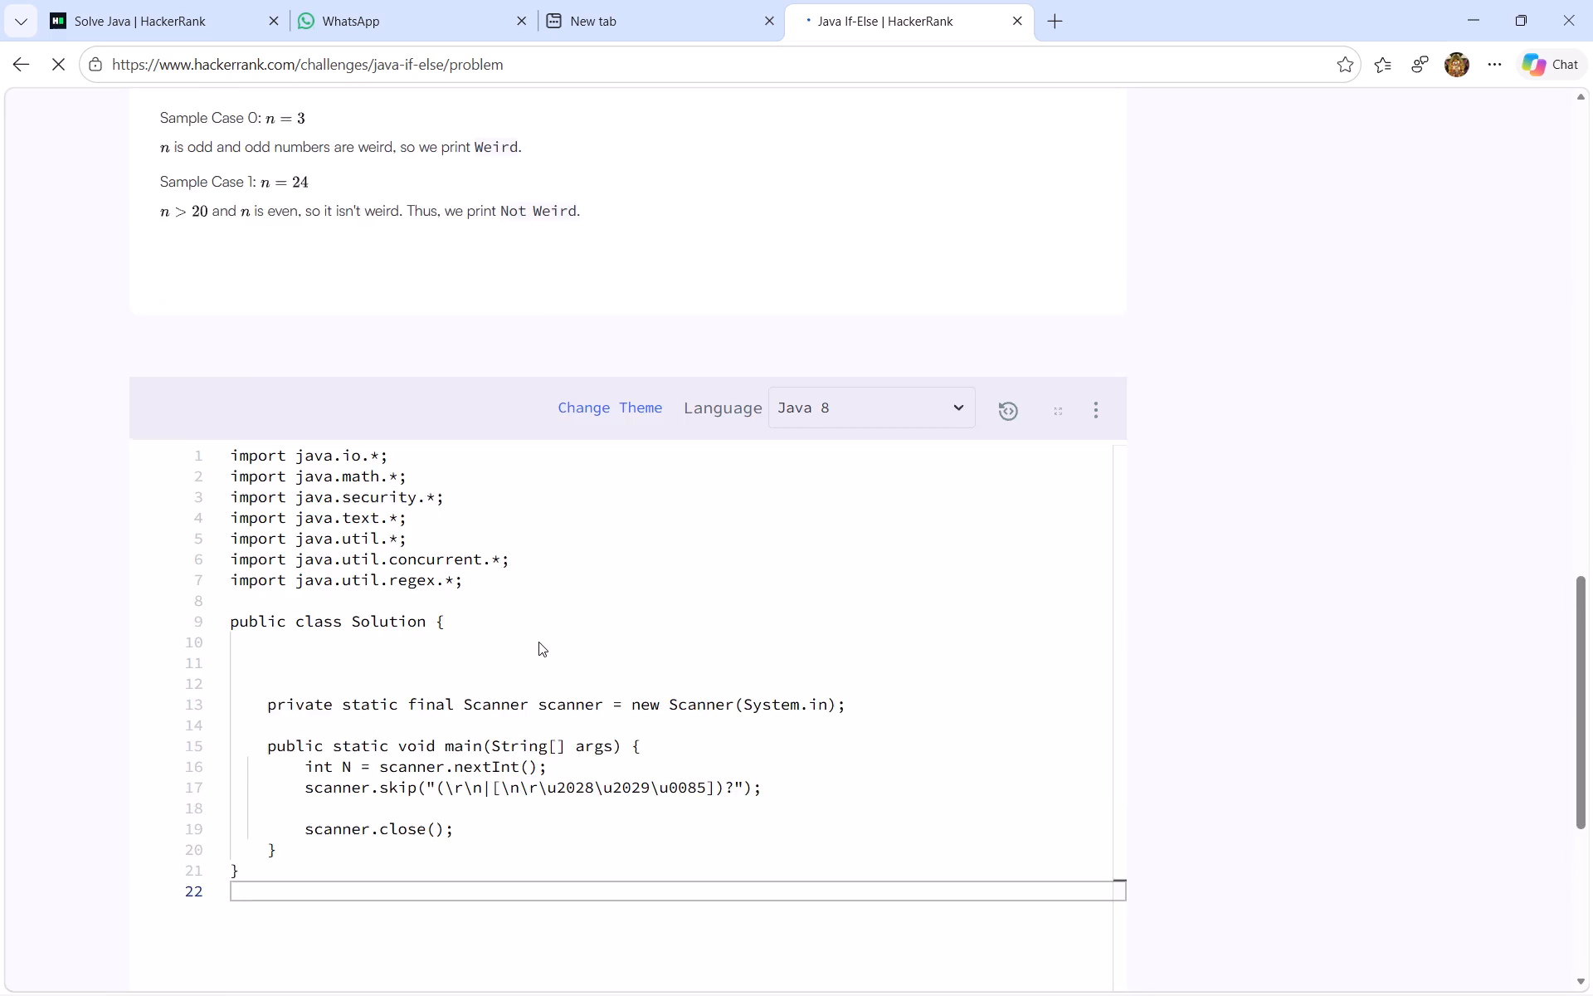
{"action": "scroll", "coordinate": [538, 642], "scroll_direction": "down", "scroll_amount": 3}
{"action": "scroll", "coordinate": [538, 642], "scroll_direction": "up", "scroll_amount": 5}
{"action": "scroll", "coordinate": [538, 642], "scroll_direction": "down", "scroll_amount": 4}
{"action": "scroll", "coordinate": [538, 642], "scroll_direction": "up", "scroll_amount": 1}
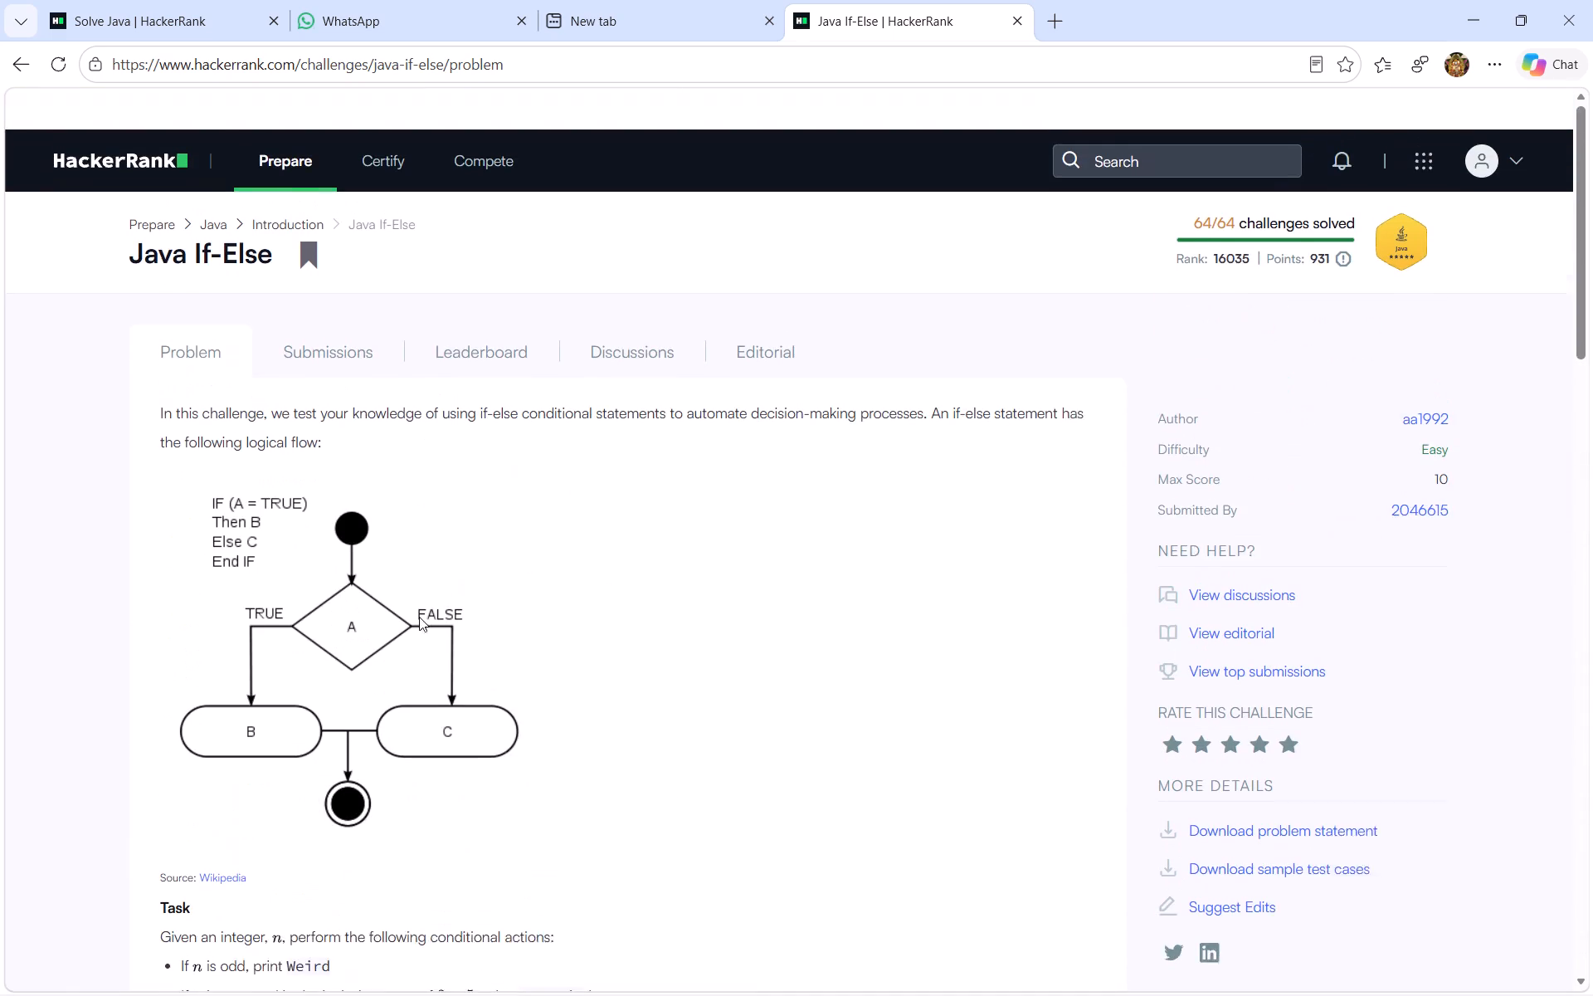
{"action": "left_click", "coordinate": [334, 315]}
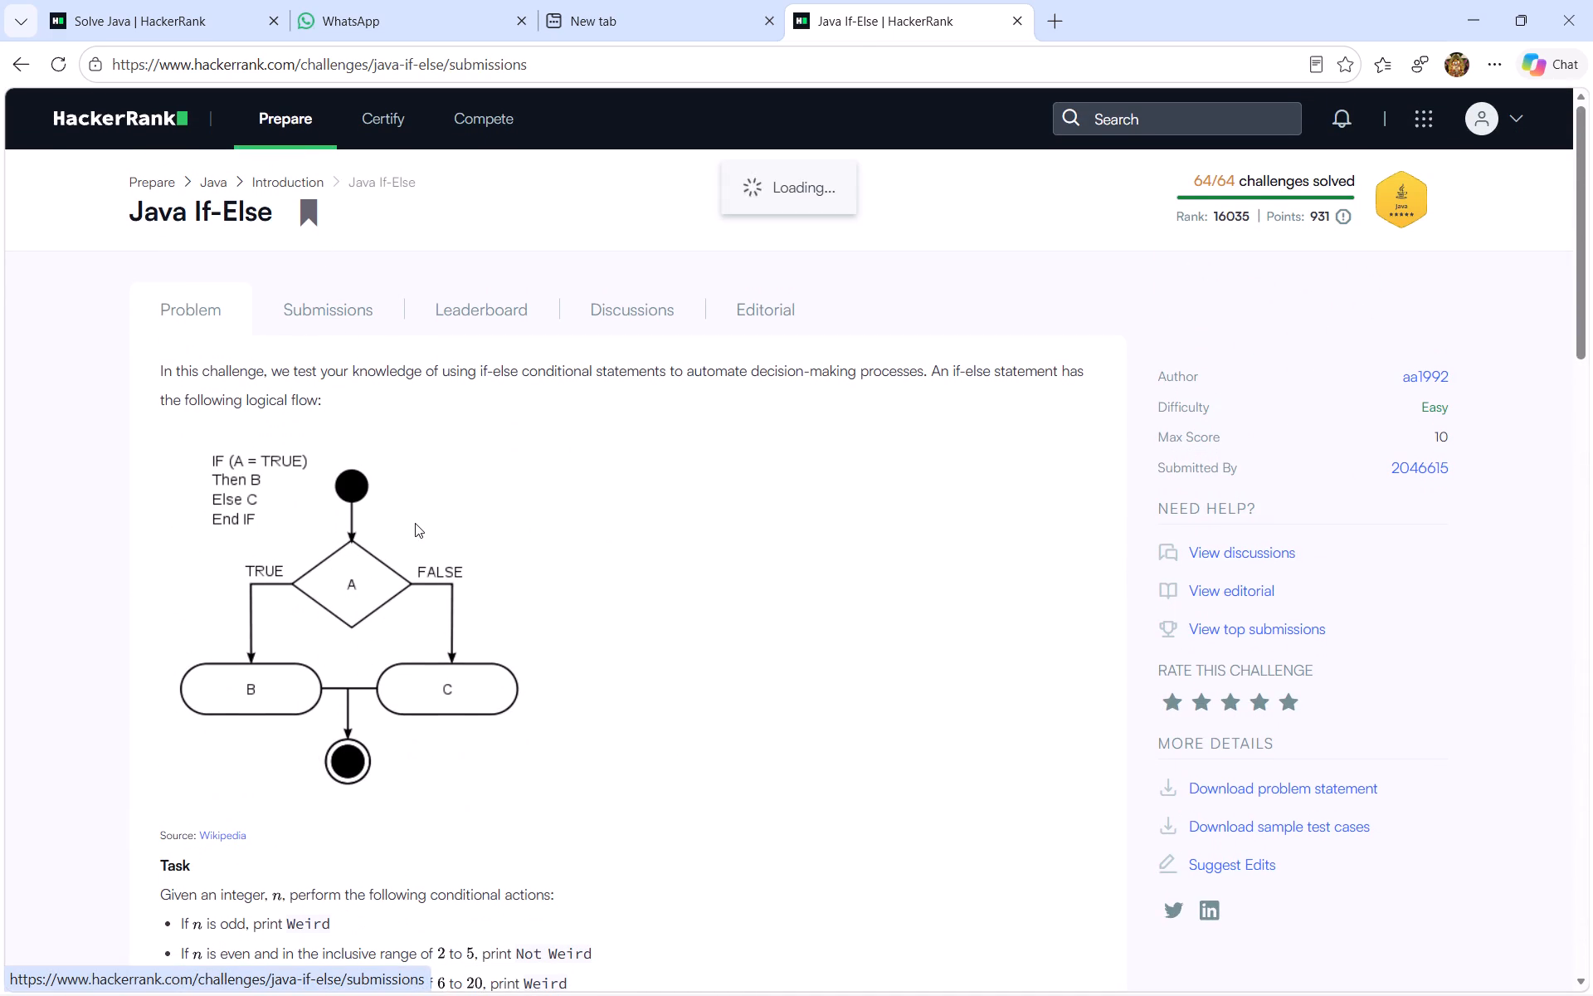
{"action": "scroll", "coordinate": [415, 523], "scroll_direction": "down", "scroll_amount": 1}
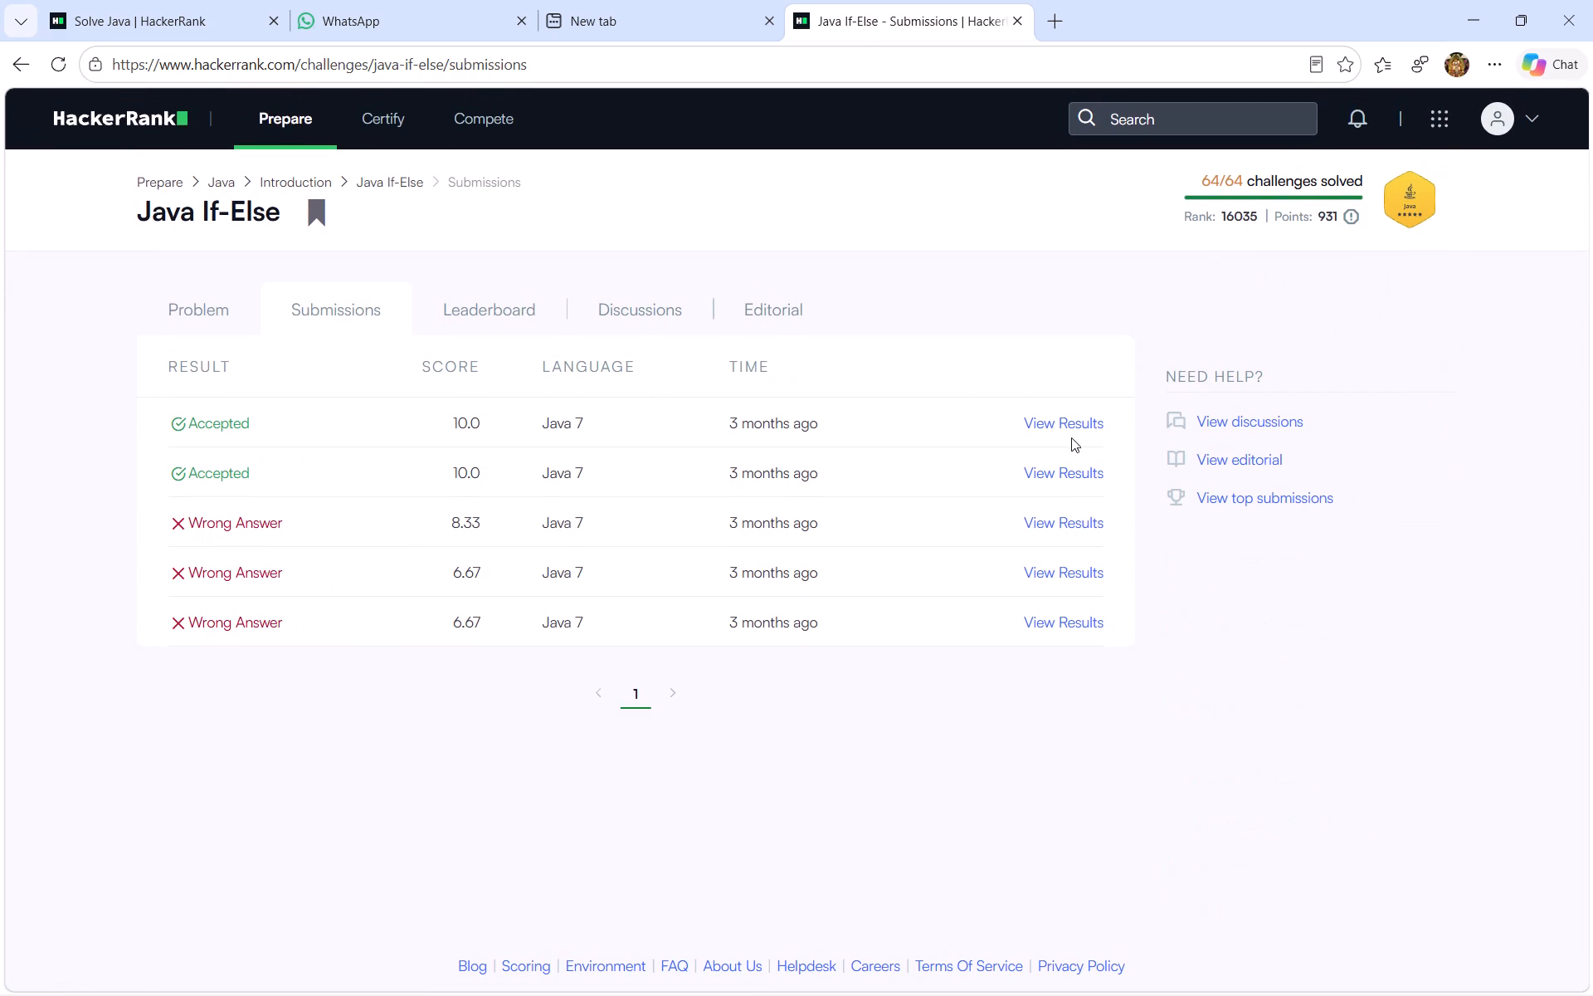
{"action": "left_click", "coordinate": [1061, 427]}
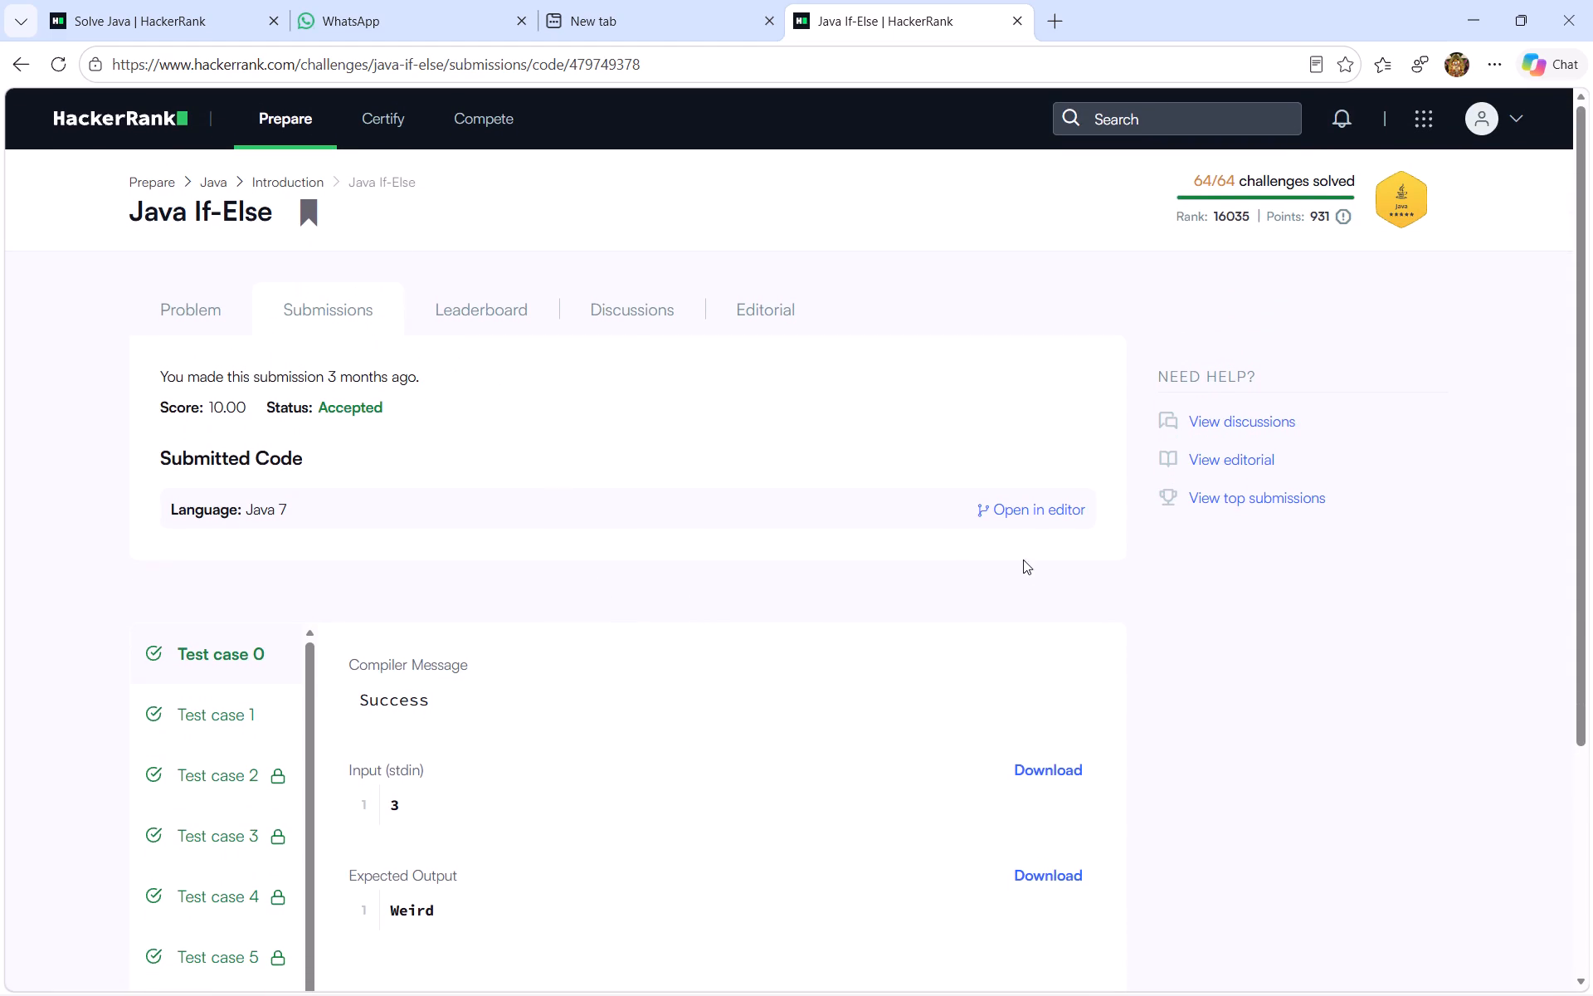
{"action": "left_click", "coordinate": [1019, 513]}
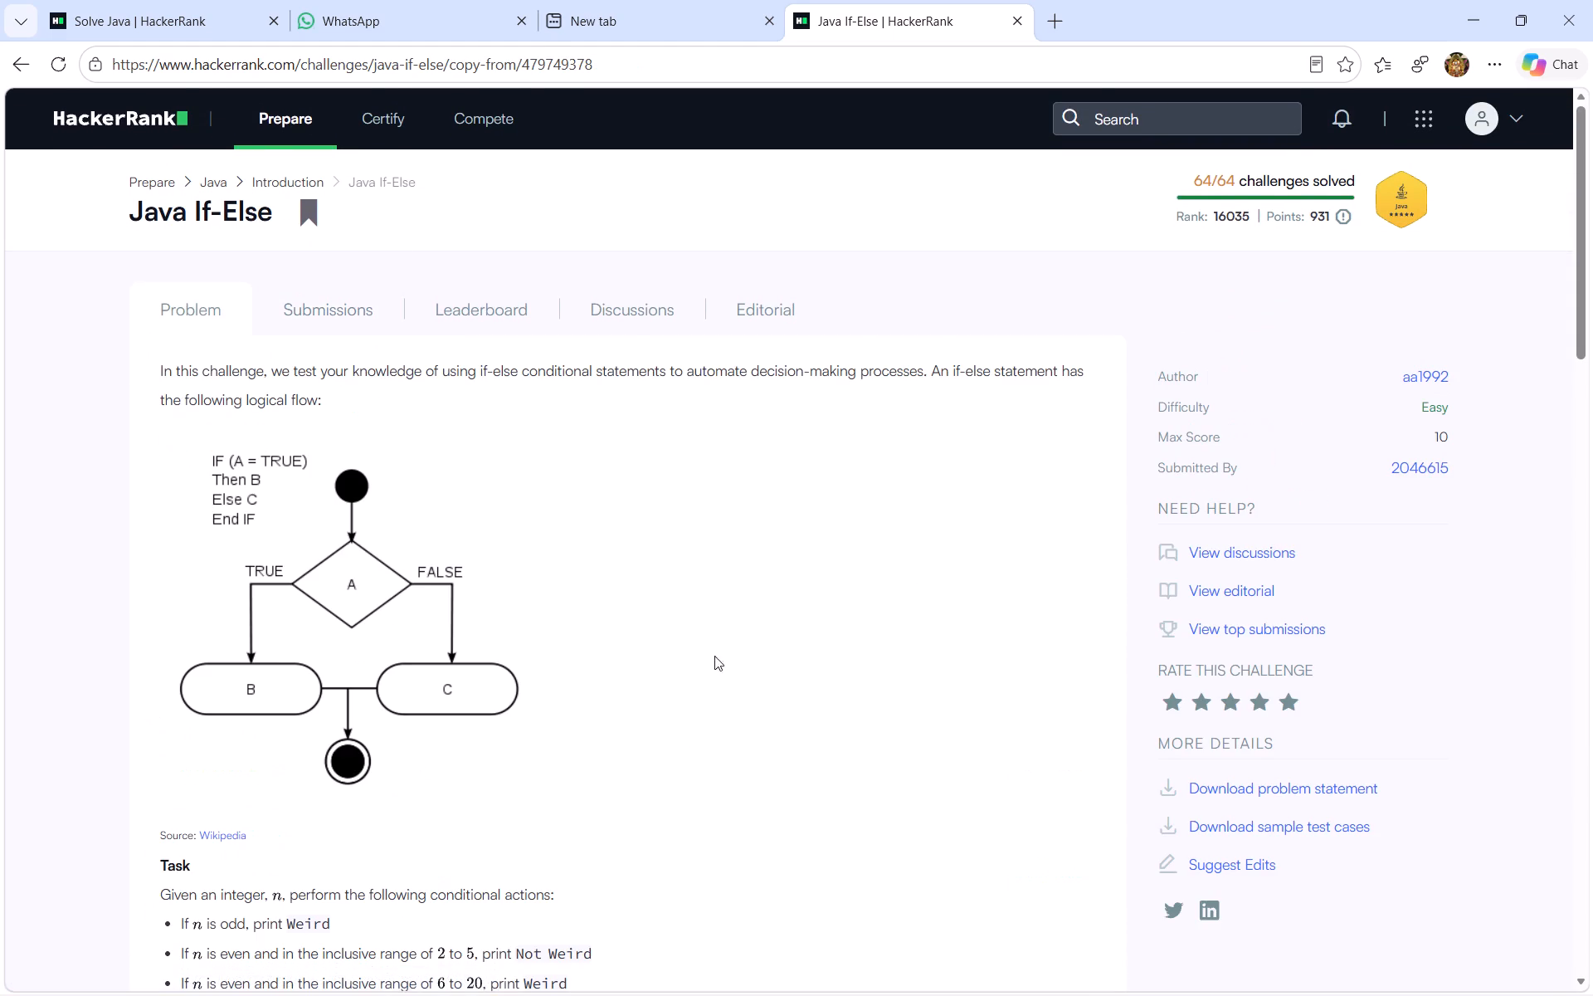
Copy the entire Java If-Else solution from the HackerRank code editor.
{"action": "scroll", "coordinate": [696, 662], "scroll_direction": "down", "scroll_amount": 10}
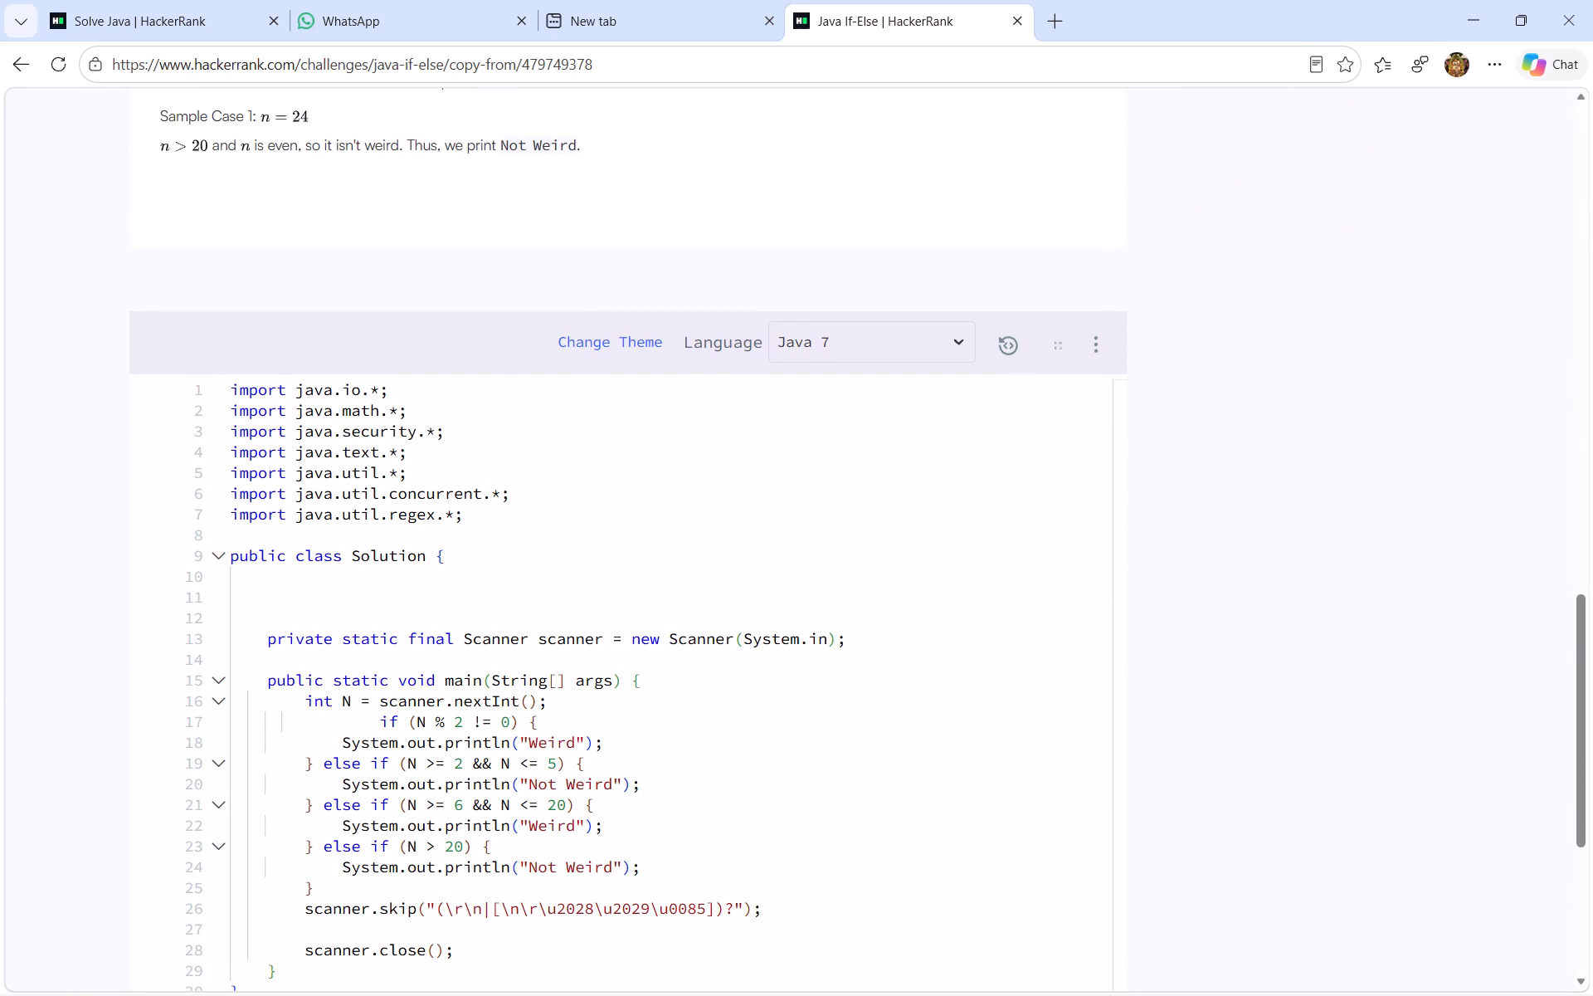
{"action": "left_click", "coordinate": [324, 801]}
{"action": "key", "text": "ctrl+a"}
{"action": "key", "text": "ctrl+c"}
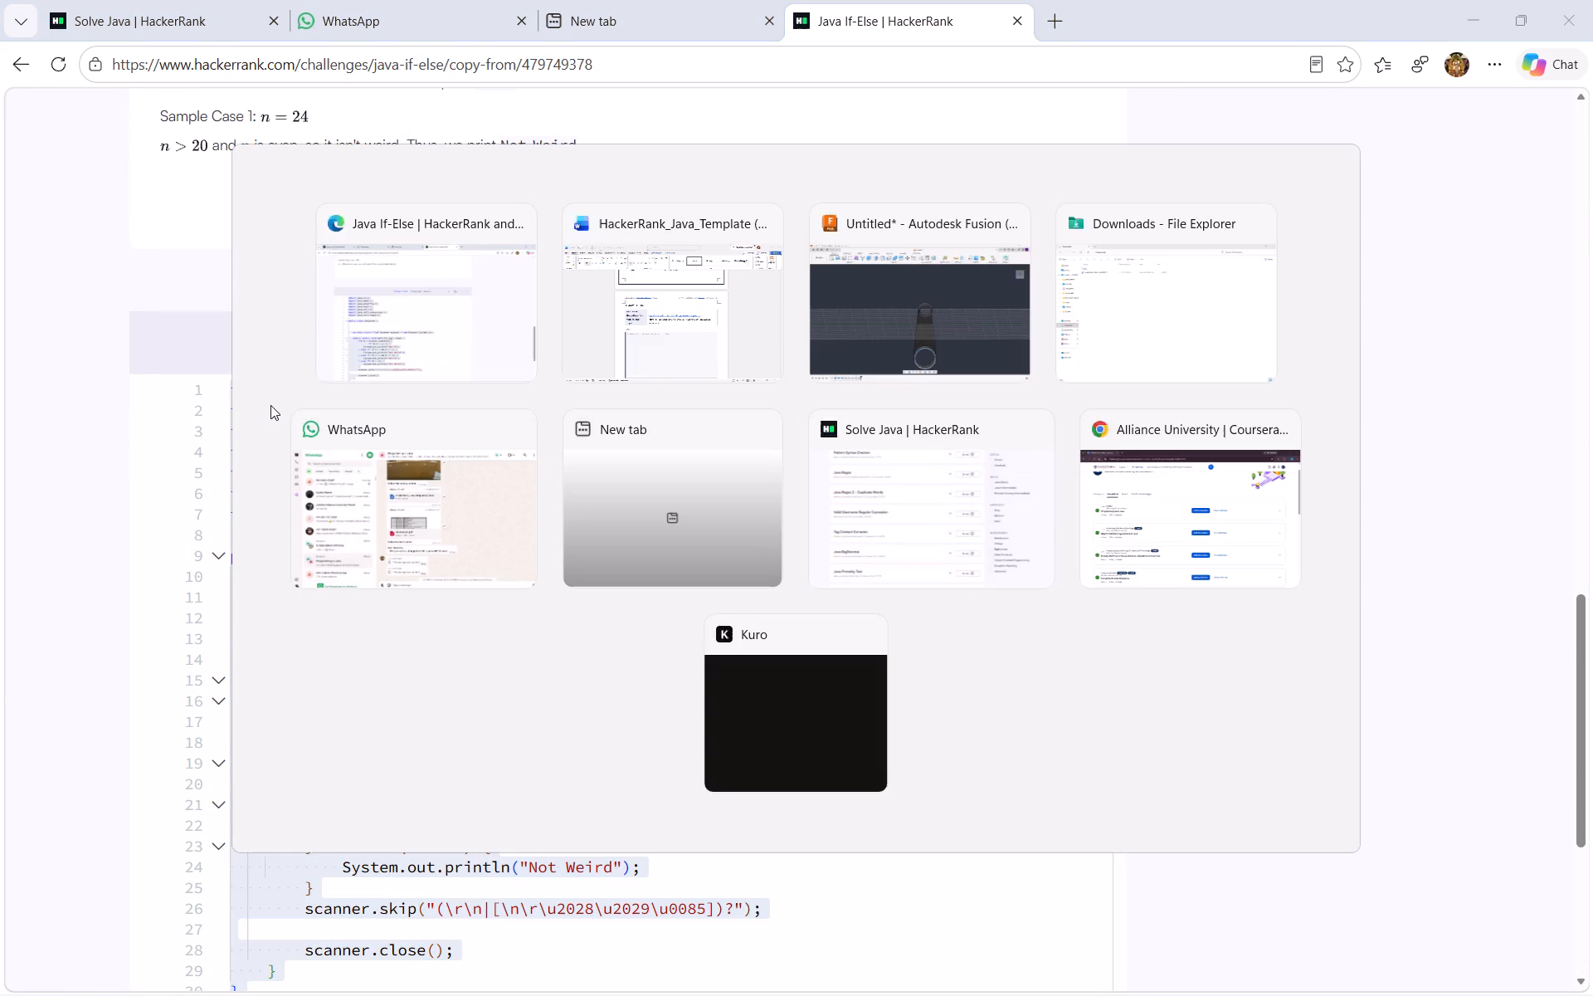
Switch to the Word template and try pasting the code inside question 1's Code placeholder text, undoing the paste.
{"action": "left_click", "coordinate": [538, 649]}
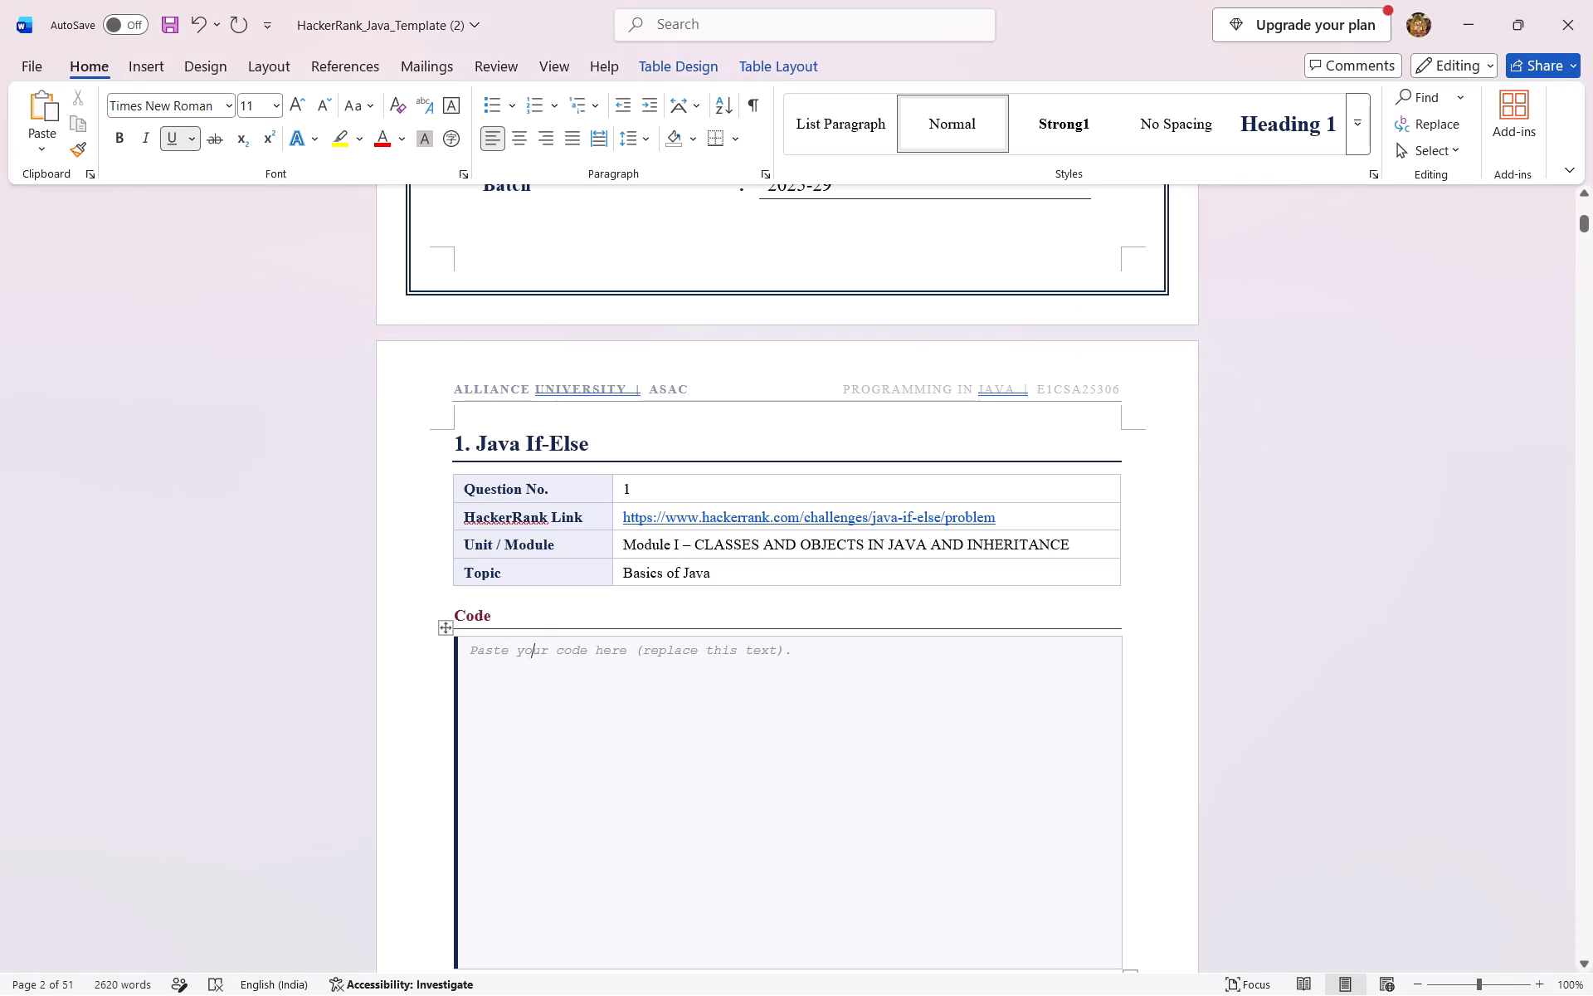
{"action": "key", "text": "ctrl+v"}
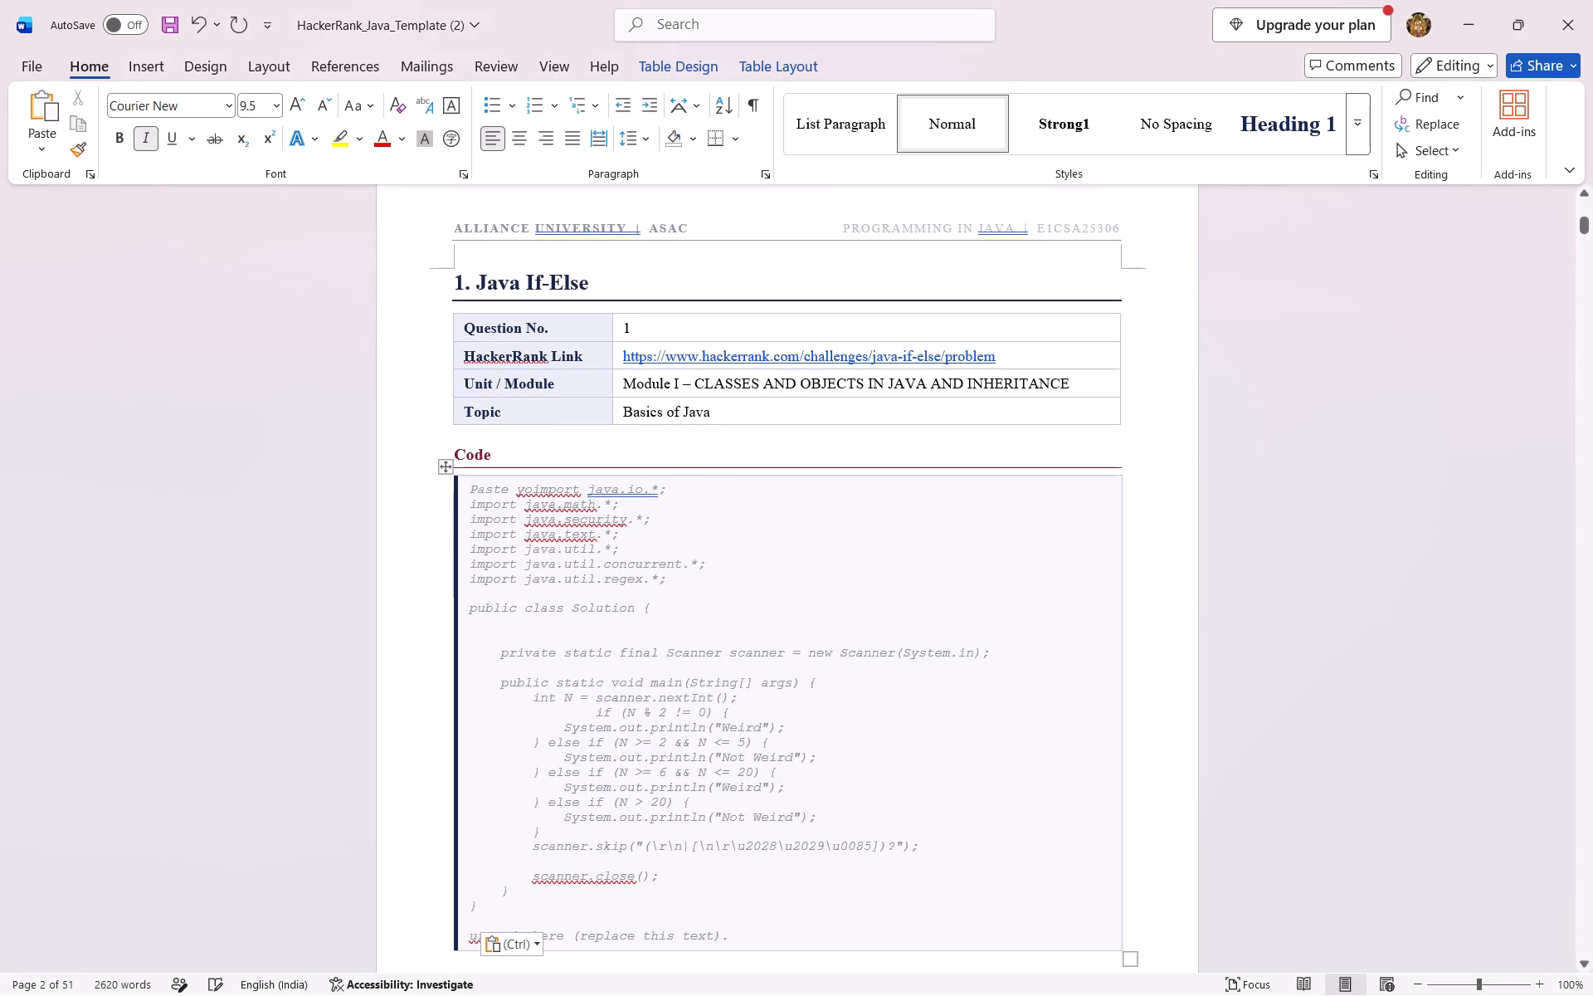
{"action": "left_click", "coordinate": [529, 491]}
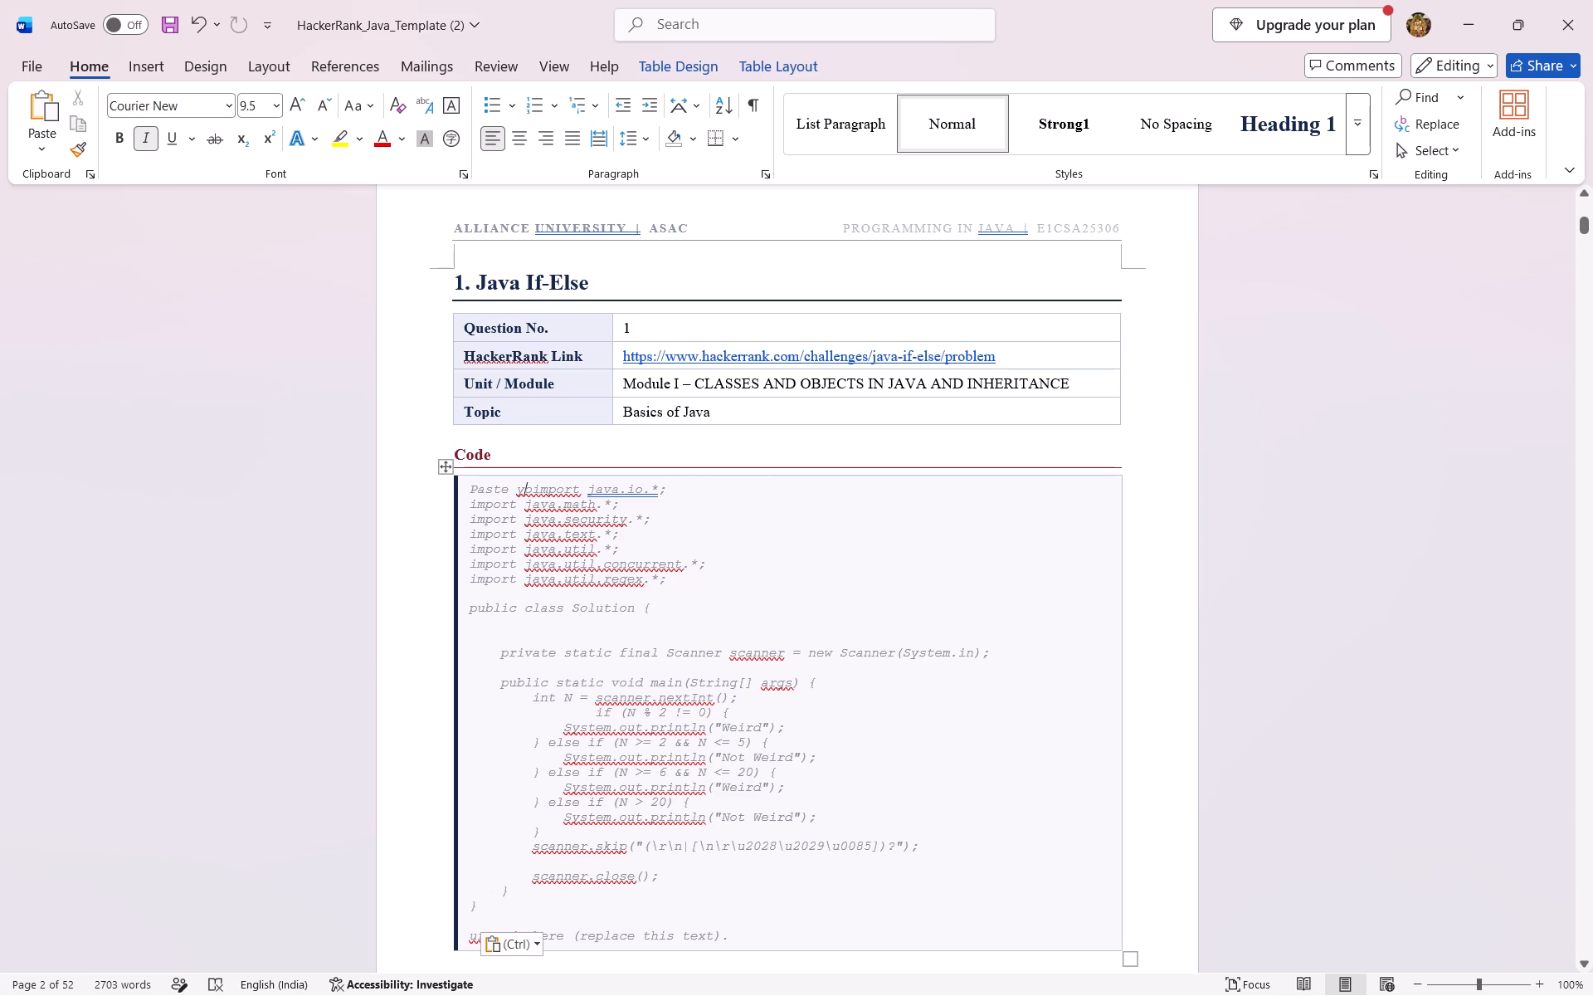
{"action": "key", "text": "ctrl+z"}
Replace the placeholder text in the Java If-Else Code box with the copied solution.
{"action": "left_click_drag", "start_coordinate": [792, 487], "coordinate": [757, 487]}
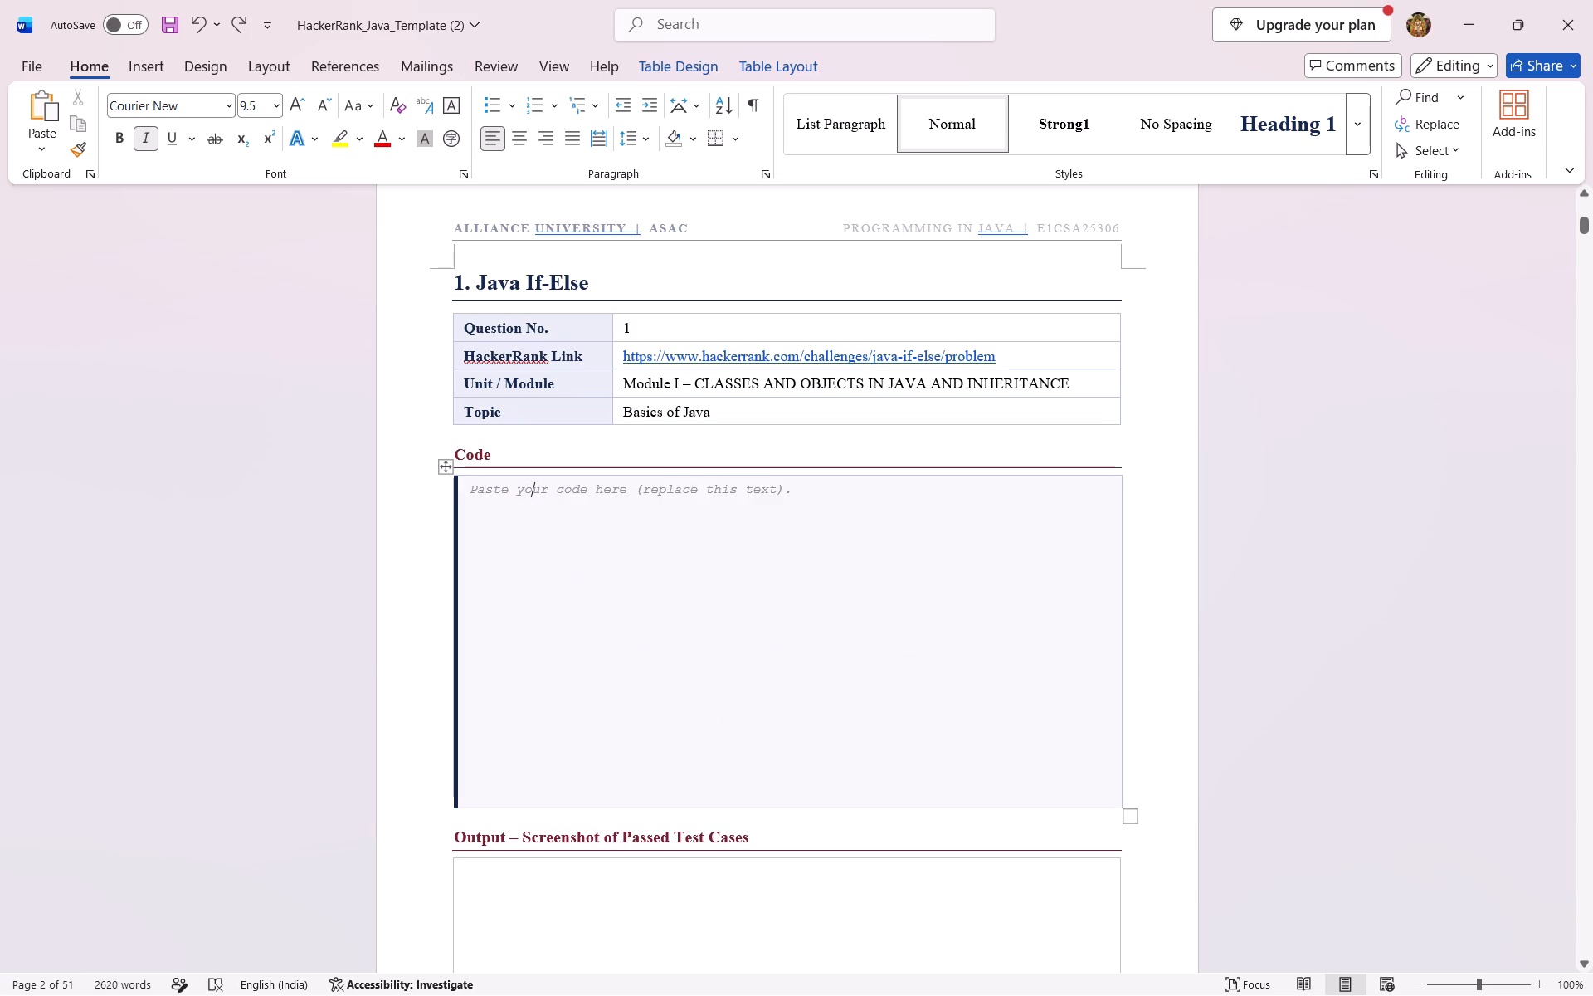
{"action": "left_click_drag", "start_coordinate": [757, 487], "coordinate": [476, 481]}
{"action": "key", "text": "BackSpace"}
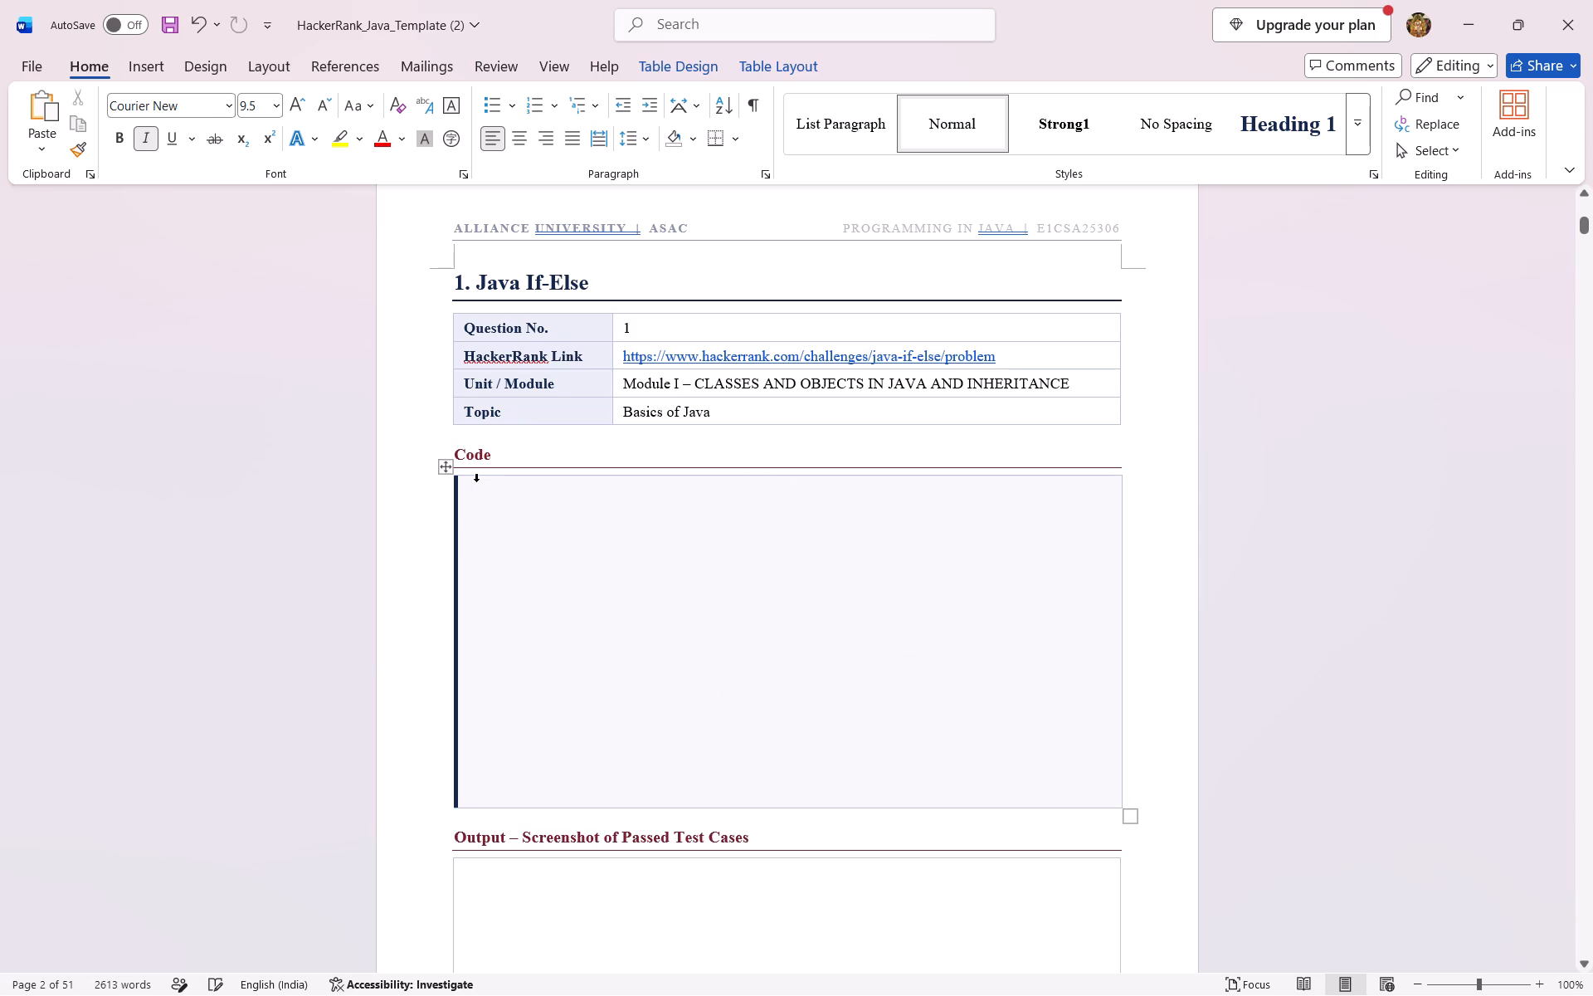
{"action": "key", "text": "ctrl+v"}
{"action": "scroll", "coordinate": [667, 611], "scroll_direction": "down", "scroll_amount": 1}
{"action": "scroll", "coordinate": [667, 611], "scroll_direction": "up", "scroll_amount": 2}
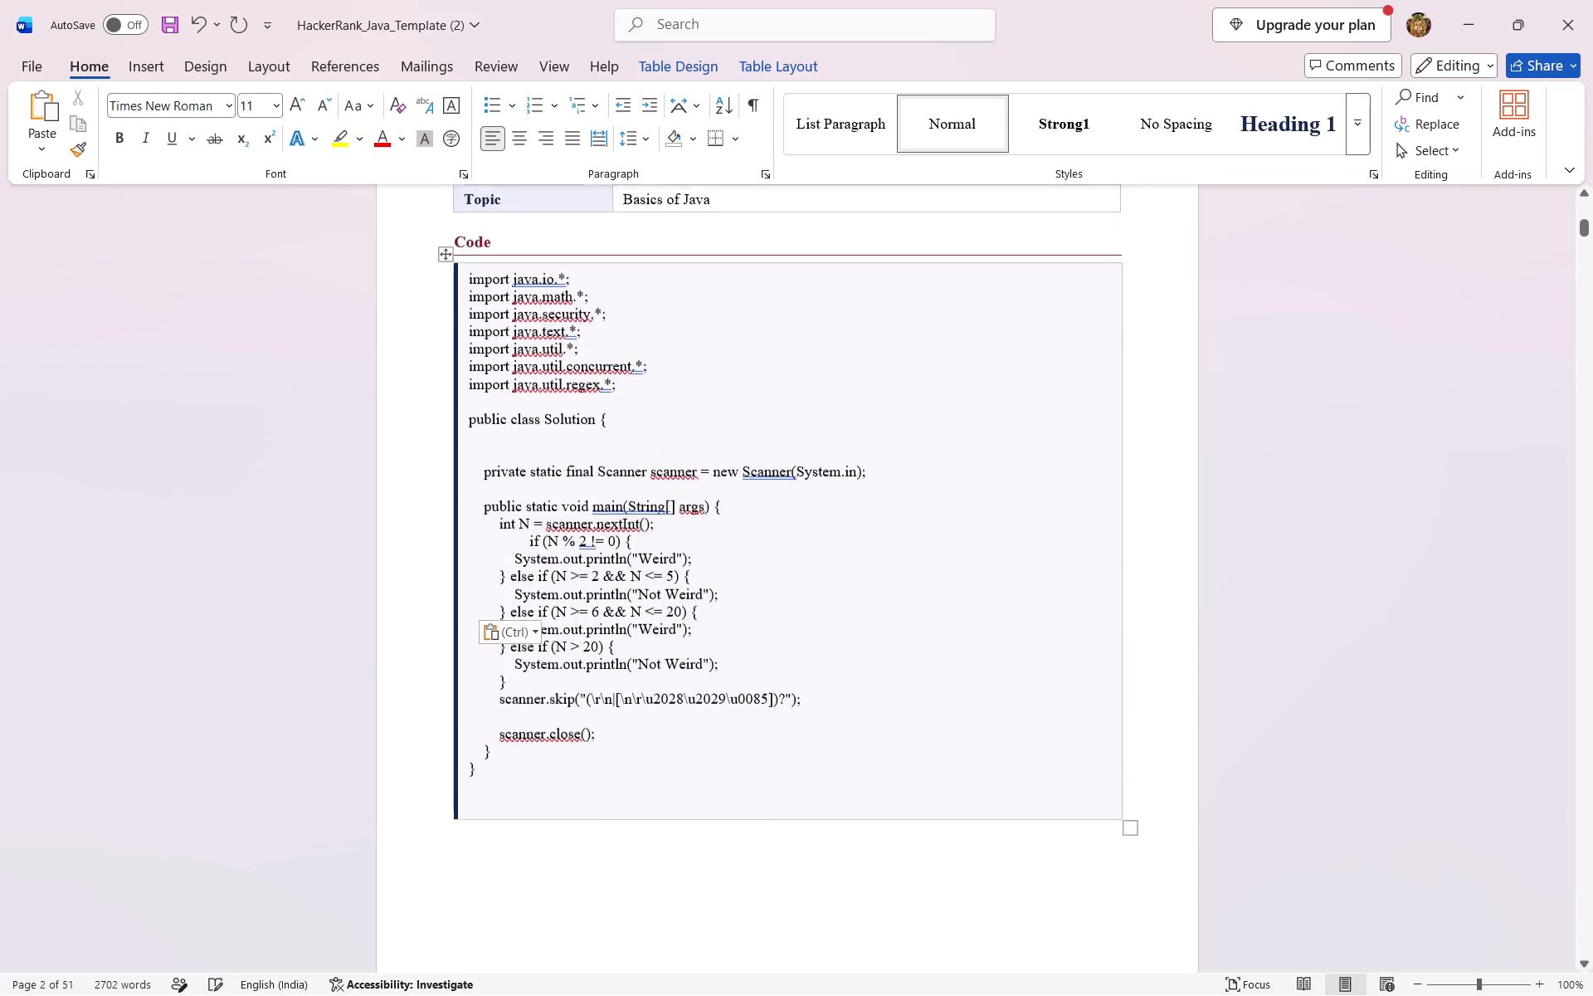
{"action": "scroll", "coordinate": [667, 611], "scroll_direction": "down", "scroll_amount": 2}
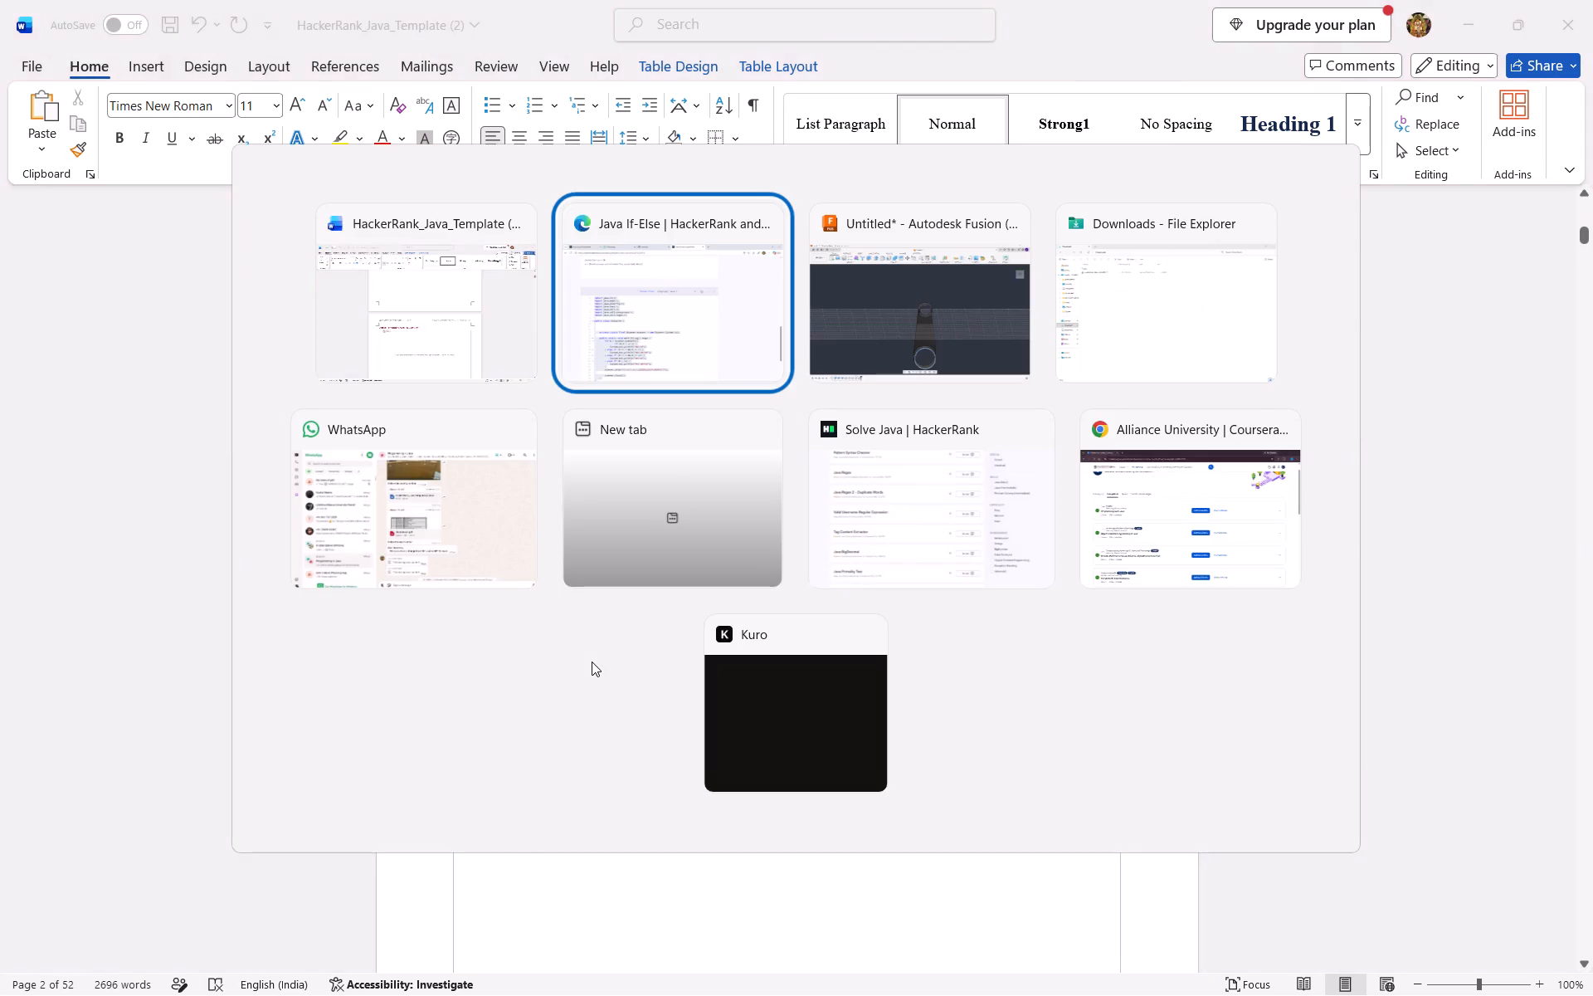
Switch back to HackerRank in the browser and run the Java If-Else code against the sample test cases.
{"action": "scroll", "coordinate": [592, 662], "scroll_direction": "down", "scroll_amount": 3}
{"action": "scroll", "coordinate": [486, 683], "scroll_direction": "up", "scroll_amount": 3}
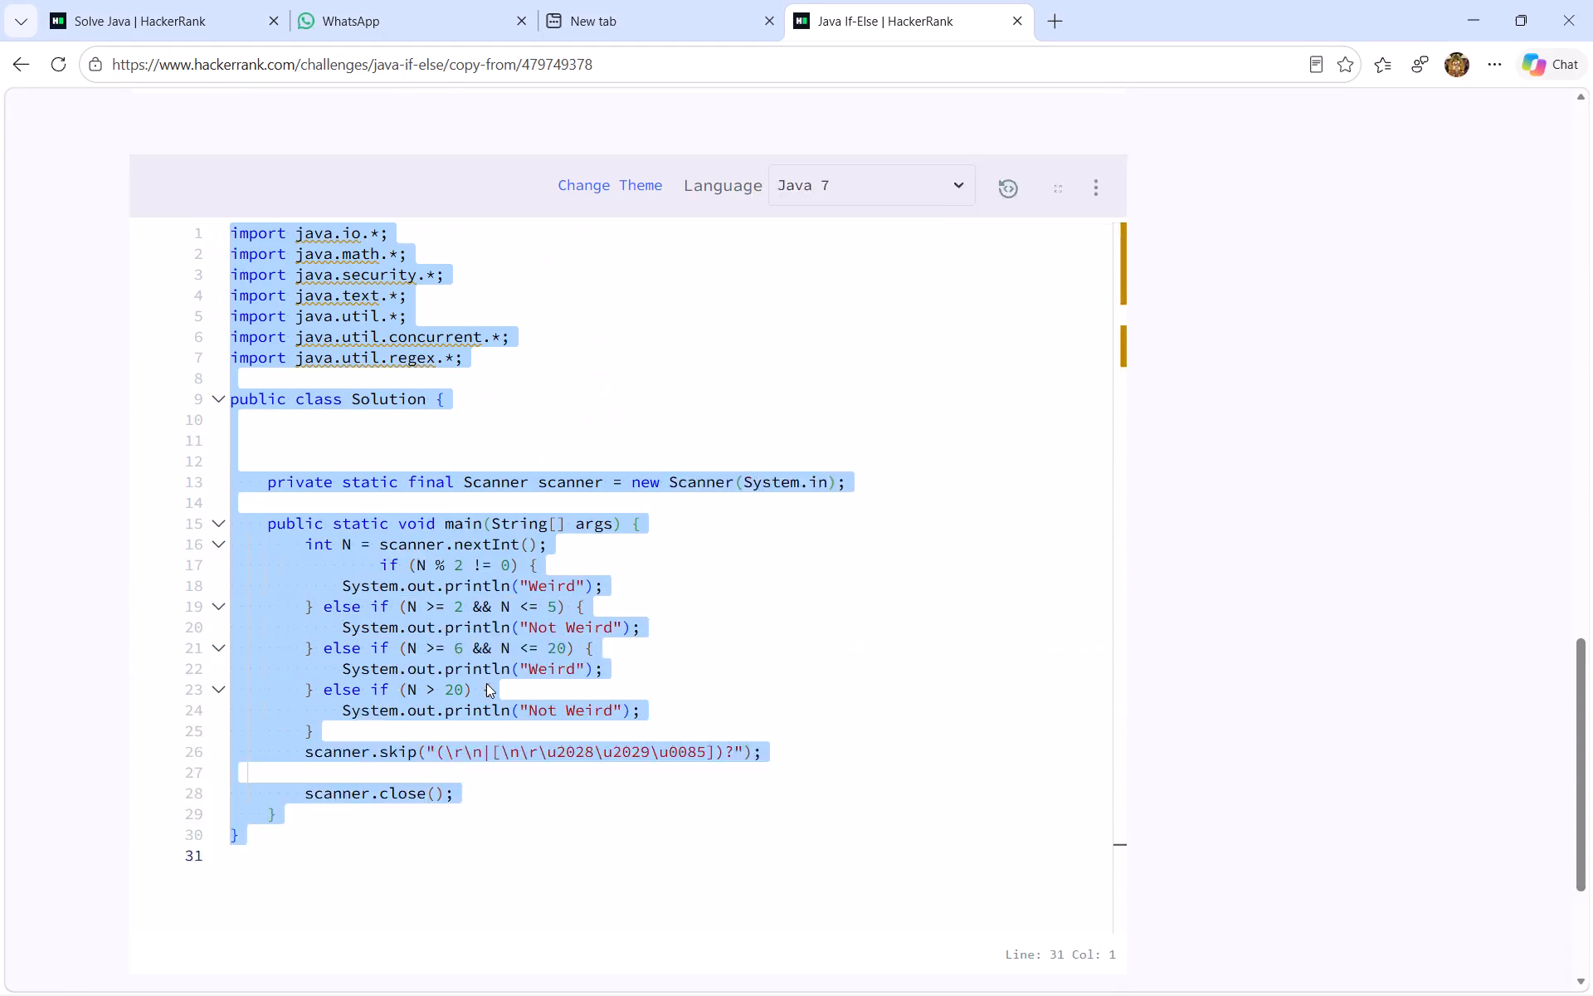
{"action": "scroll", "coordinate": [762, 418], "scroll_direction": "down", "scroll_amount": 3}
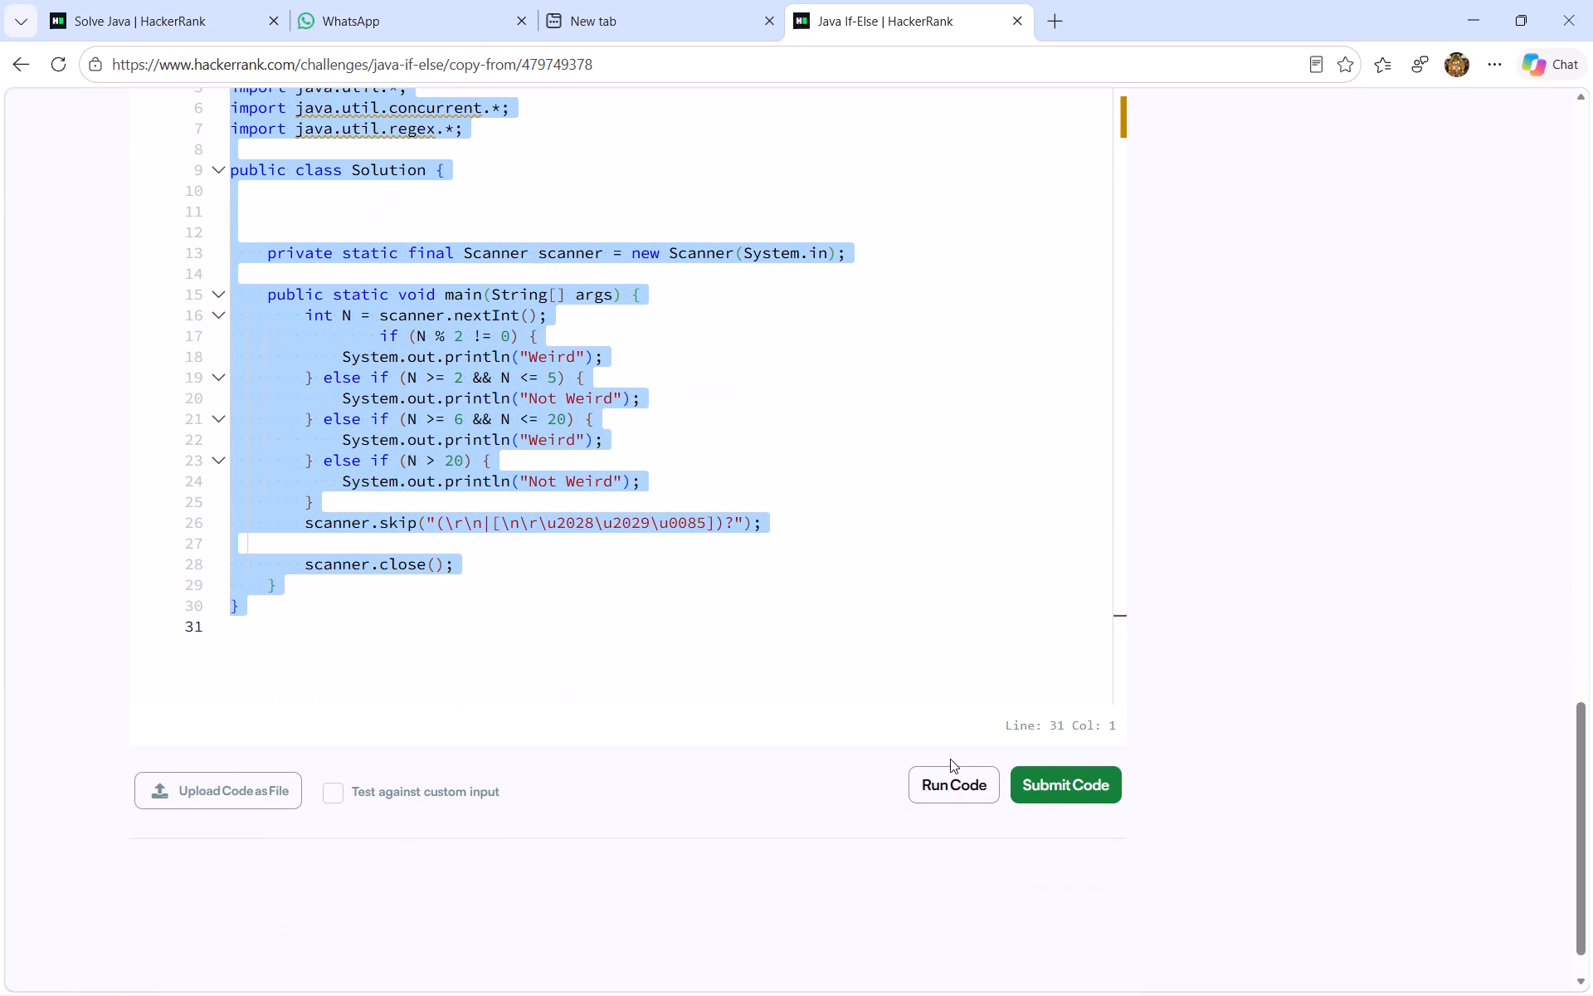
{"action": "left_click", "coordinate": [948, 779]}
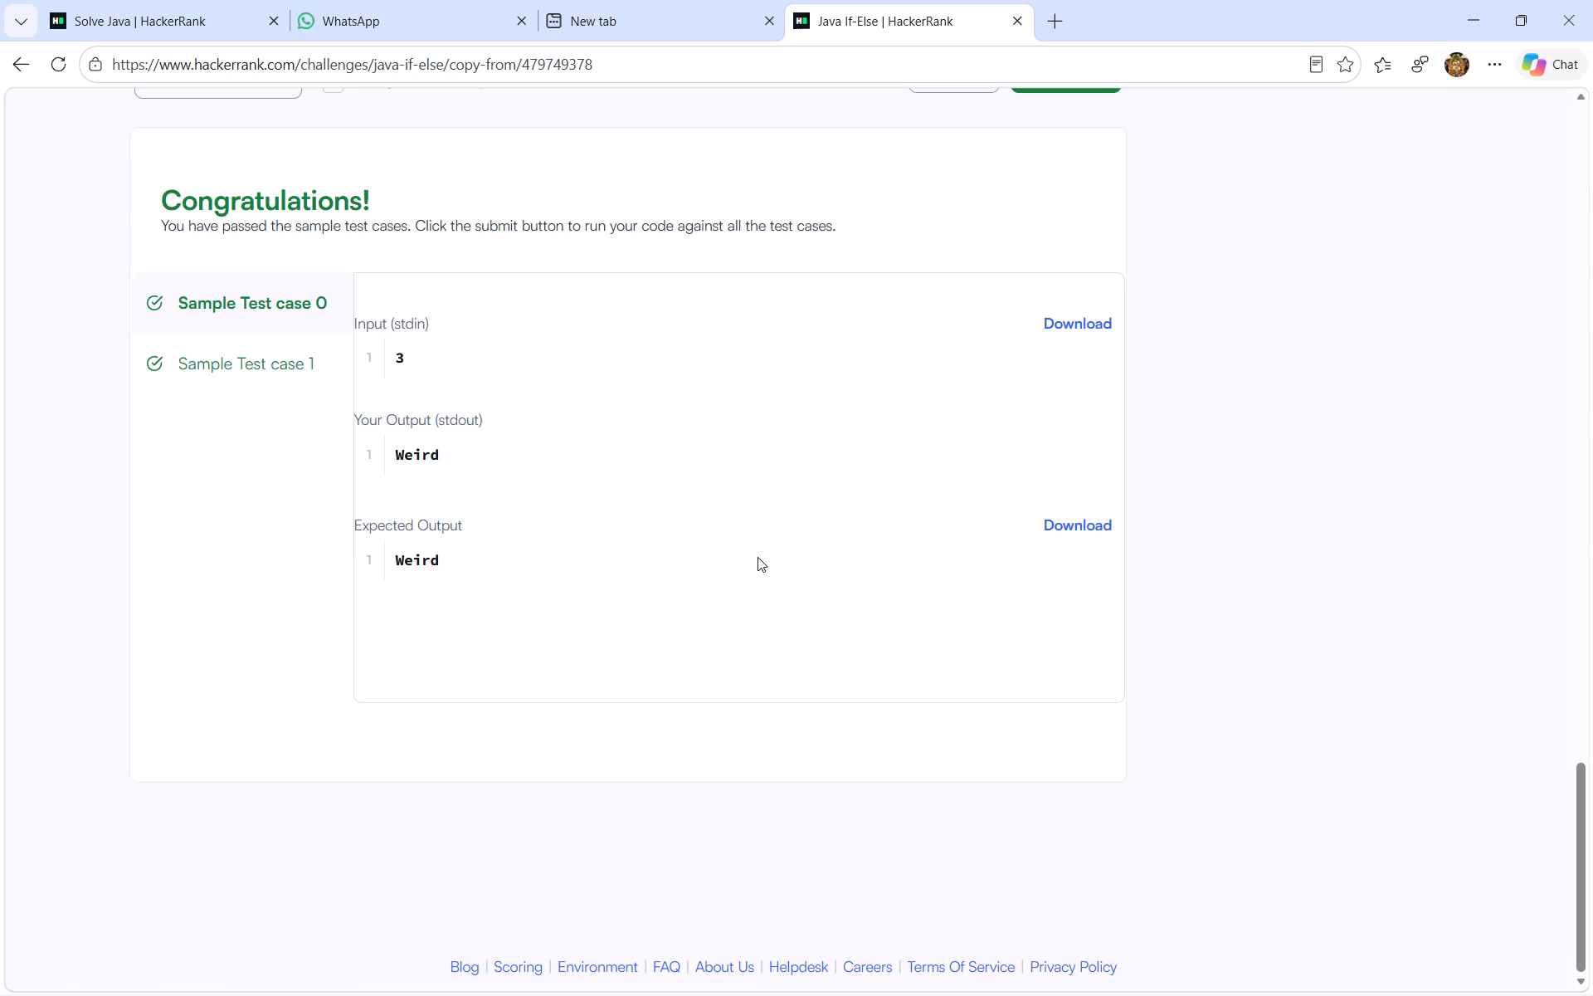
Capture a screen snip of the Java If-Else sample test case results, from the Congratulations heading to the expected output.
{"action": "key", "text": "shift+super+s"}
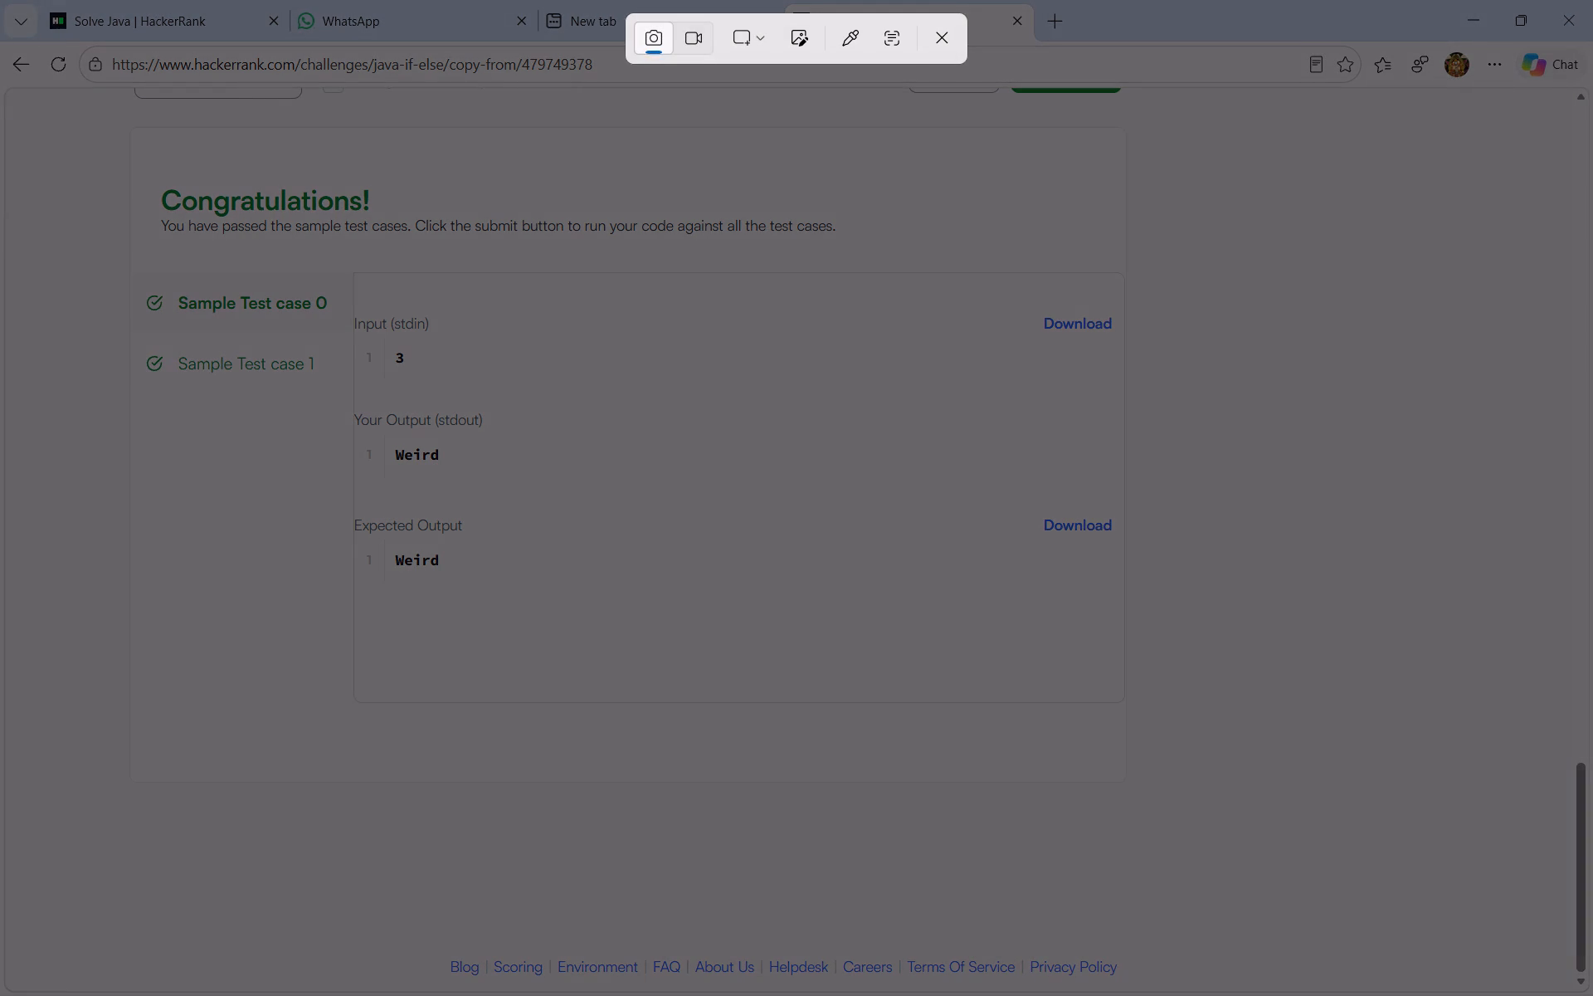
{"action": "left_click_drag", "start_coordinate": [133, 129], "coordinate": [850, 500]}
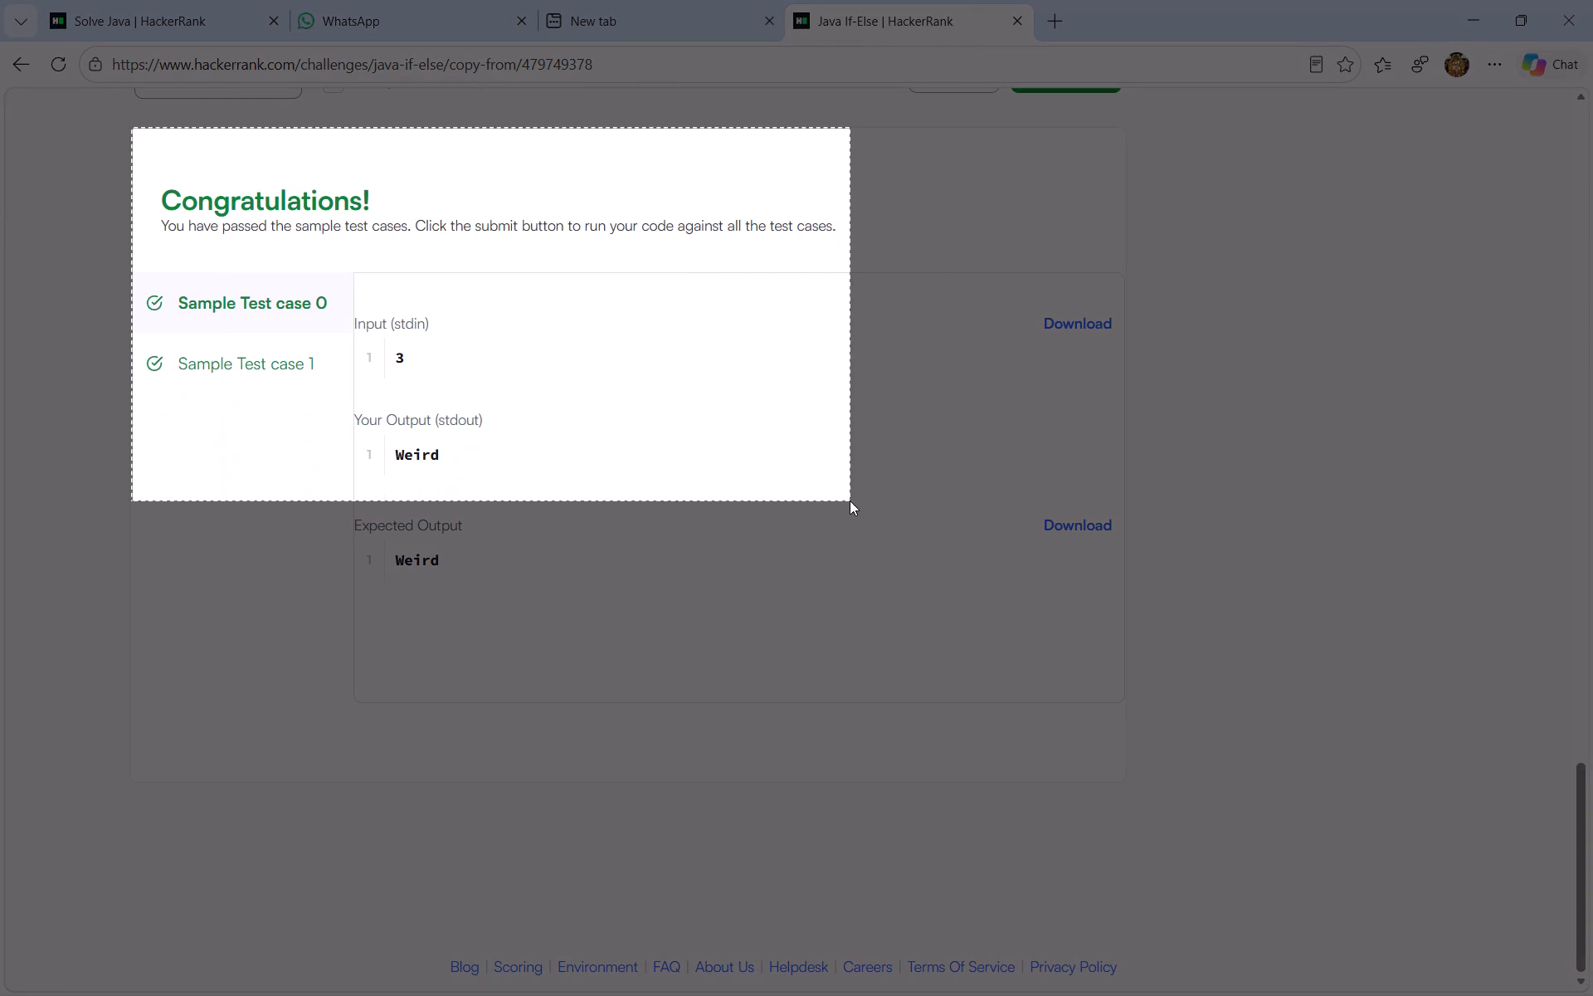
{"action": "left_click_drag", "start_coordinate": [850, 500], "coordinate": [1154, 695]}
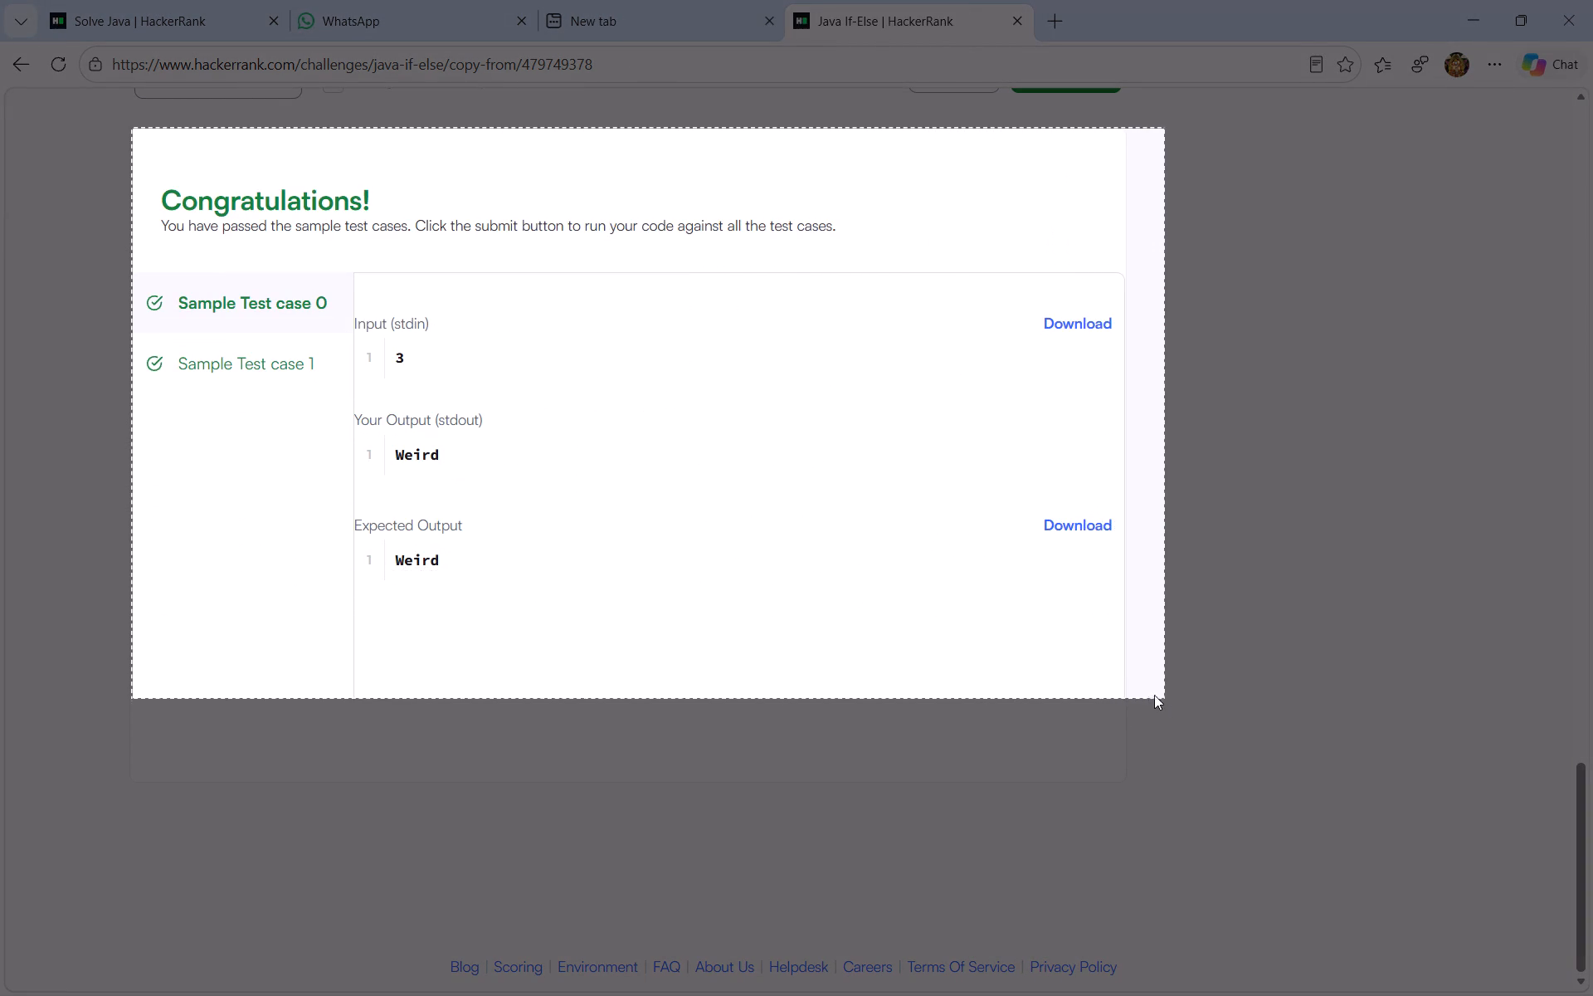
{"action": "left_click_drag", "start_coordinate": [1154, 695], "coordinate": [1124, 691]}
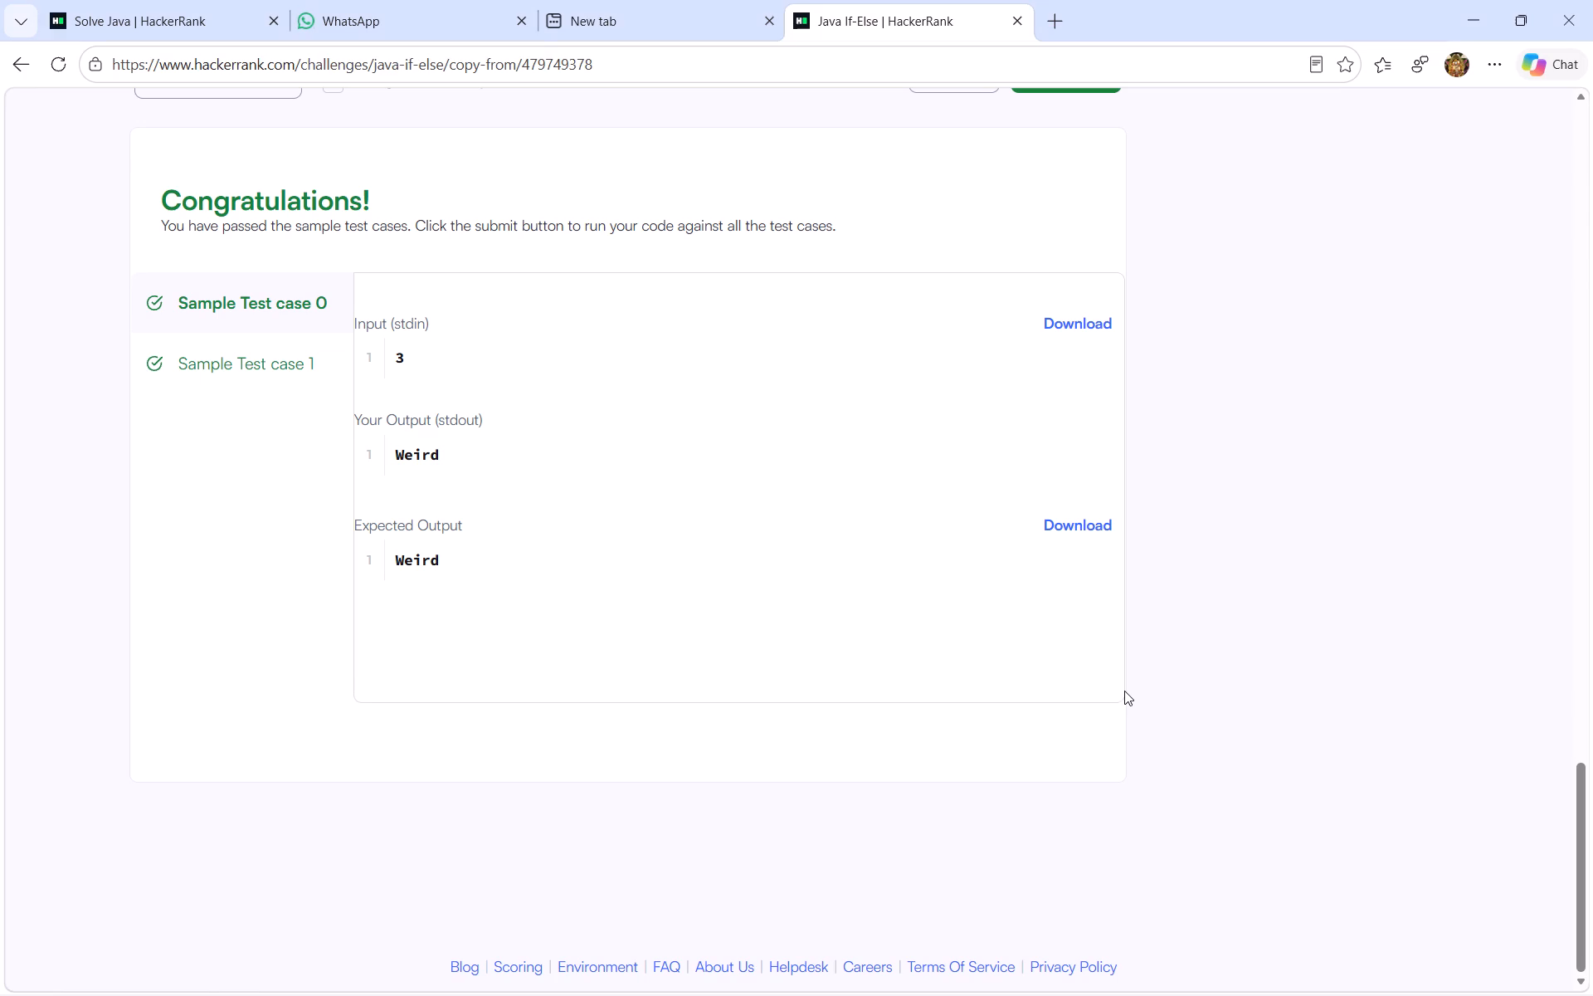
Switch to the Word template and delete the placeholder text in question 1's Output – Screenshot of Passed Test Cases box.
{"action": "left_click", "coordinate": [55, 0]}
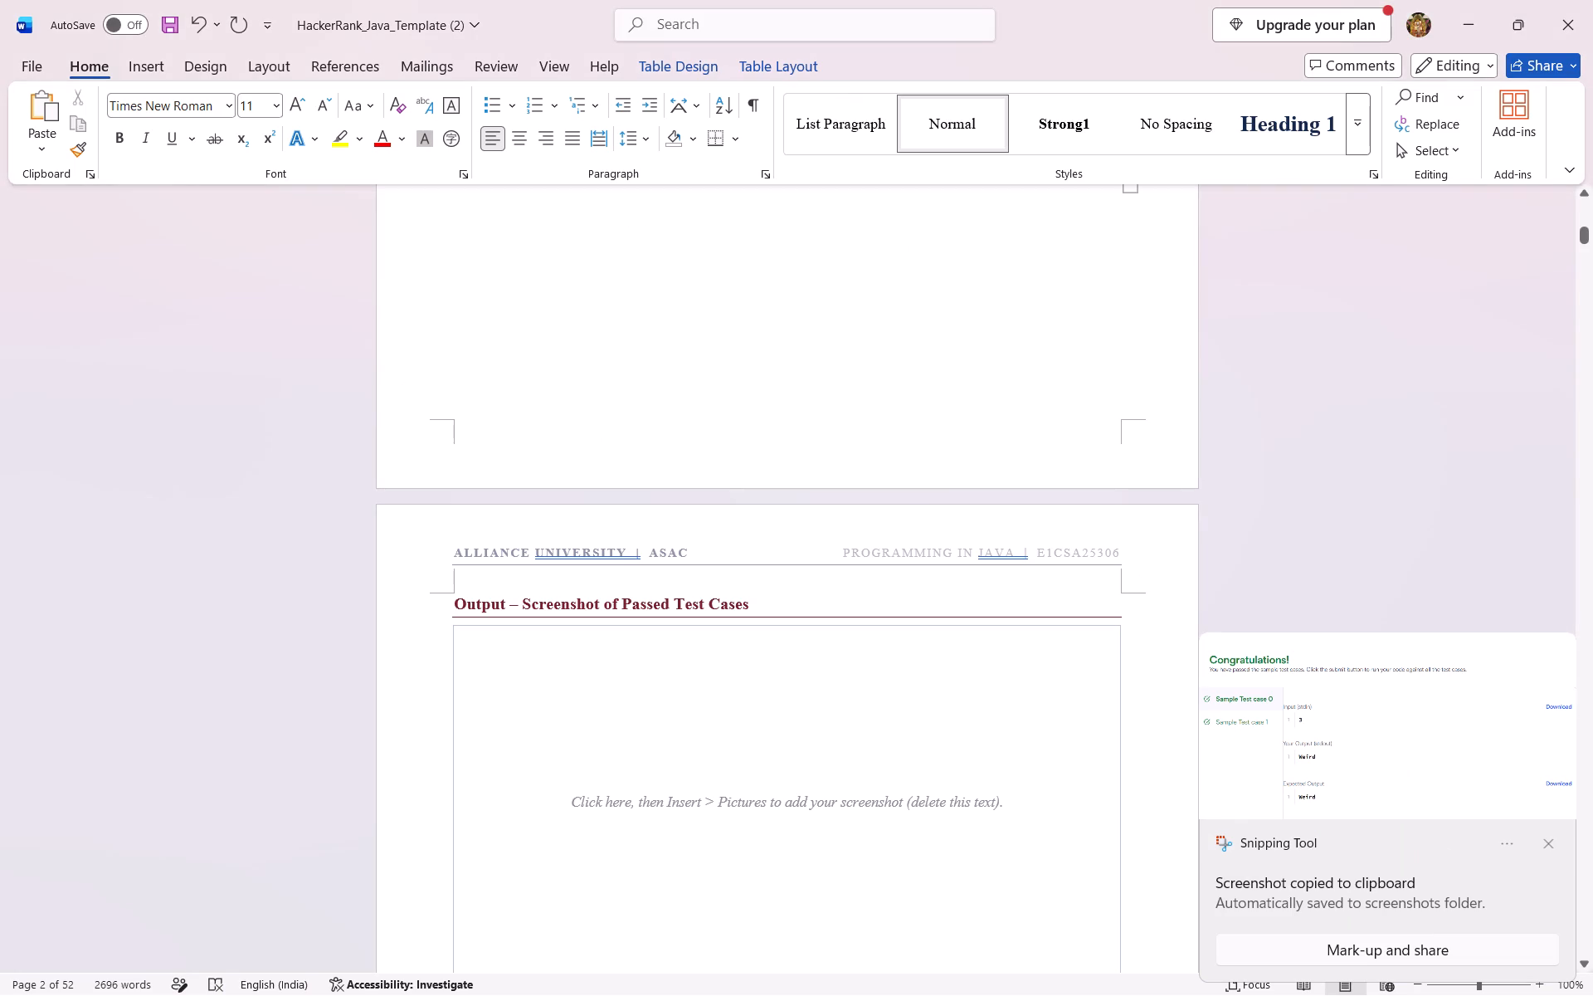
{"action": "left_click", "coordinate": [568, 666]}
{"action": "left_click_drag", "start_coordinate": [1003, 803], "coordinate": [577, 803]}
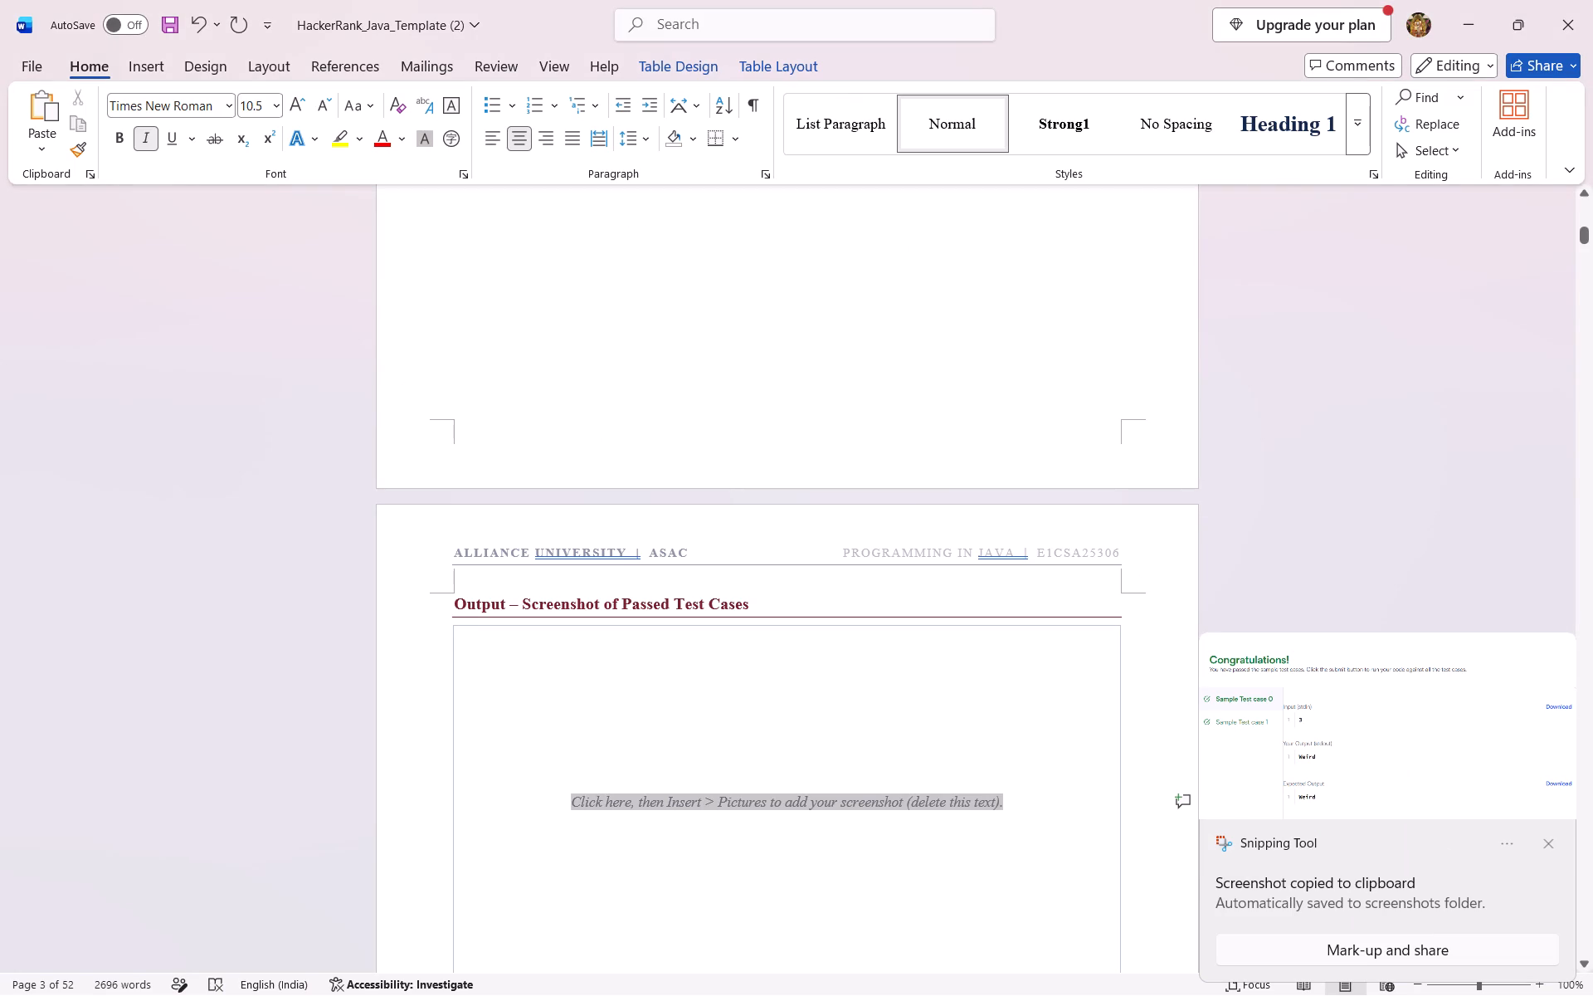
{"action": "left_click_drag", "start_coordinate": [577, 803], "coordinate": [576, 802]}
{"action": "key", "text": "BackSpace"}
{"action": "key", "text": "BackSpace"}
{"action": "key", "text": "BackSpace"}
{"action": "key", "text": "BackSpace"}
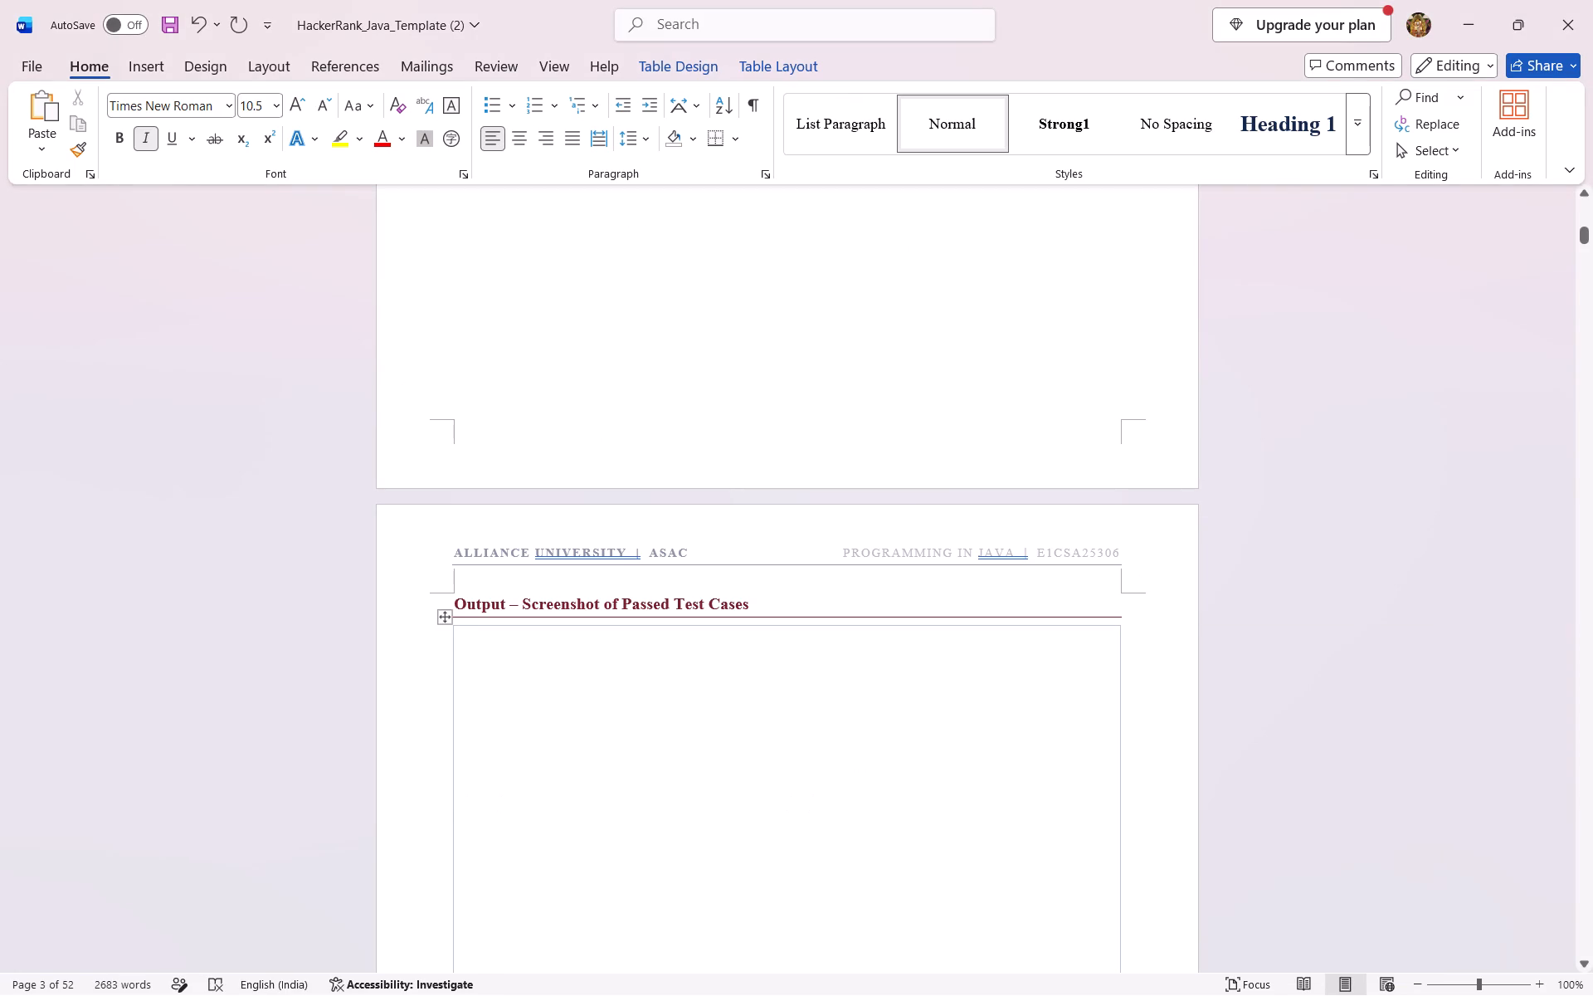
{"action": "left_click", "coordinate": [471, 648]}
{"action": "left_click", "coordinate": [161, 62]}
{"action": "left_click", "coordinate": [233, 128]}
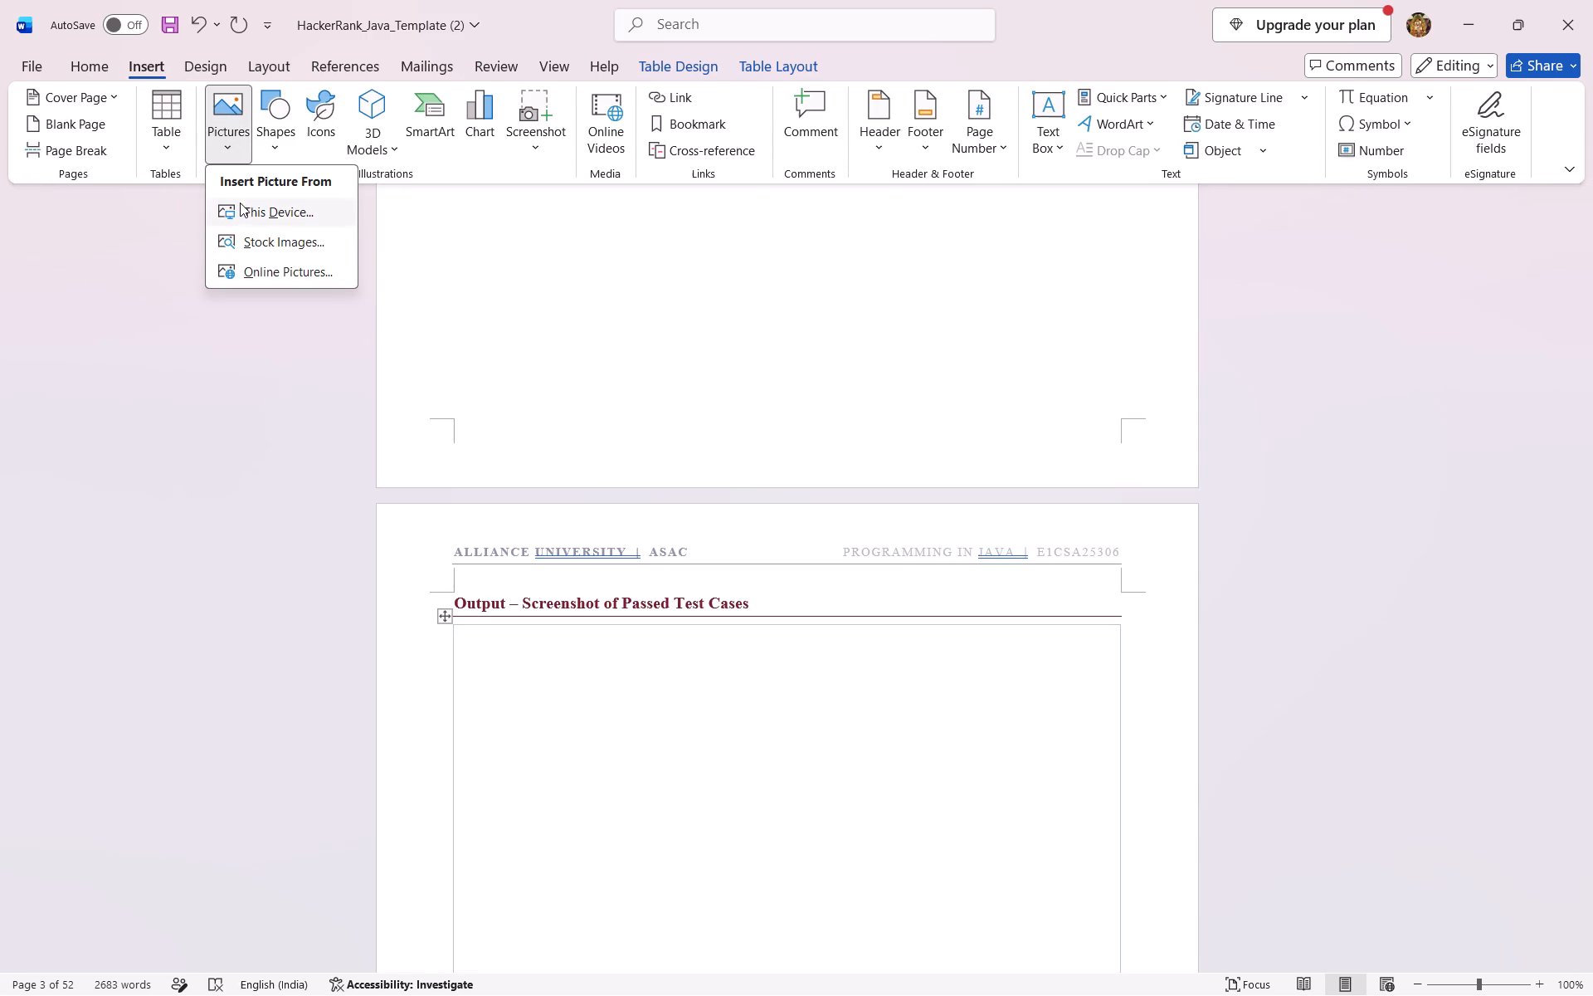
{"action": "left_click", "coordinate": [240, 207]}
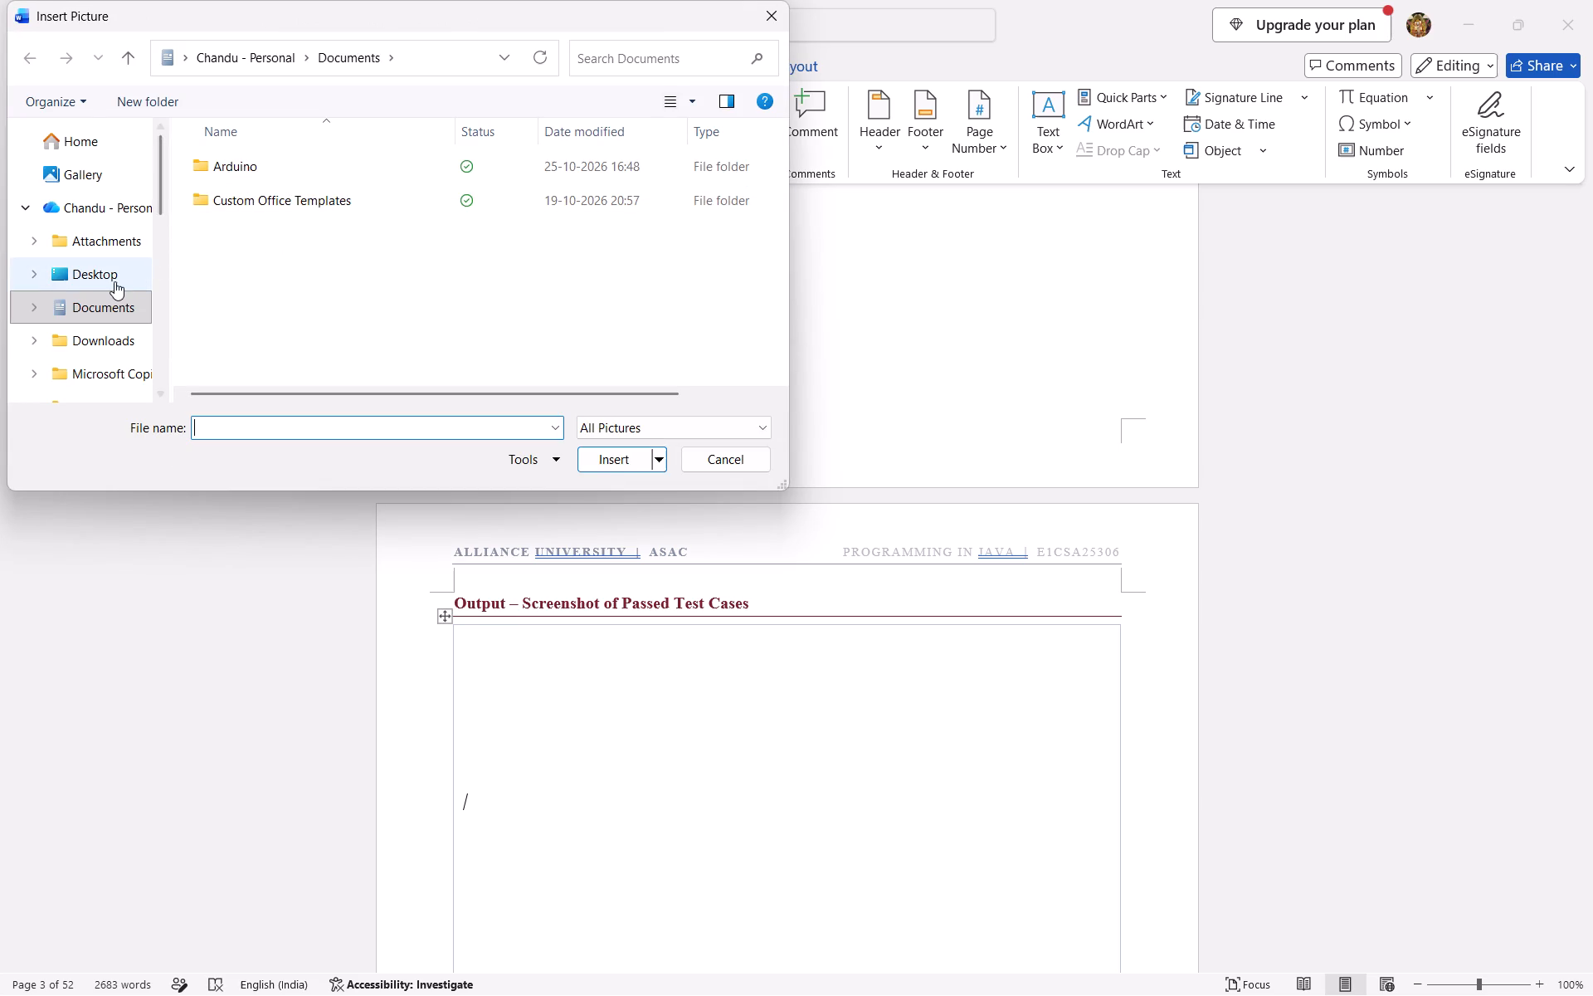
{"action": "scroll", "coordinate": [114, 281], "scroll_direction": "down", "scroll_amount": 1}
{"action": "double_click", "coordinate": [75, 204]}
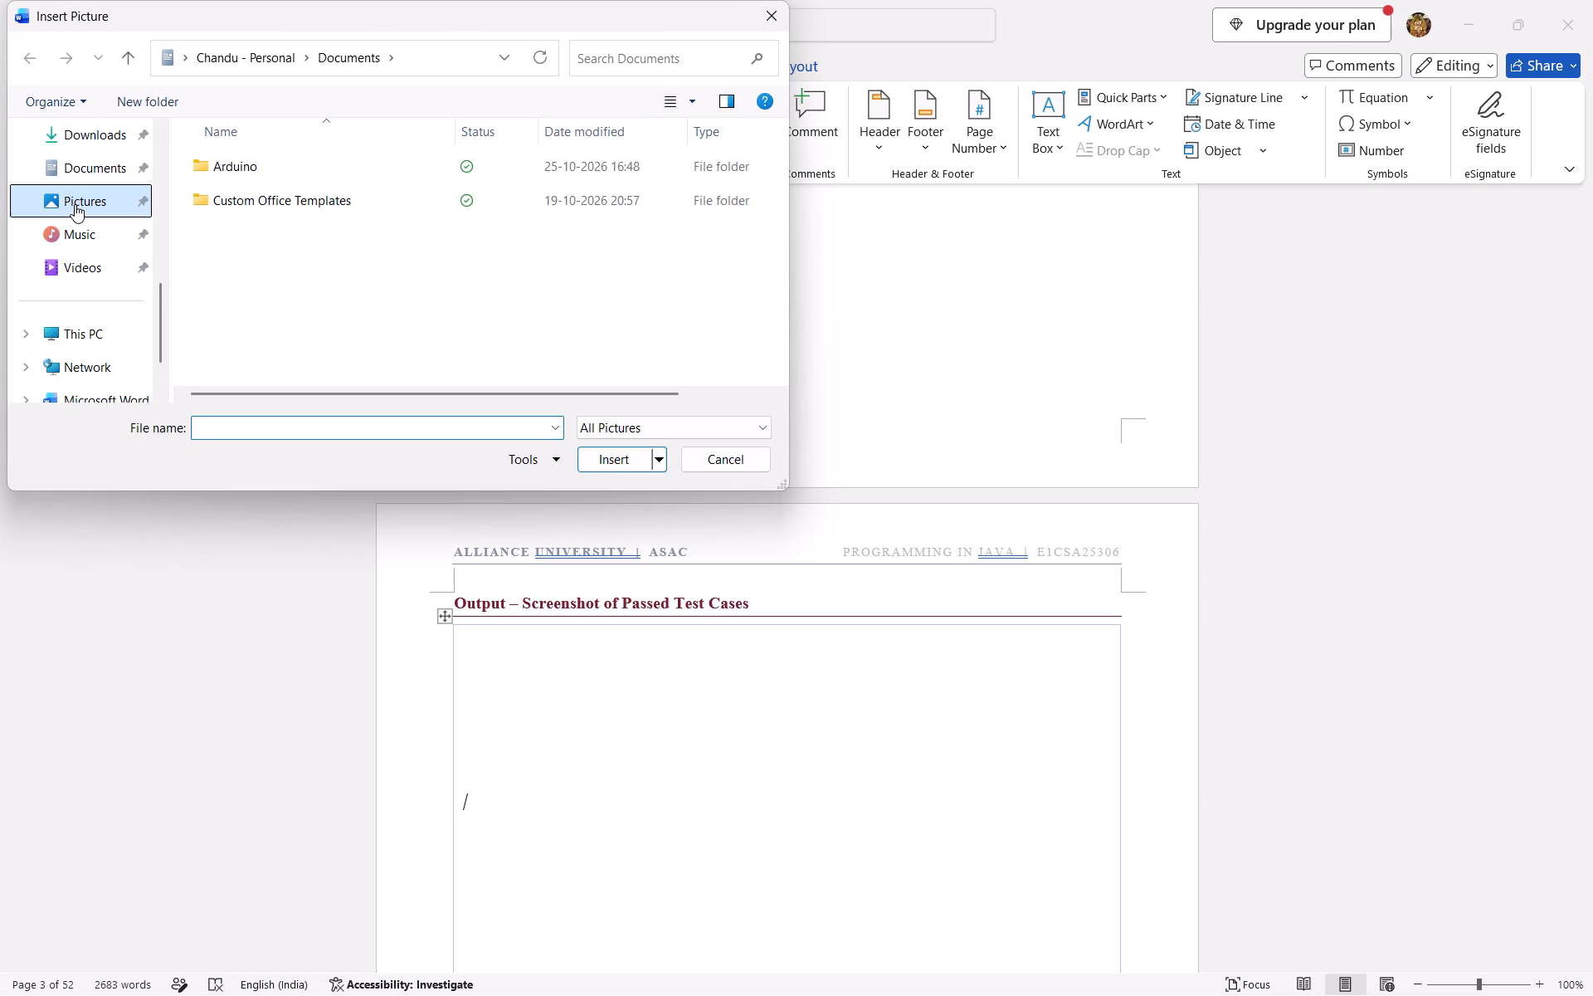
{"action": "double_click", "coordinate": [341, 208]}
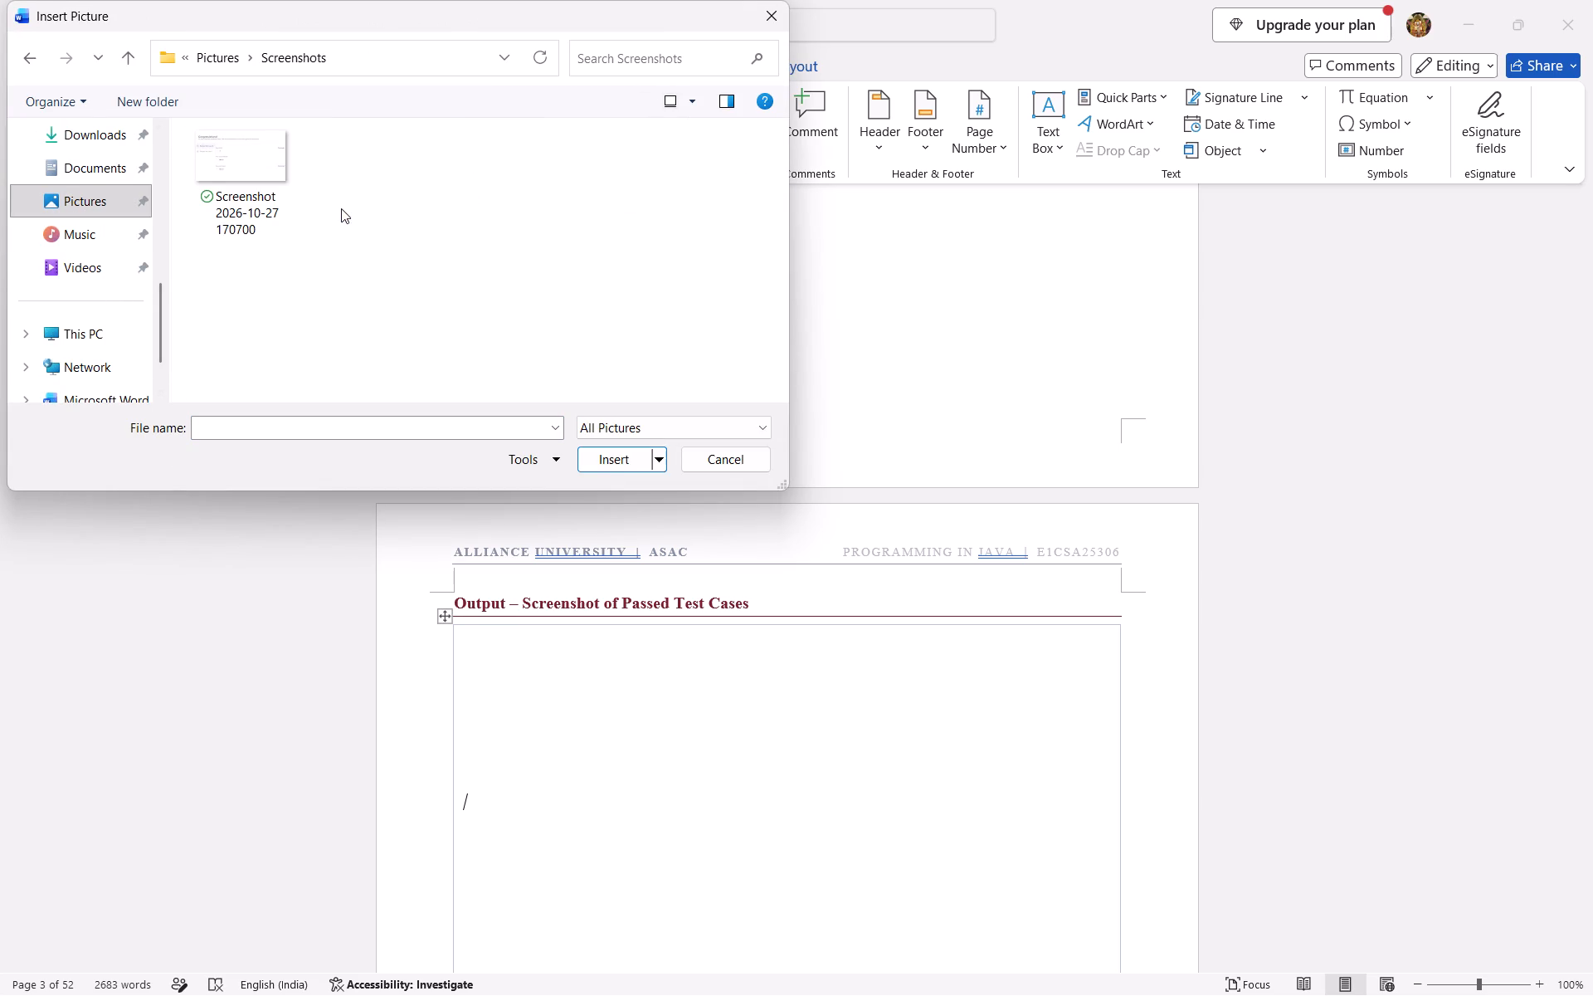
{"action": "double_click", "coordinate": [207, 175]}
{"action": "scroll", "coordinate": [678, 544], "scroll_direction": "down", "scroll_amount": 1}
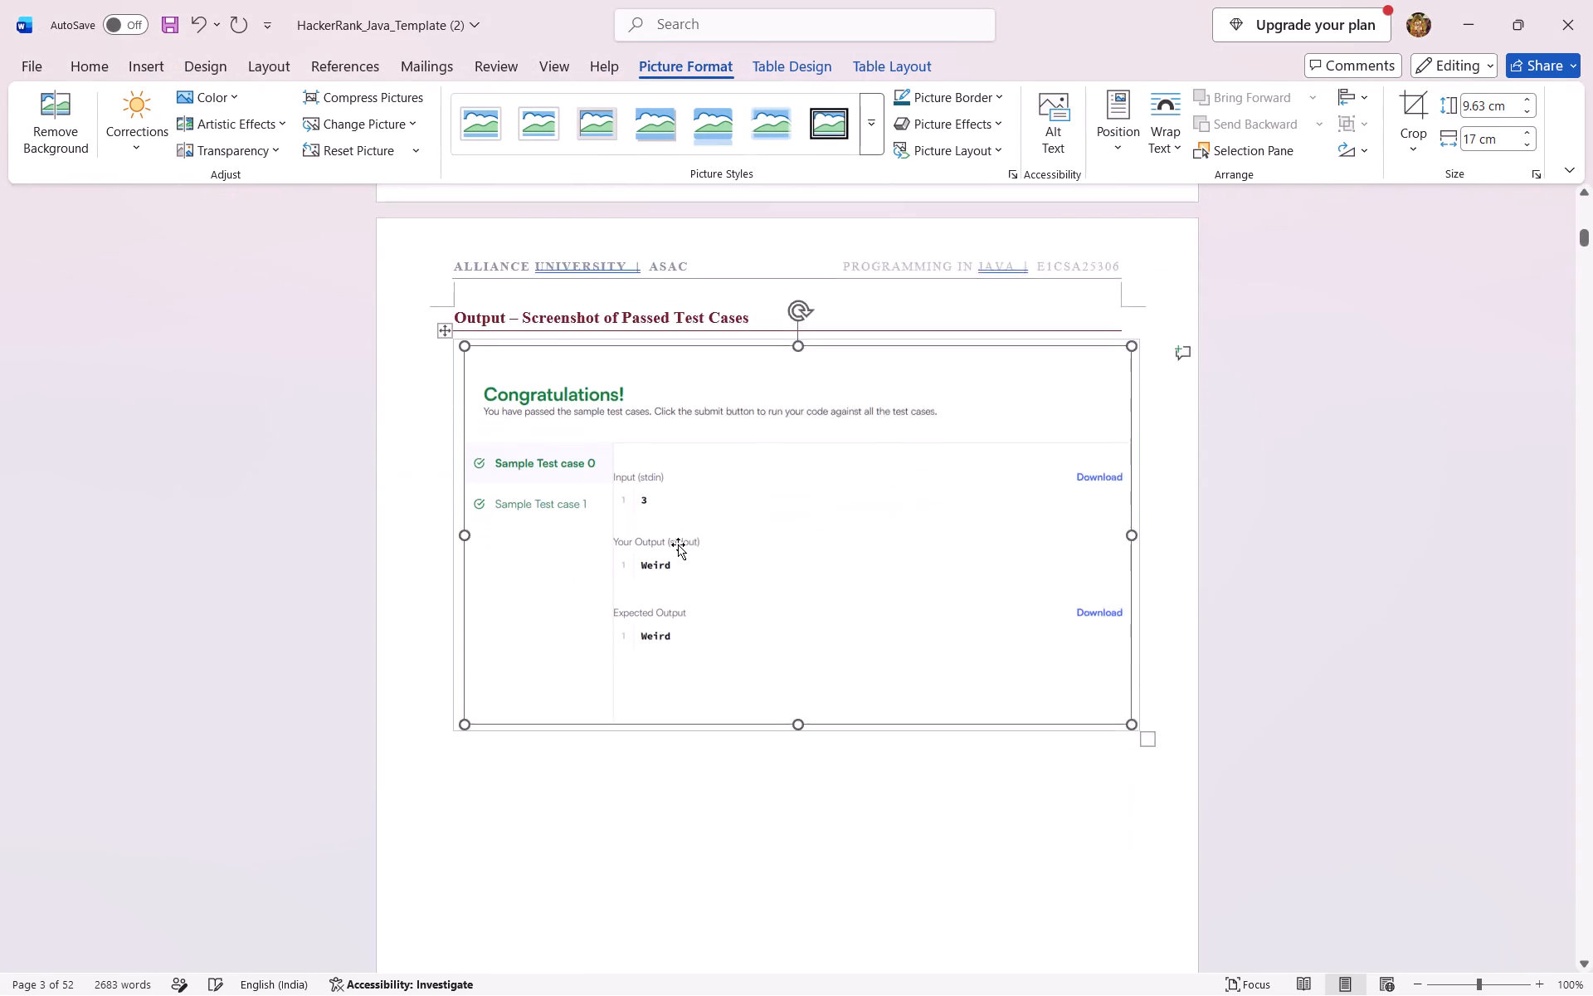
{"action": "left_click", "coordinate": [850, 744]}
Open the HackerRank link of question 2, Java Stdin & Stdout II, from the template in the browser.
{"action": "scroll", "coordinate": [850, 744], "scroll_direction": "up", "scroll_amount": 1}
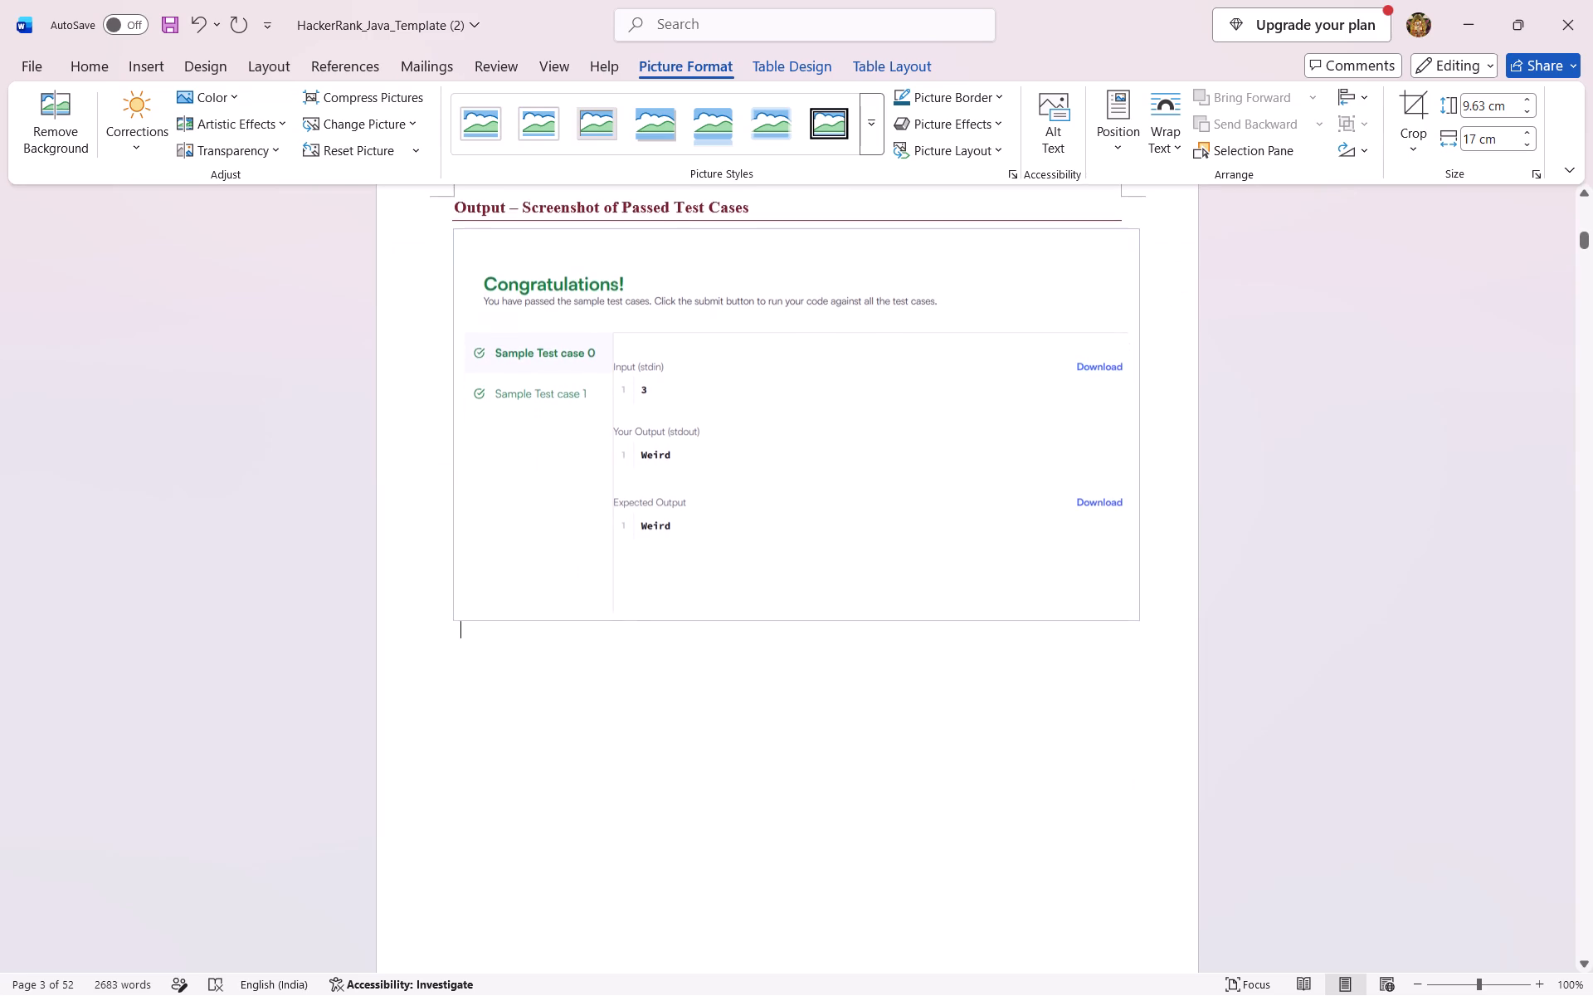
{"action": "scroll", "coordinate": [850, 744], "scroll_direction": "up", "scroll_amount": 3}
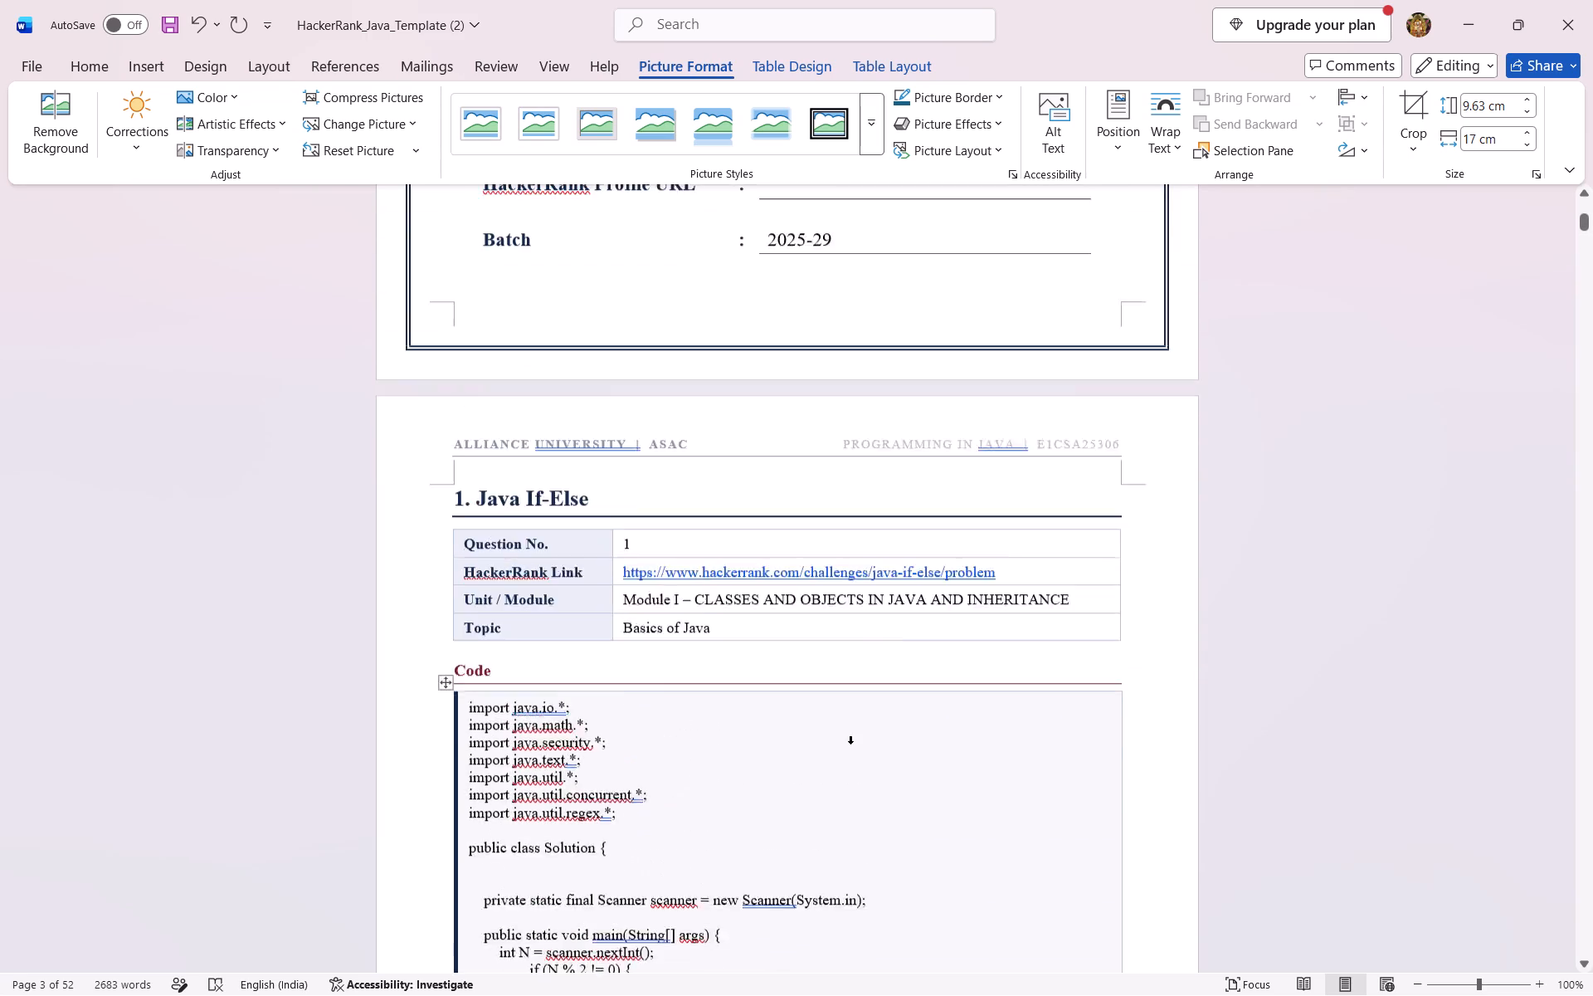
{"action": "scroll", "coordinate": [850, 744], "scroll_direction": "down", "scroll_amount": 6}
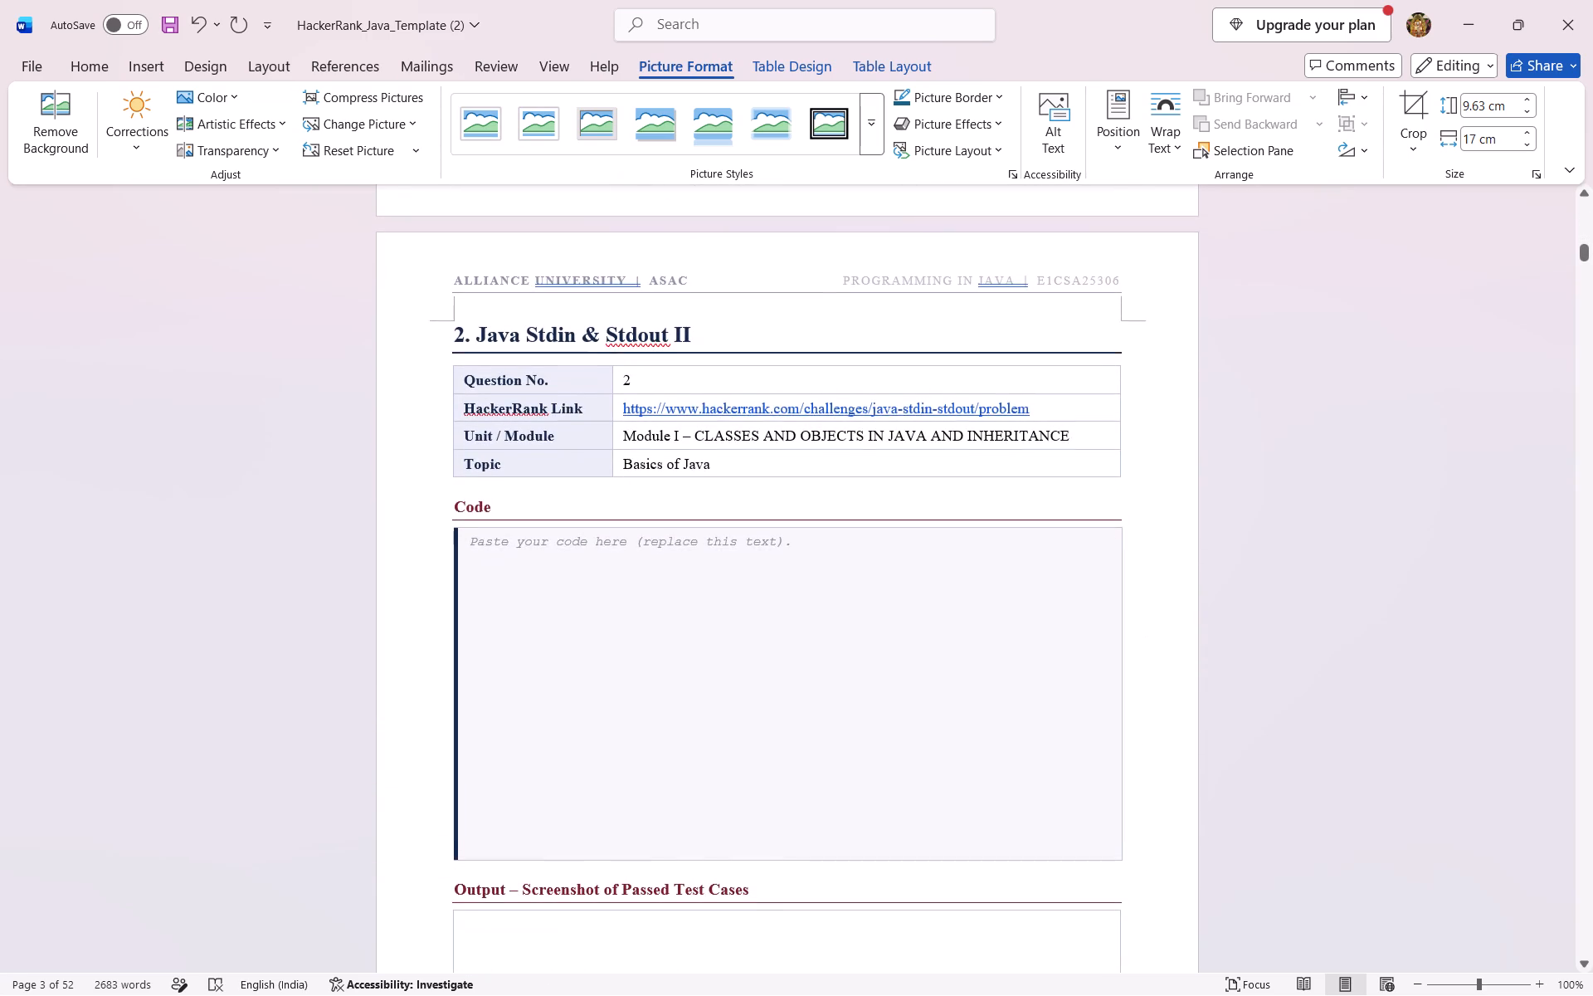
{"action": "double_click", "coordinate": [699, 404], "text": "ctrl"}
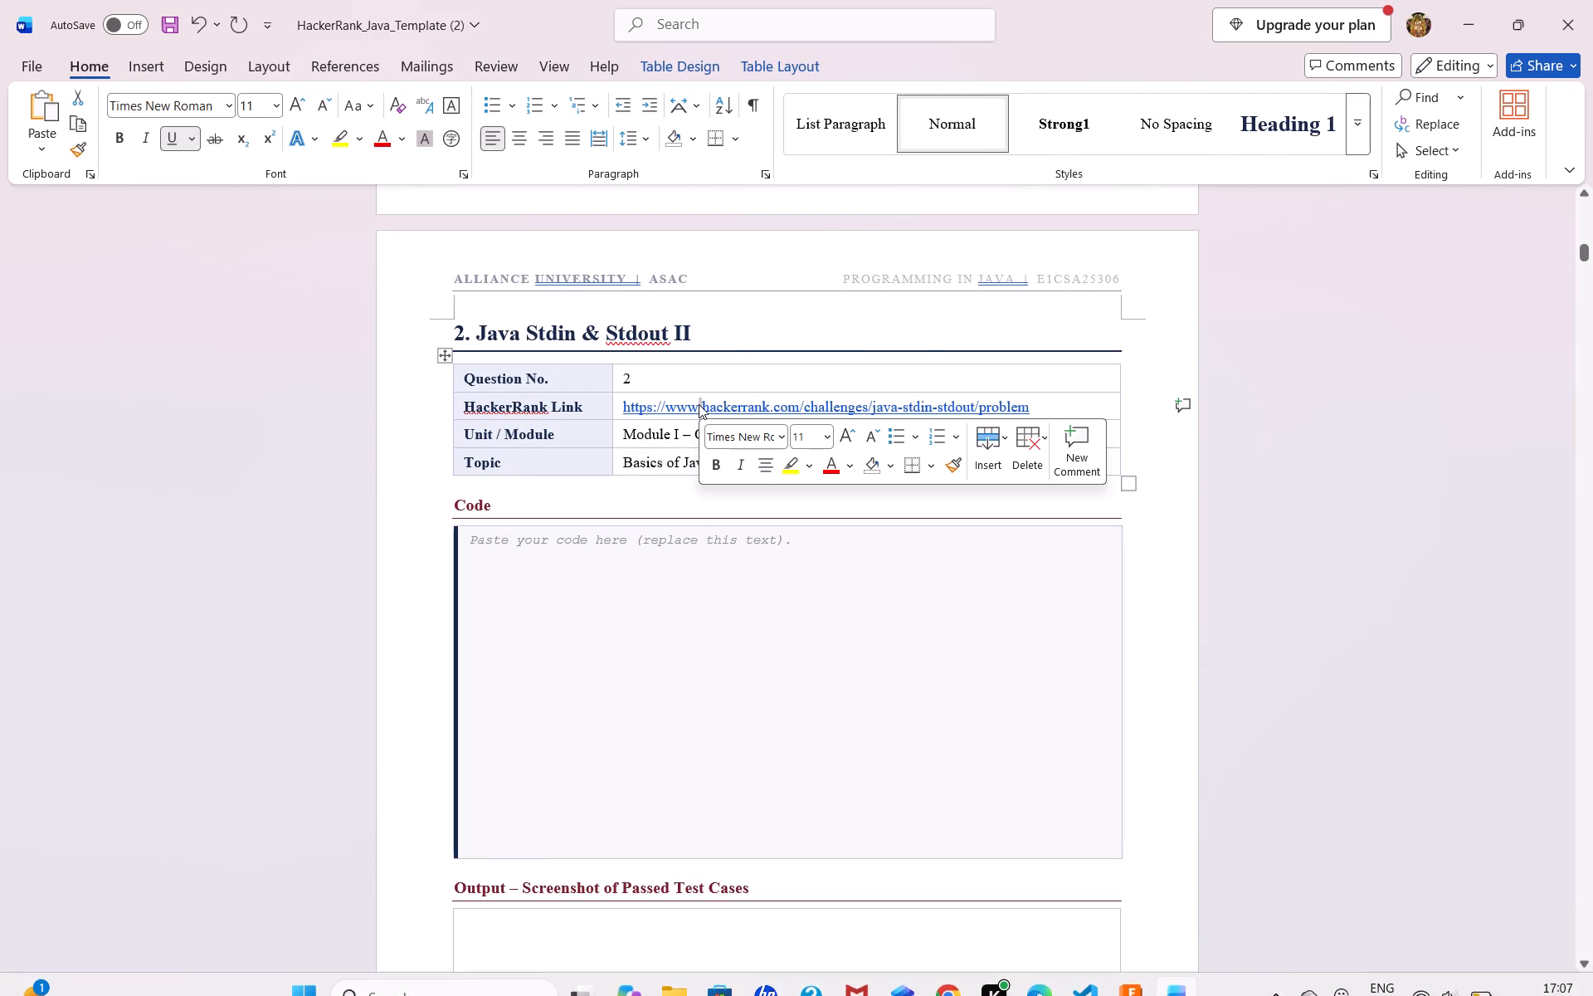
{"action": "left_click", "coordinate": [712, 407], "text": "ctrl"}
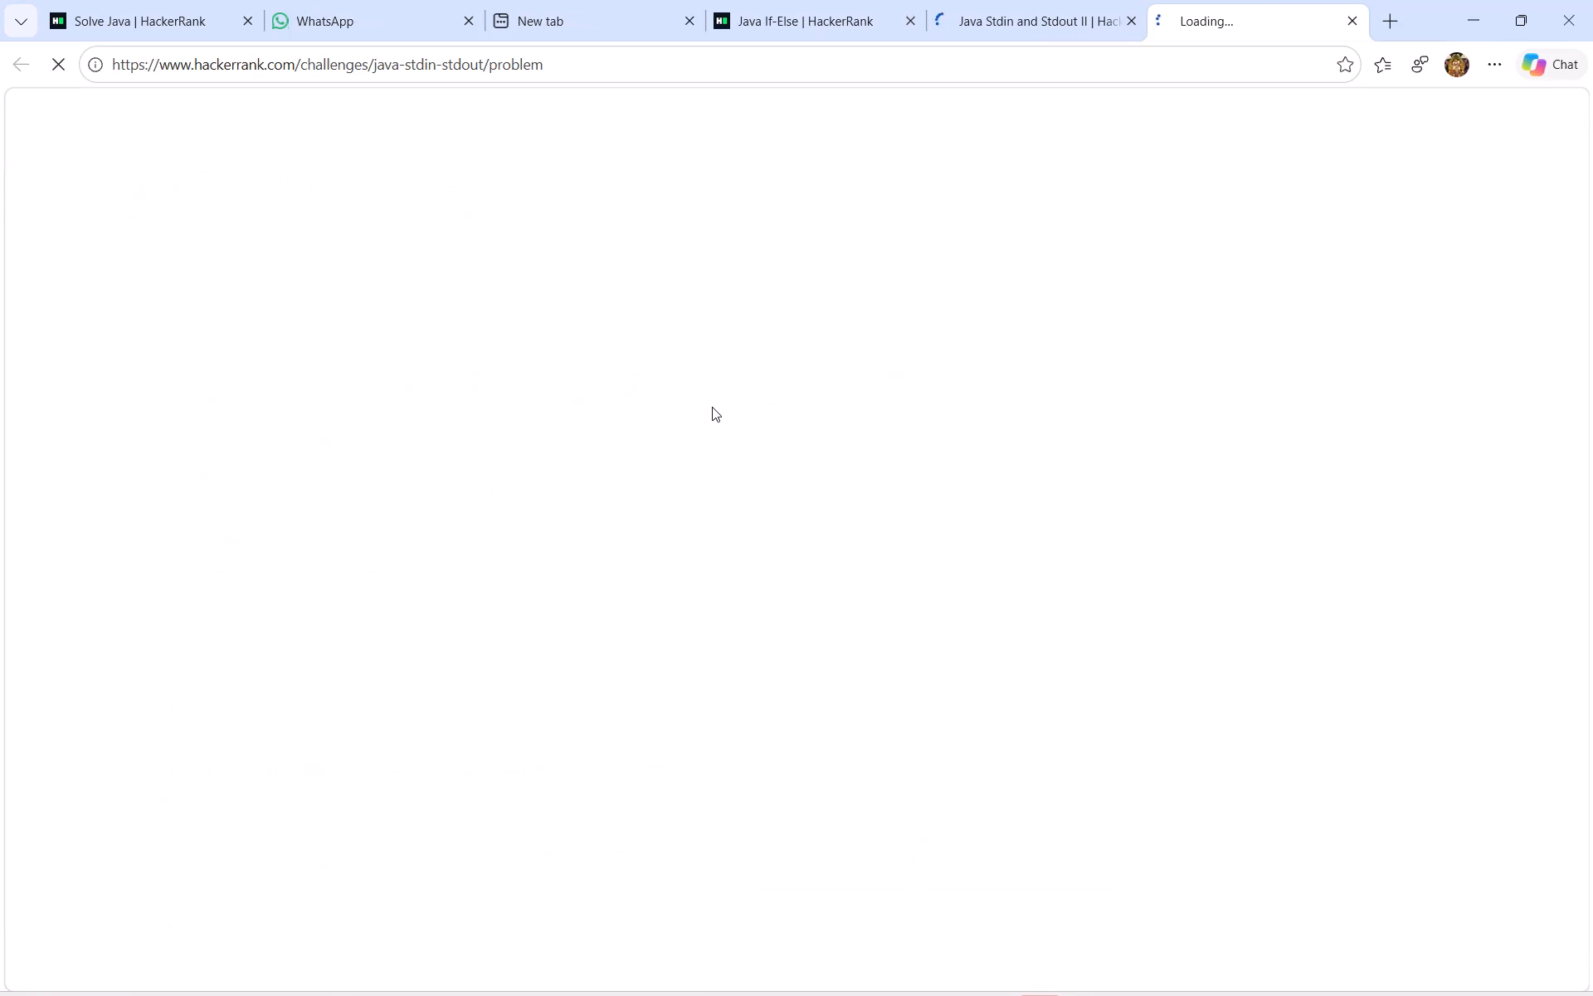
Close the old Java If-Else page and the duplicate Java Stdin and Stdout II page, keeping one open.
{"action": "left_click", "coordinate": [906, 17]}
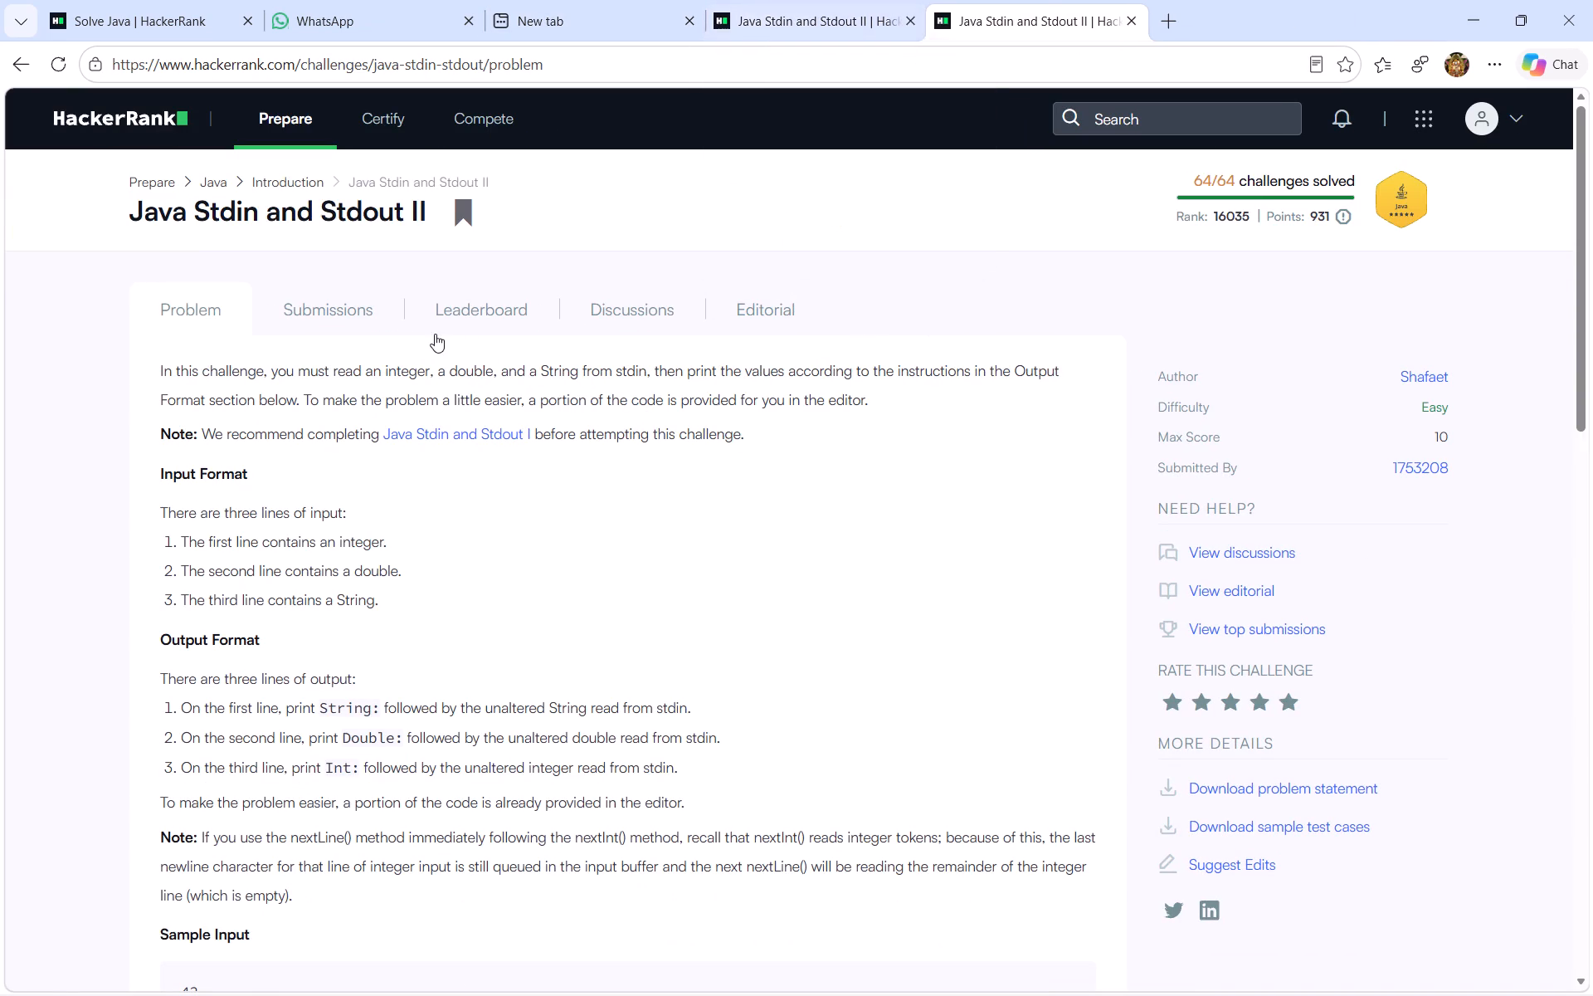
{"action": "left_click", "coordinate": [1017, 20]}
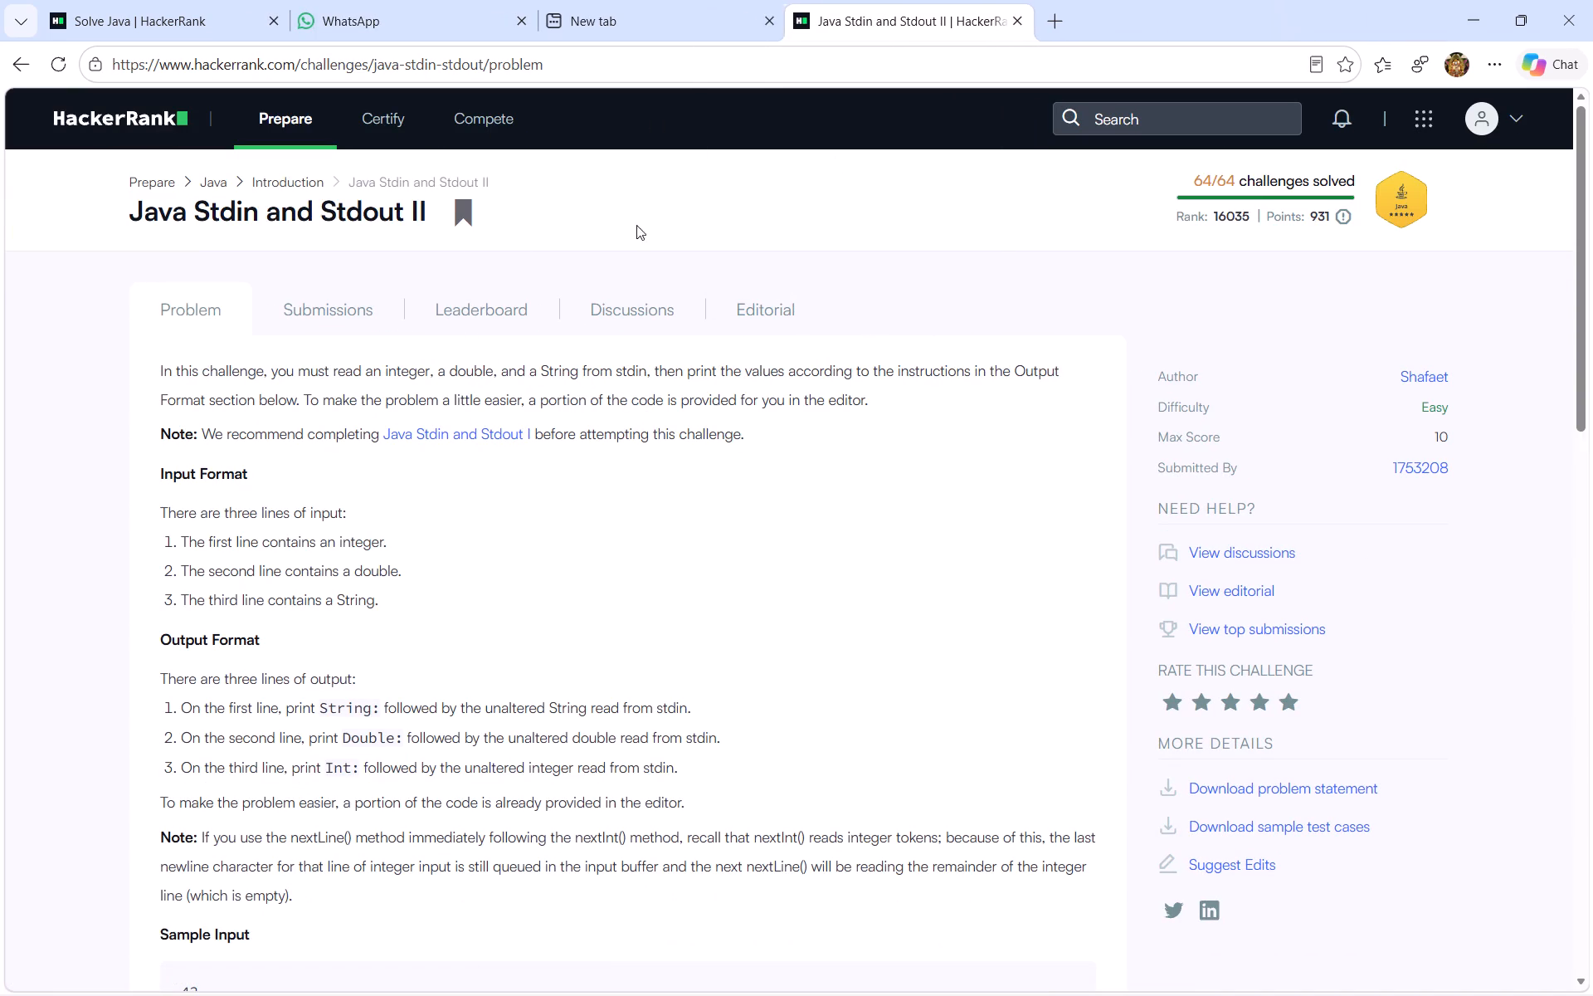
Find the accepted Java 7 submission for Java Stdin and Stdout II and open its code in the editor.
{"action": "left_click", "coordinate": [311, 313]}
{"action": "scroll", "coordinate": [611, 554], "scroll_direction": "down", "scroll_amount": 1}
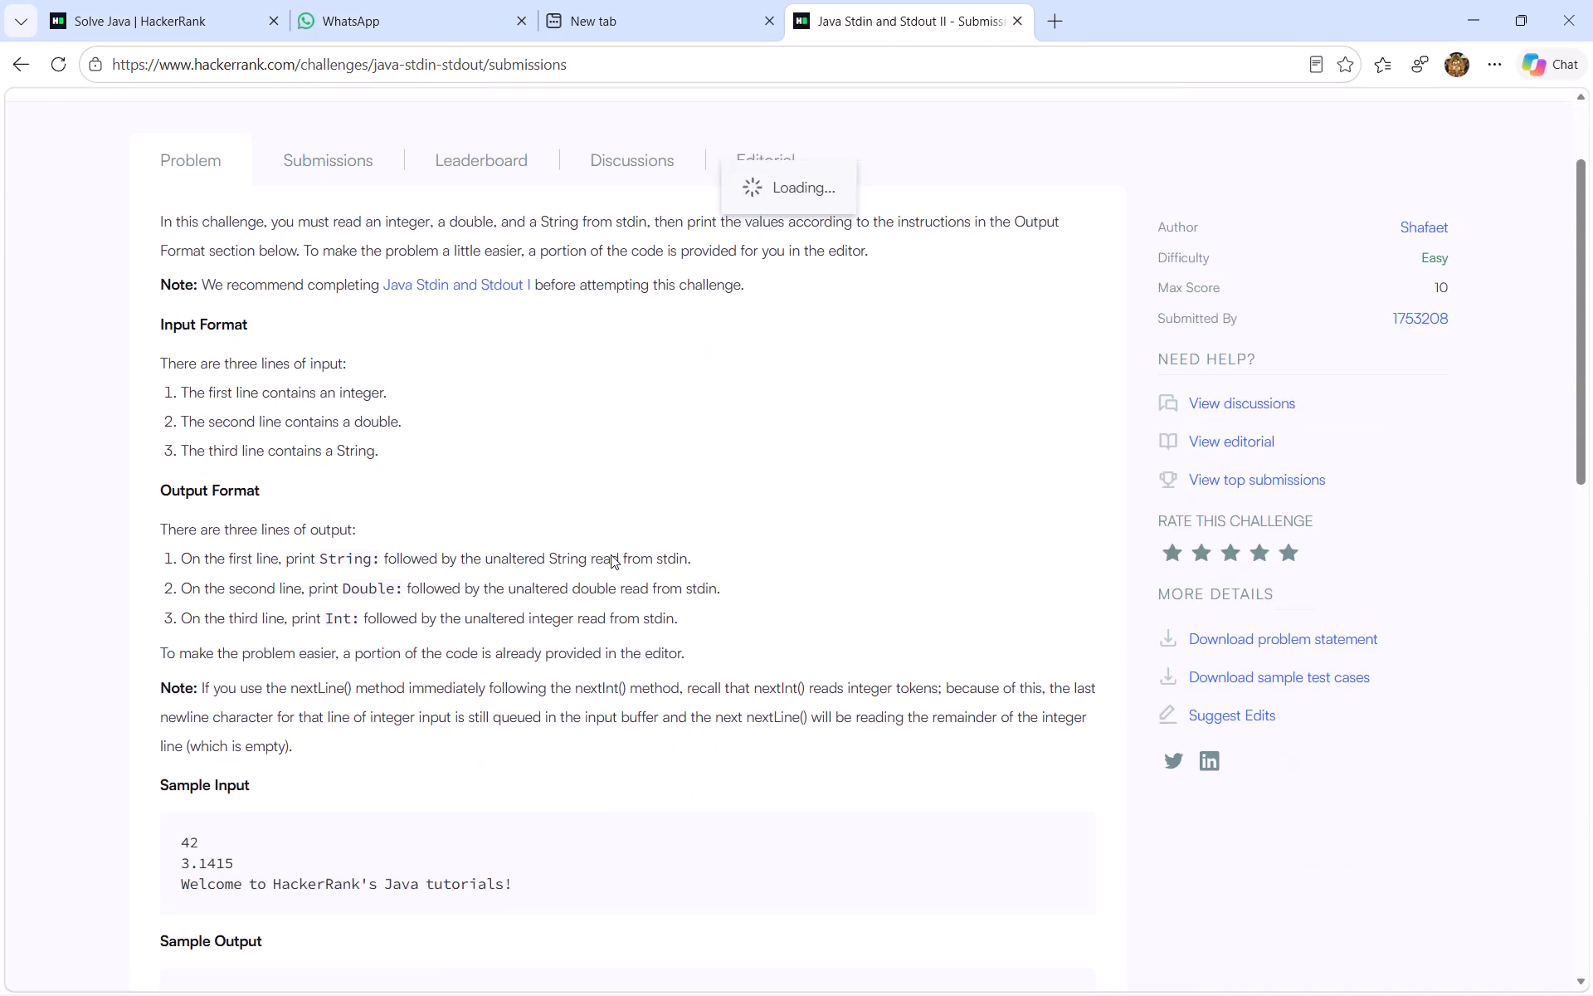
{"action": "scroll", "coordinate": [611, 554], "scroll_direction": "down", "scroll_amount": 2}
{"action": "left_click", "coordinate": [1050, 427]}
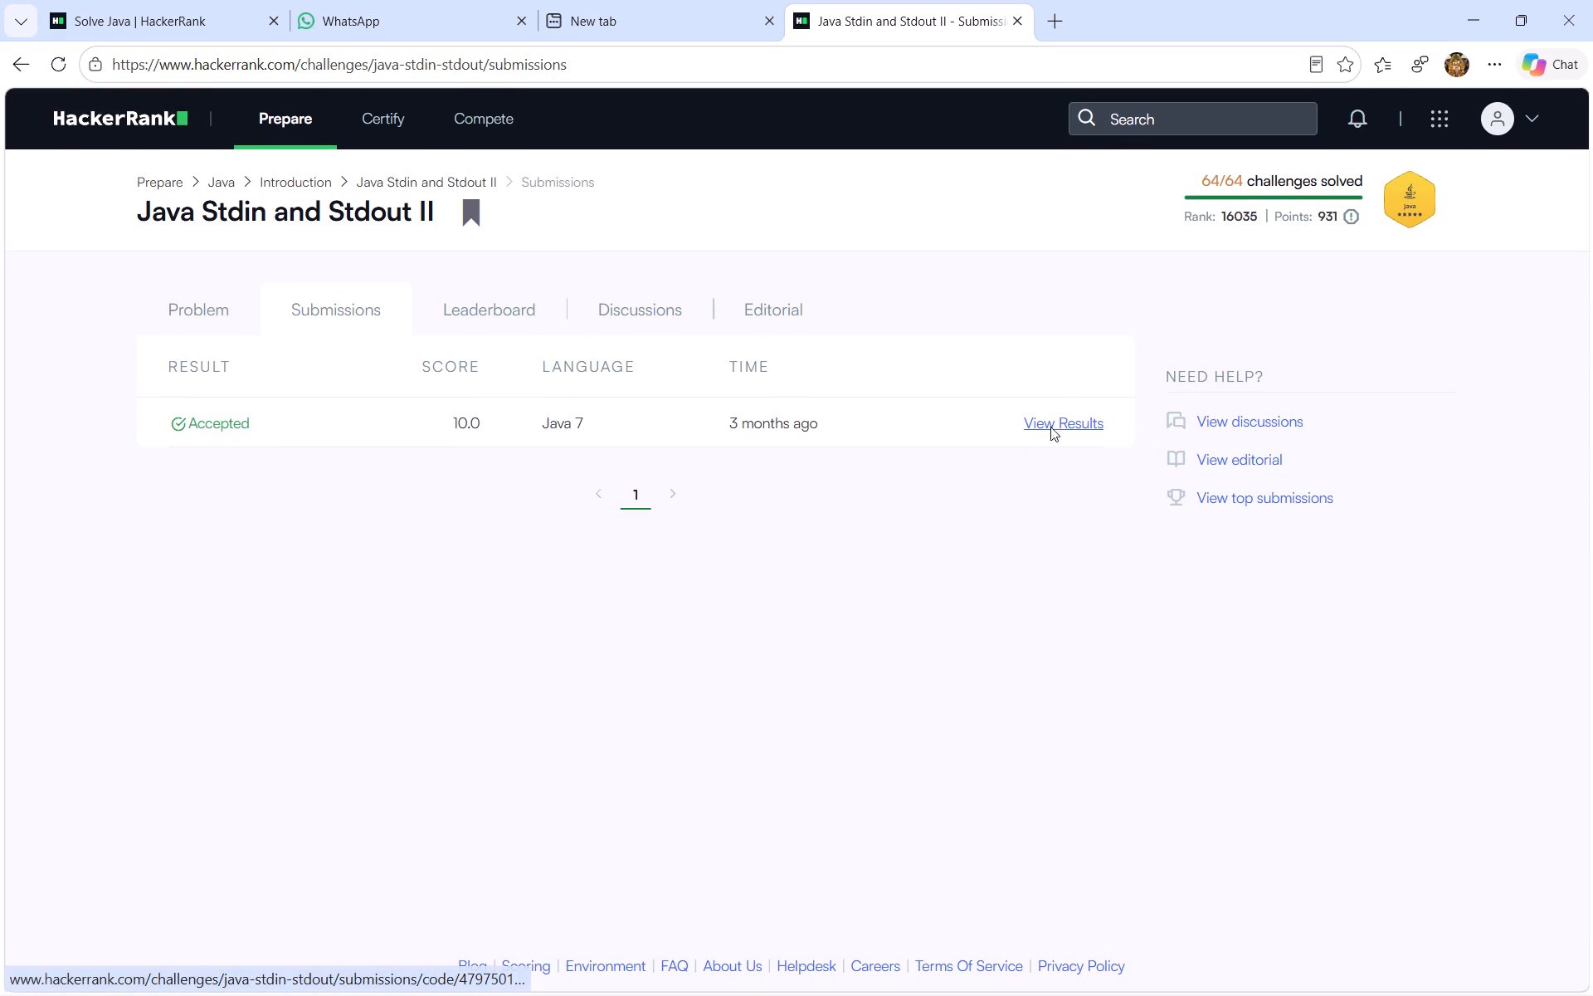
{"action": "scroll", "coordinate": [817, 515], "scroll_direction": "down", "scroll_amount": 5}
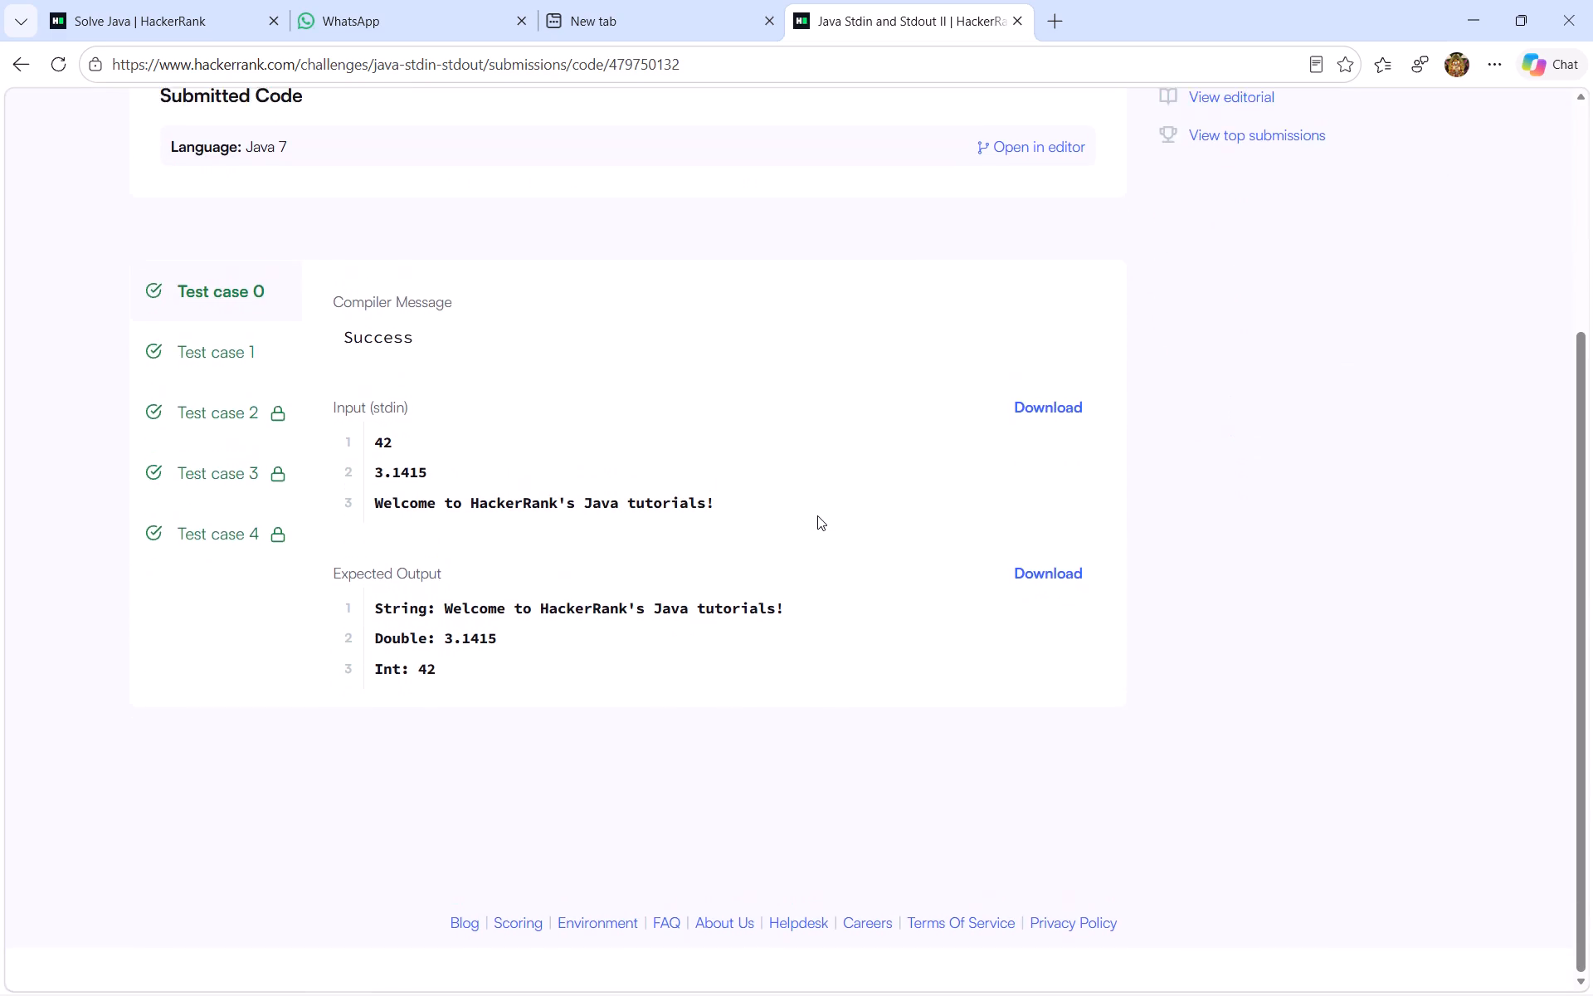
{"action": "scroll", "coordinate": [817, 515], "scroll_direction": "down", "scroll_amount": 2}
{"action": "scroll", "coordinate": [817, 515], "scroll_direction": "up", "scroll_amount": 1}
{"action": "left_click", "coordinate": [1016, 392]}
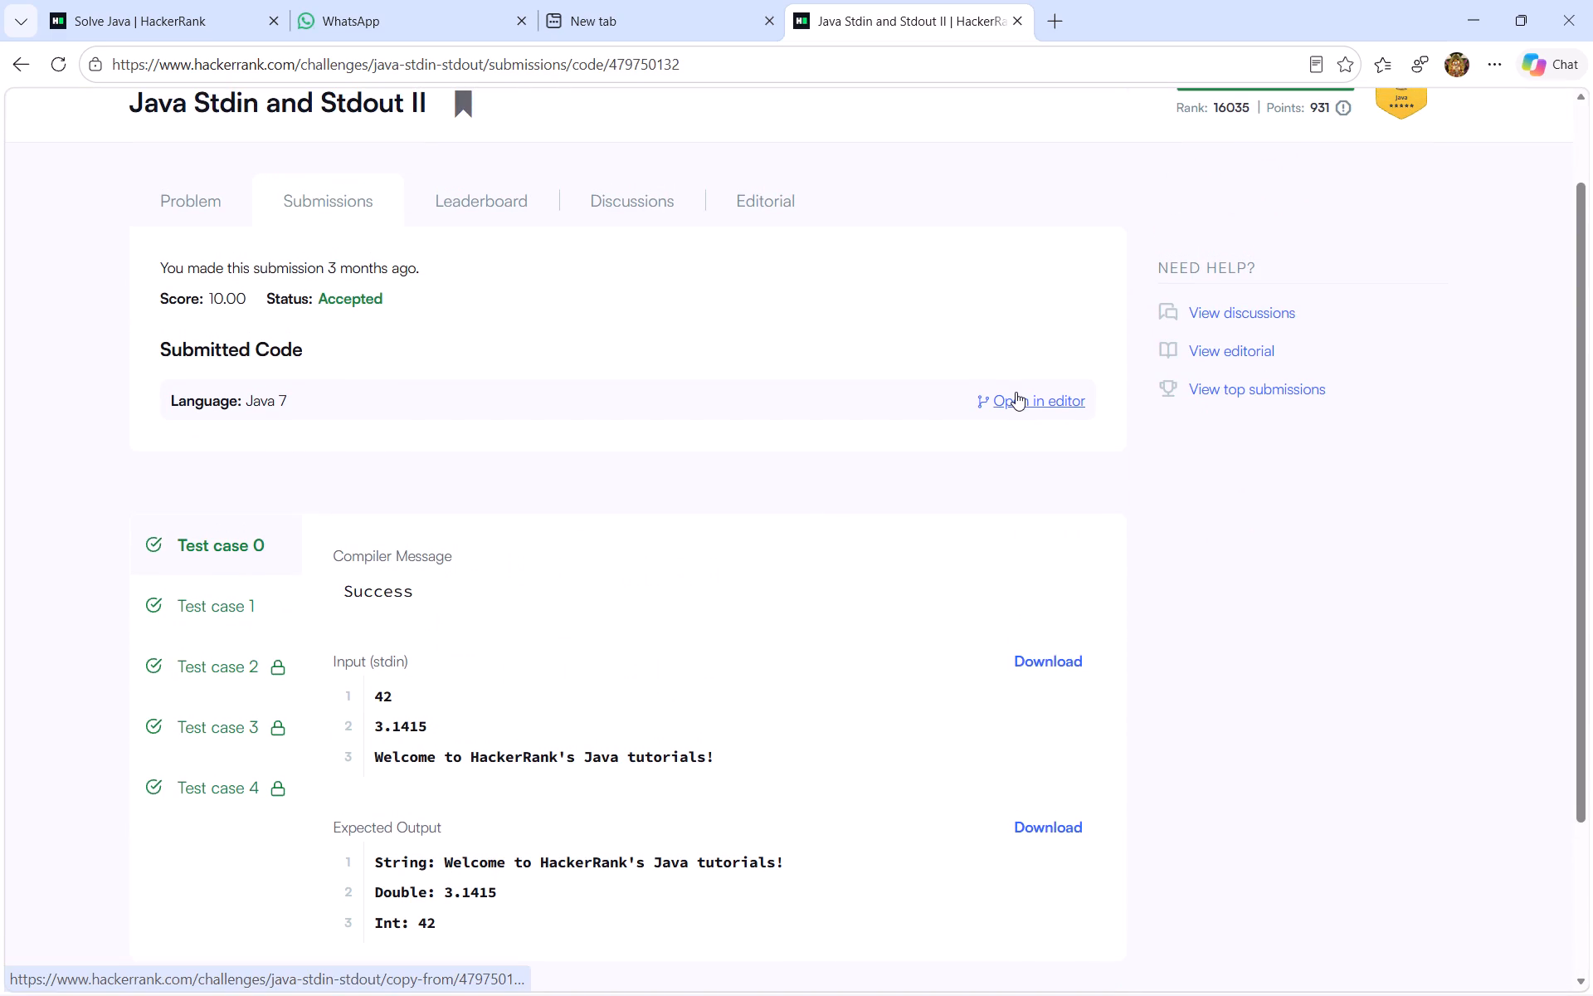
Copy the entire Java Stdin and Stdout II solution from the HackerRank code editor.
{"action": "scroll", "coordinate": [816, 485], "scroll_direction": "down", "scroll_amount": 2}
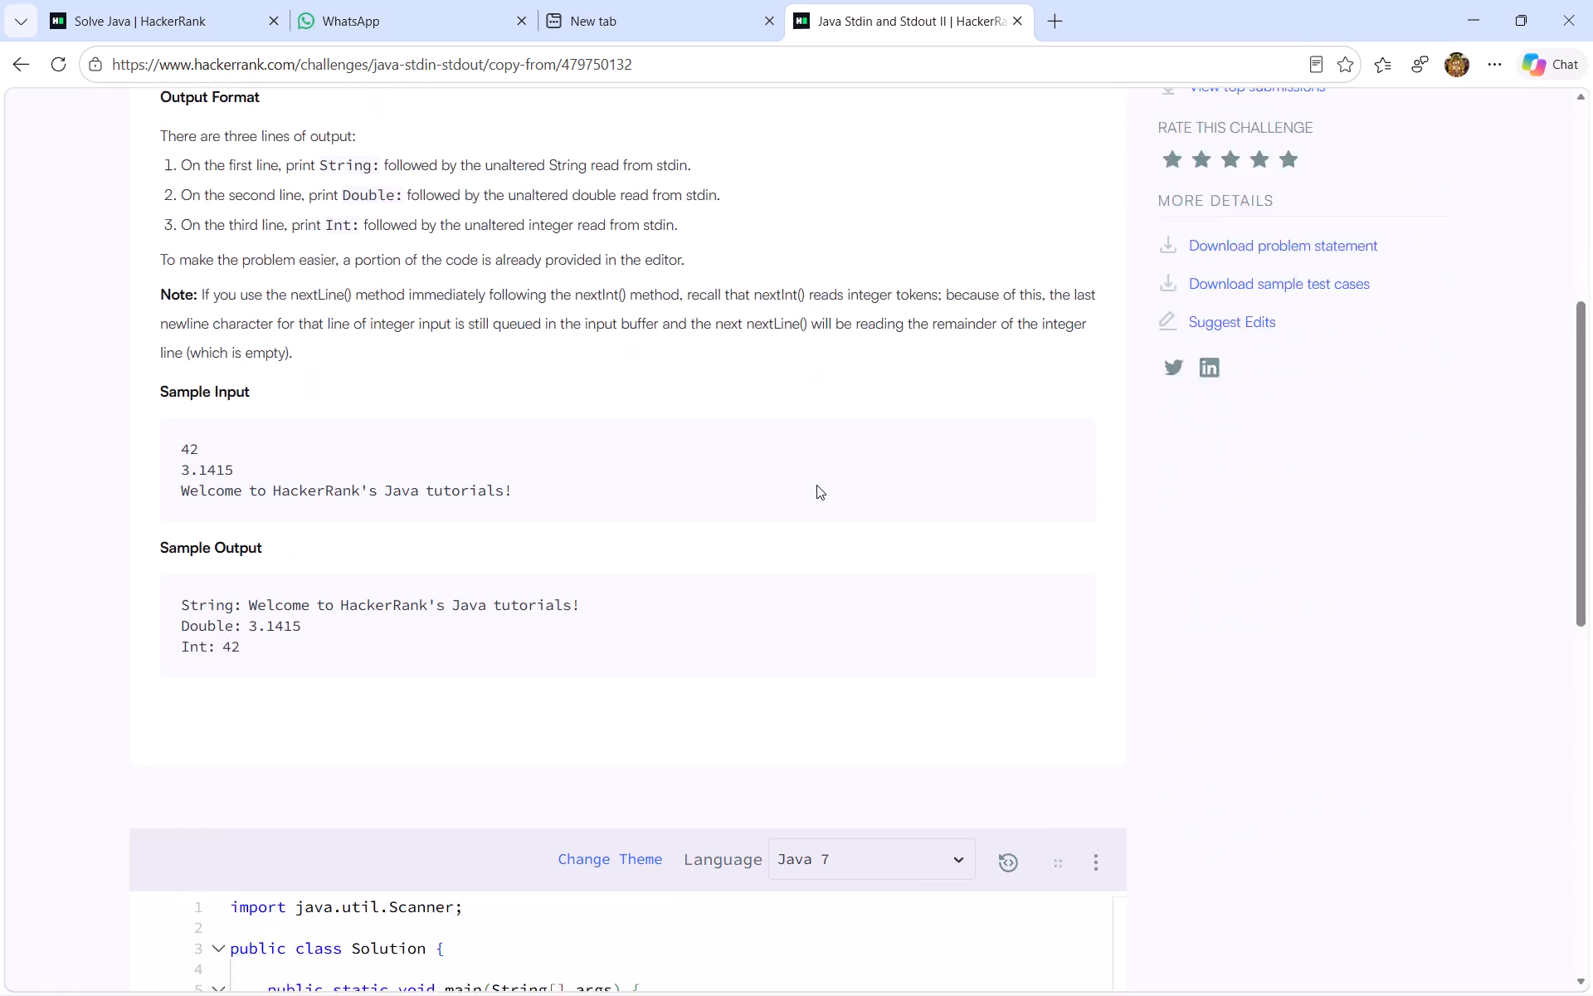
{"action": "scroll", "coordinate": [816, 485], "scroll_direction": "down", "scroll_amount": 3}
{"action": "scroll", "coordinate": [612, 672], "scroll_direction": "down", "scroll_amount": 1}
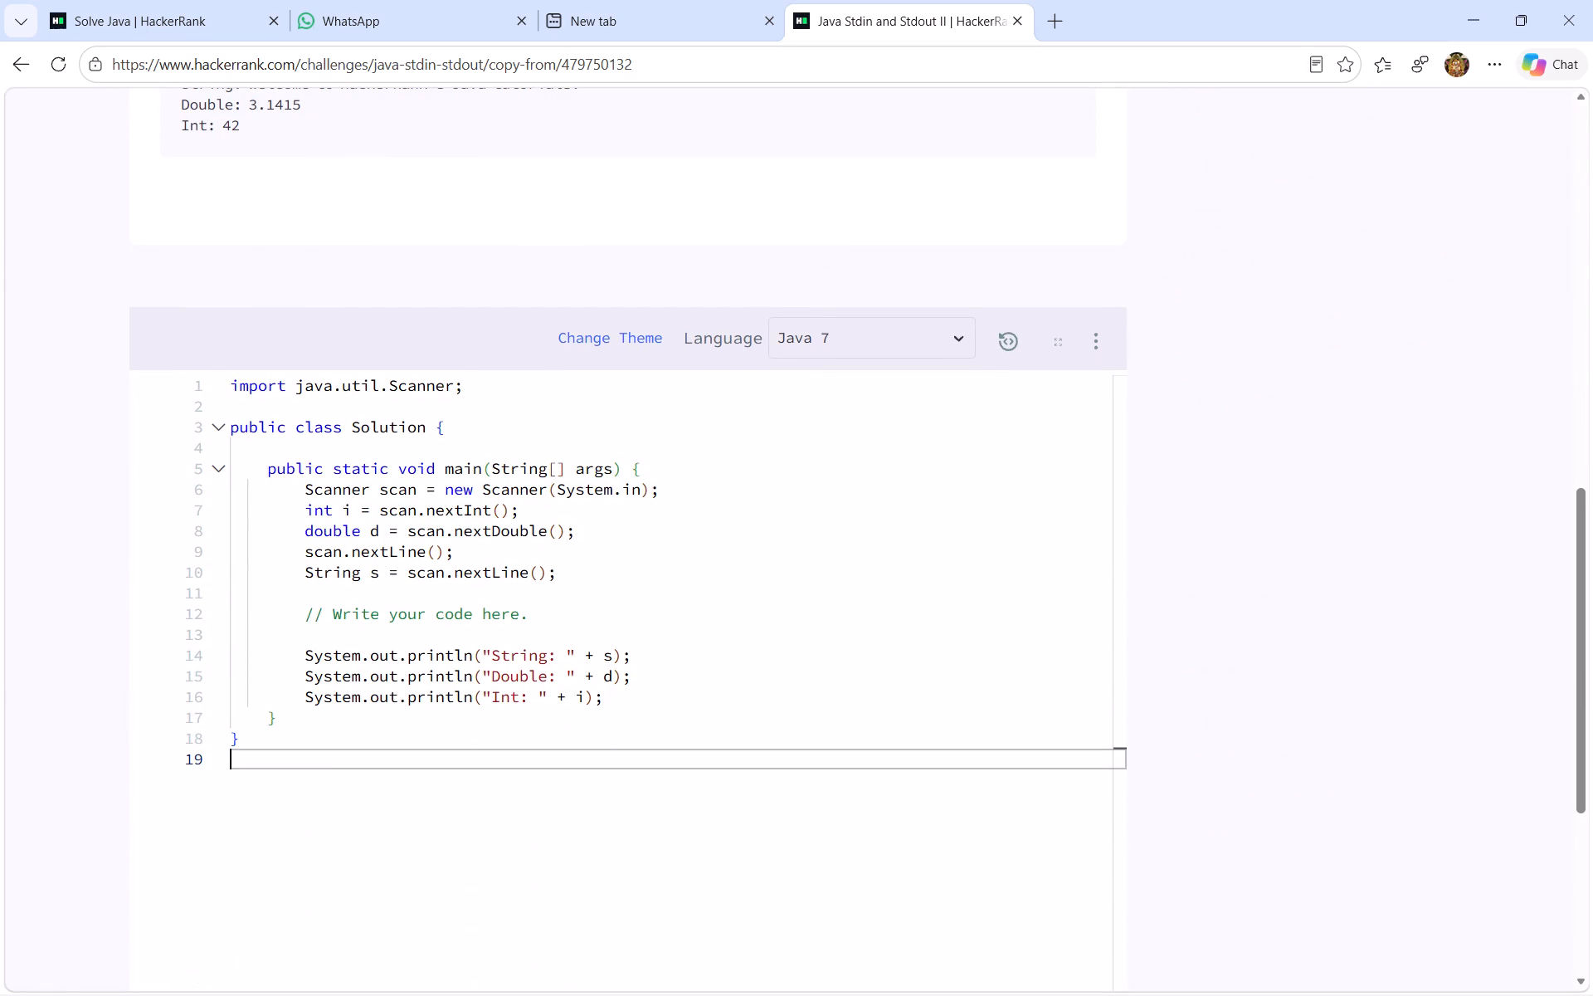
{"action": "key", "text": "ctrl+a"}
{"action": "key", "text": "ctrl+c"}
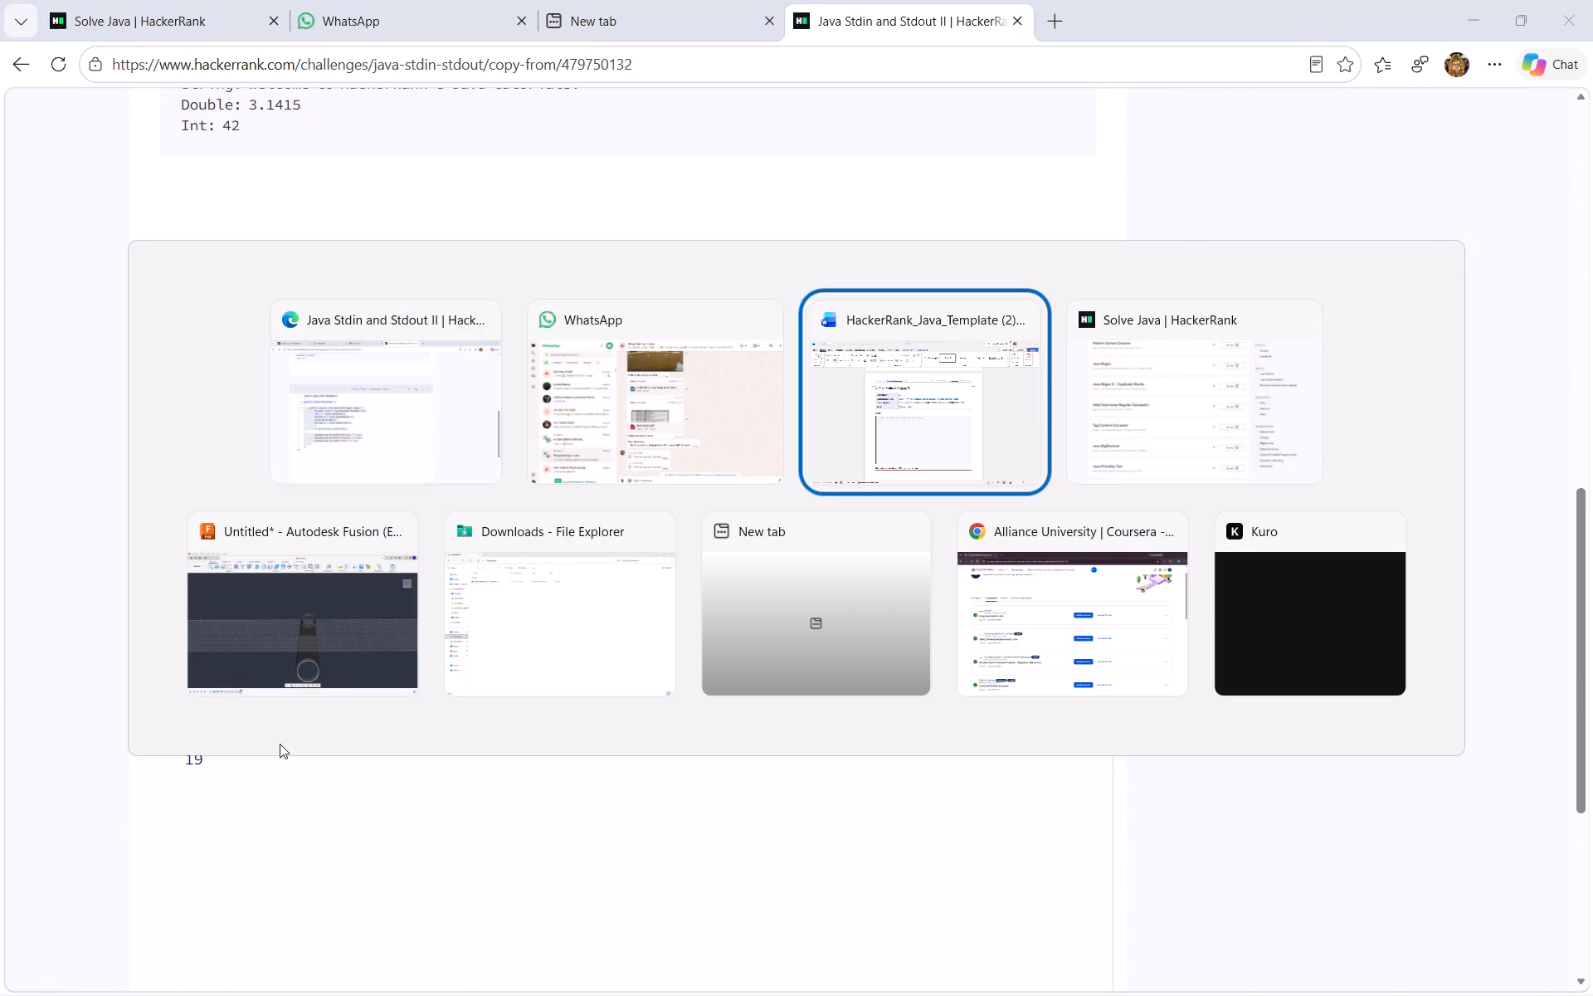
Switch to the Word template and replace the placeholder text in question 2's Code box with the copied solution.
{"action": "left_click", "coordinate": [500, 557]}
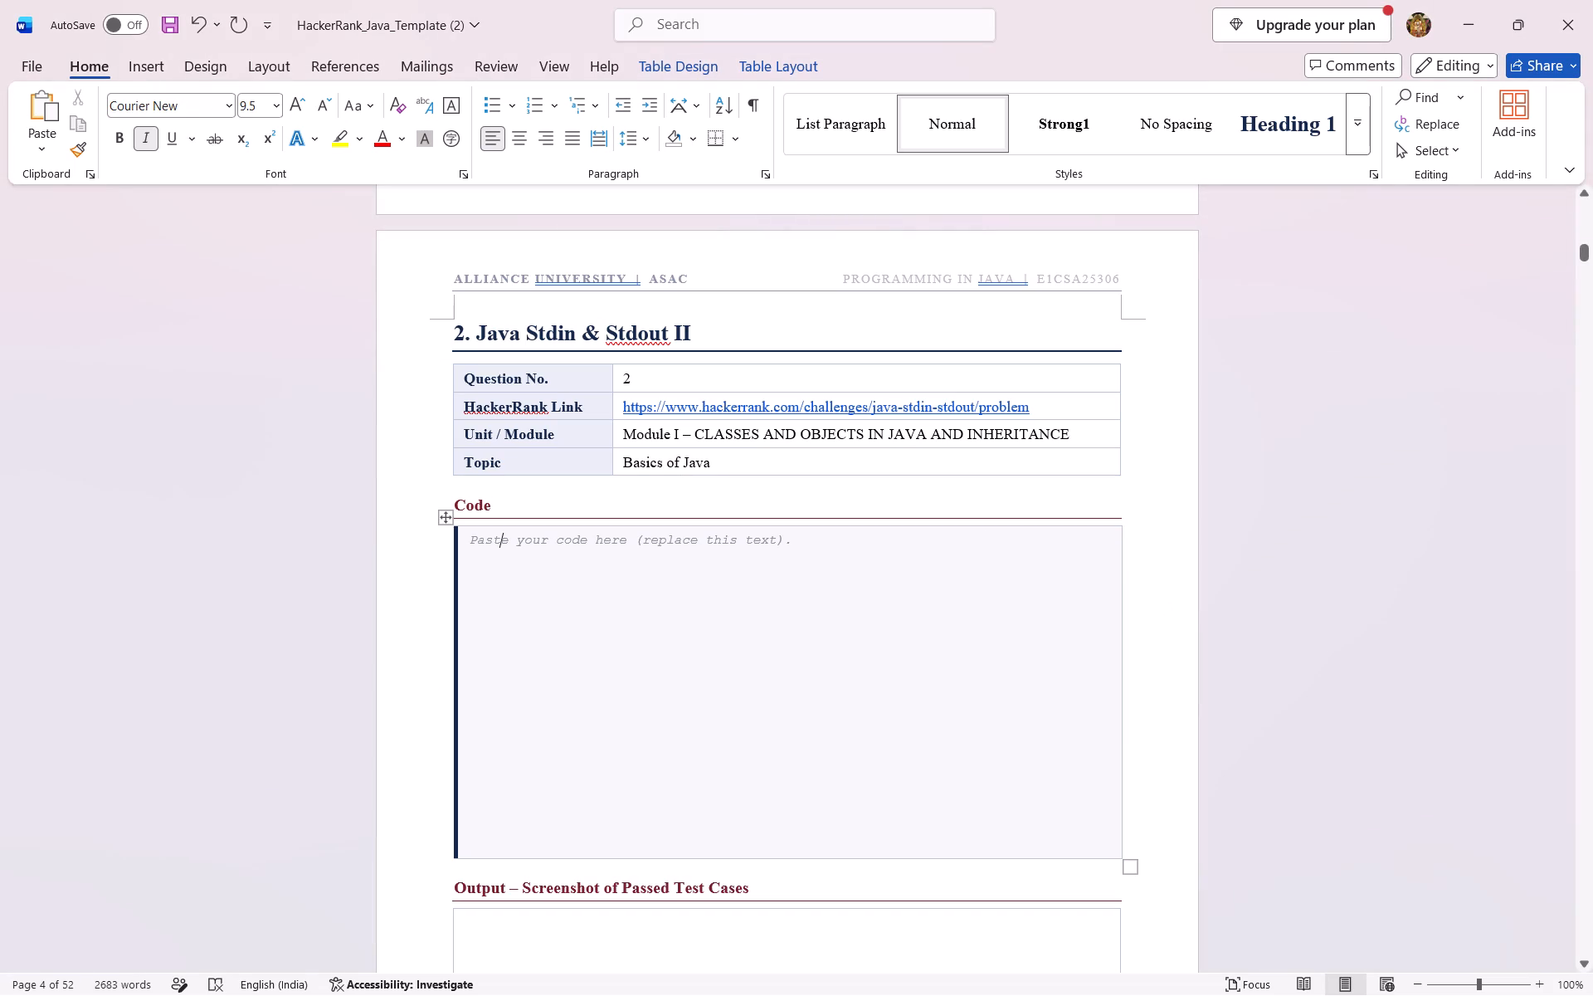
{"action": "key", "text": "ctrl+a"}
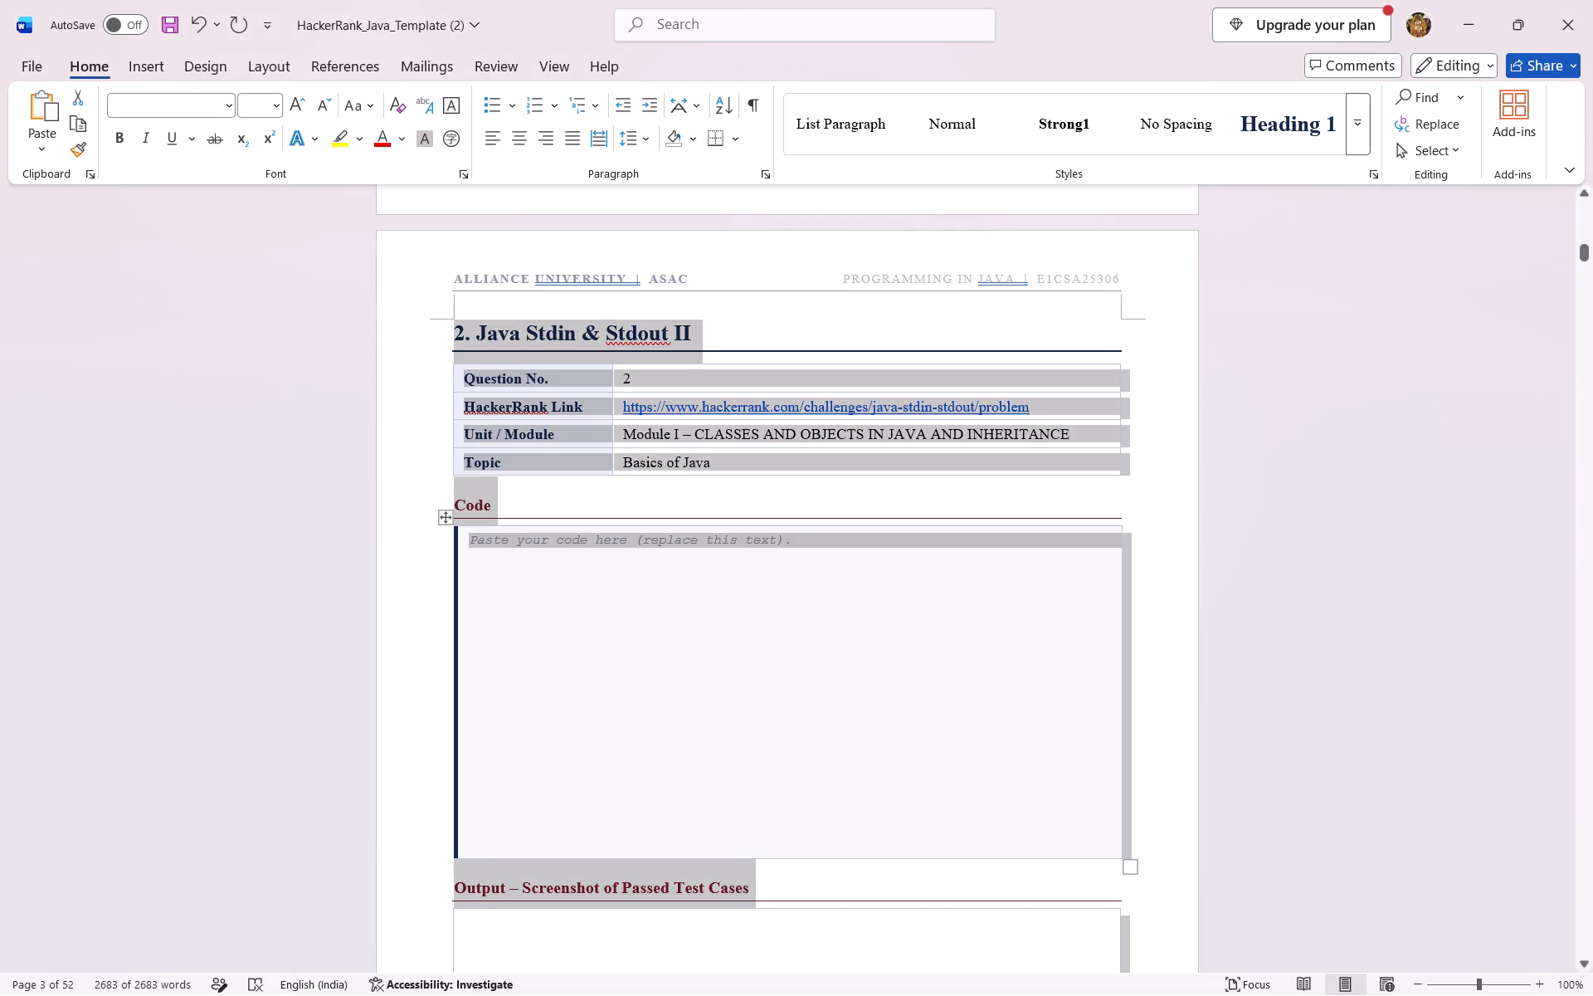
{"action": "left_click", "coordinate": [809, 542]}
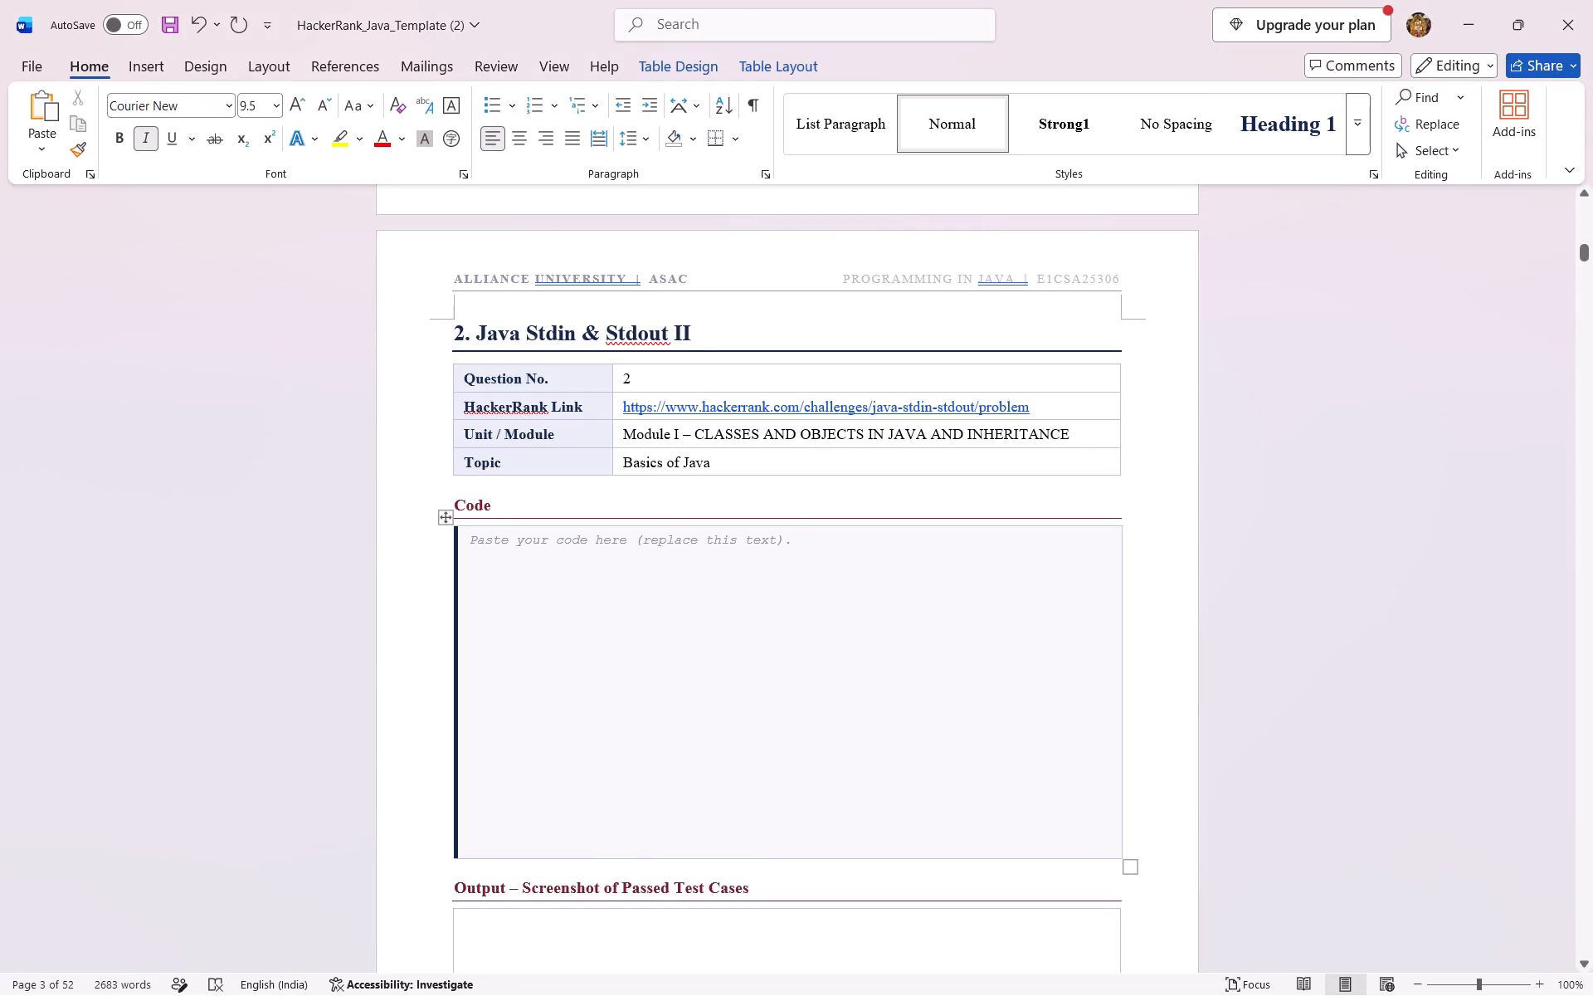
{"action": "key", "text": "BackSpace"}
{"action": "key", "text": "BackSpace"}
{"action": "key", "text": "BackSpace"}
{"action": "key", "text": "BackSpace"}
{"action": "key", "text": "BackSpace"}
{"action": "key", "text": "BackSpace"}
{"action": "key", "text": "BackSpace"}
{"action": "key", "text": "BackSpace"}
{"action": "key", "text": "BackSpace"}
{"action": "key", "text": "BackSpace"}
{"action": "key", "text": "BackSpace"}
{"action": "key", "text": "BackSpace"}
{"action": "key", "text": "BackSpace"}
{"action": "key", "text": "BackSpace"}
{"action": "key", "text": "BackSpace"}
{"action": "key", "text": "BackSpace"}
{"action": "key", "text": "BackSpace"}
{"action": "key", "text": "BackSpace"}
{"action": "key", "text": "BackSpace"}
{"action": "key", "text": "BackSpace"}
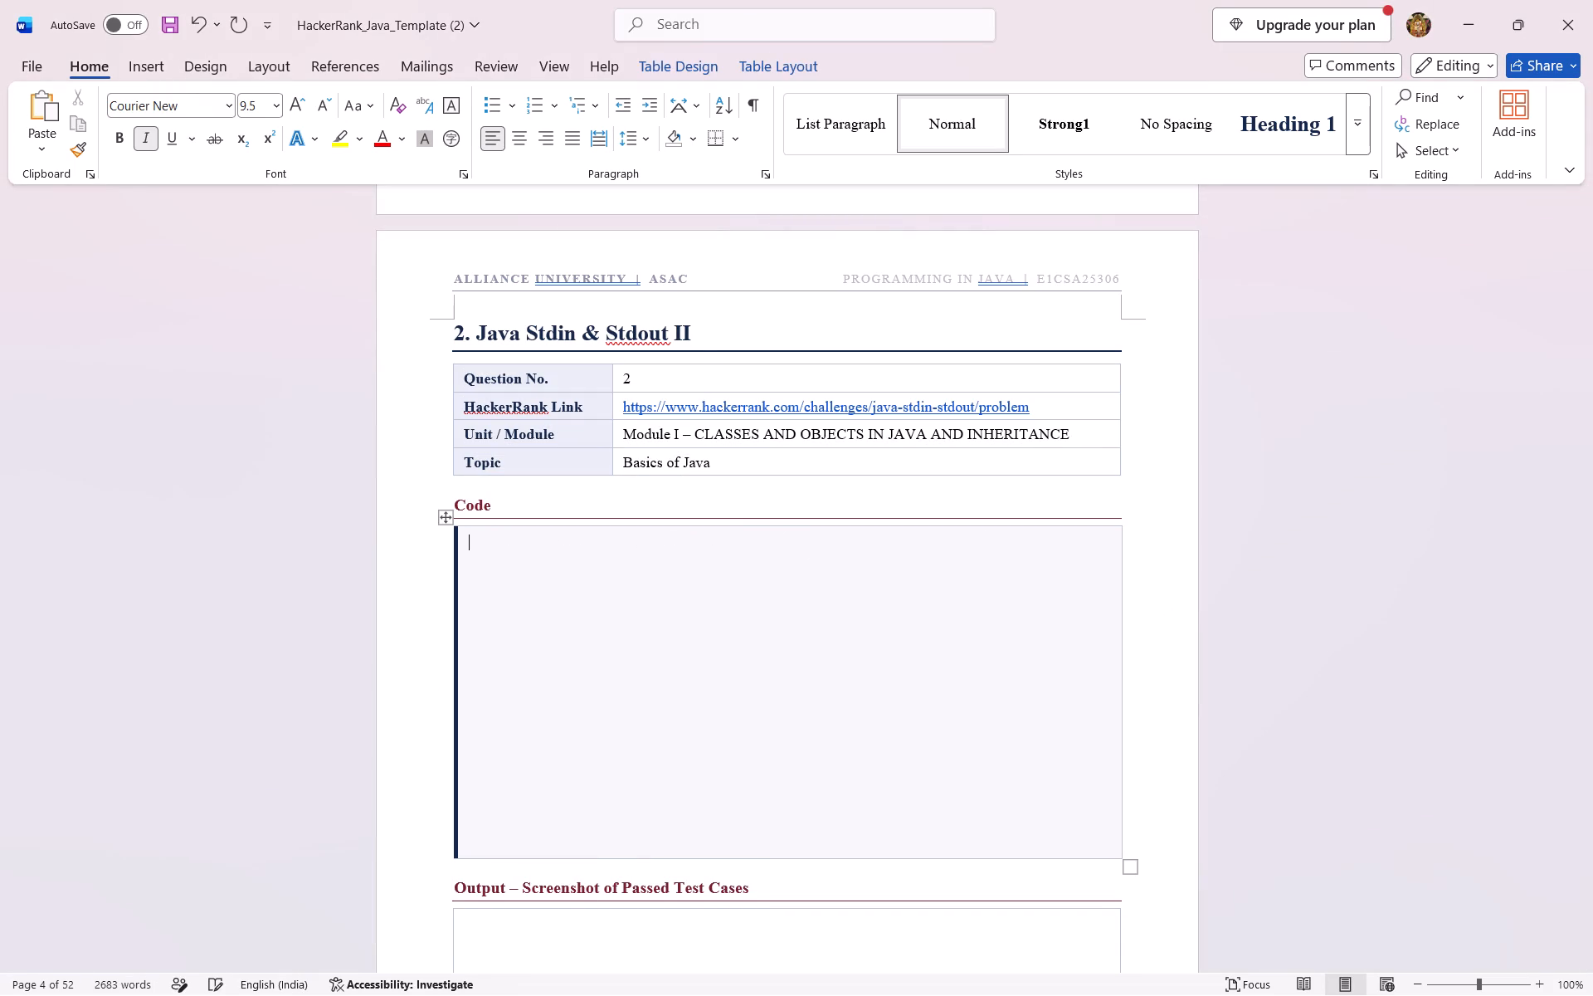
{"action": "key", "text": "ctrl+v"}
Switch back to HackerRank in the browser and run the Java Stdin and Stdout II code against the sample test cases.
{"action": "scroll", "coordinate": [738, 695], "scroll_direction": "down", "scroll_amount": 1}
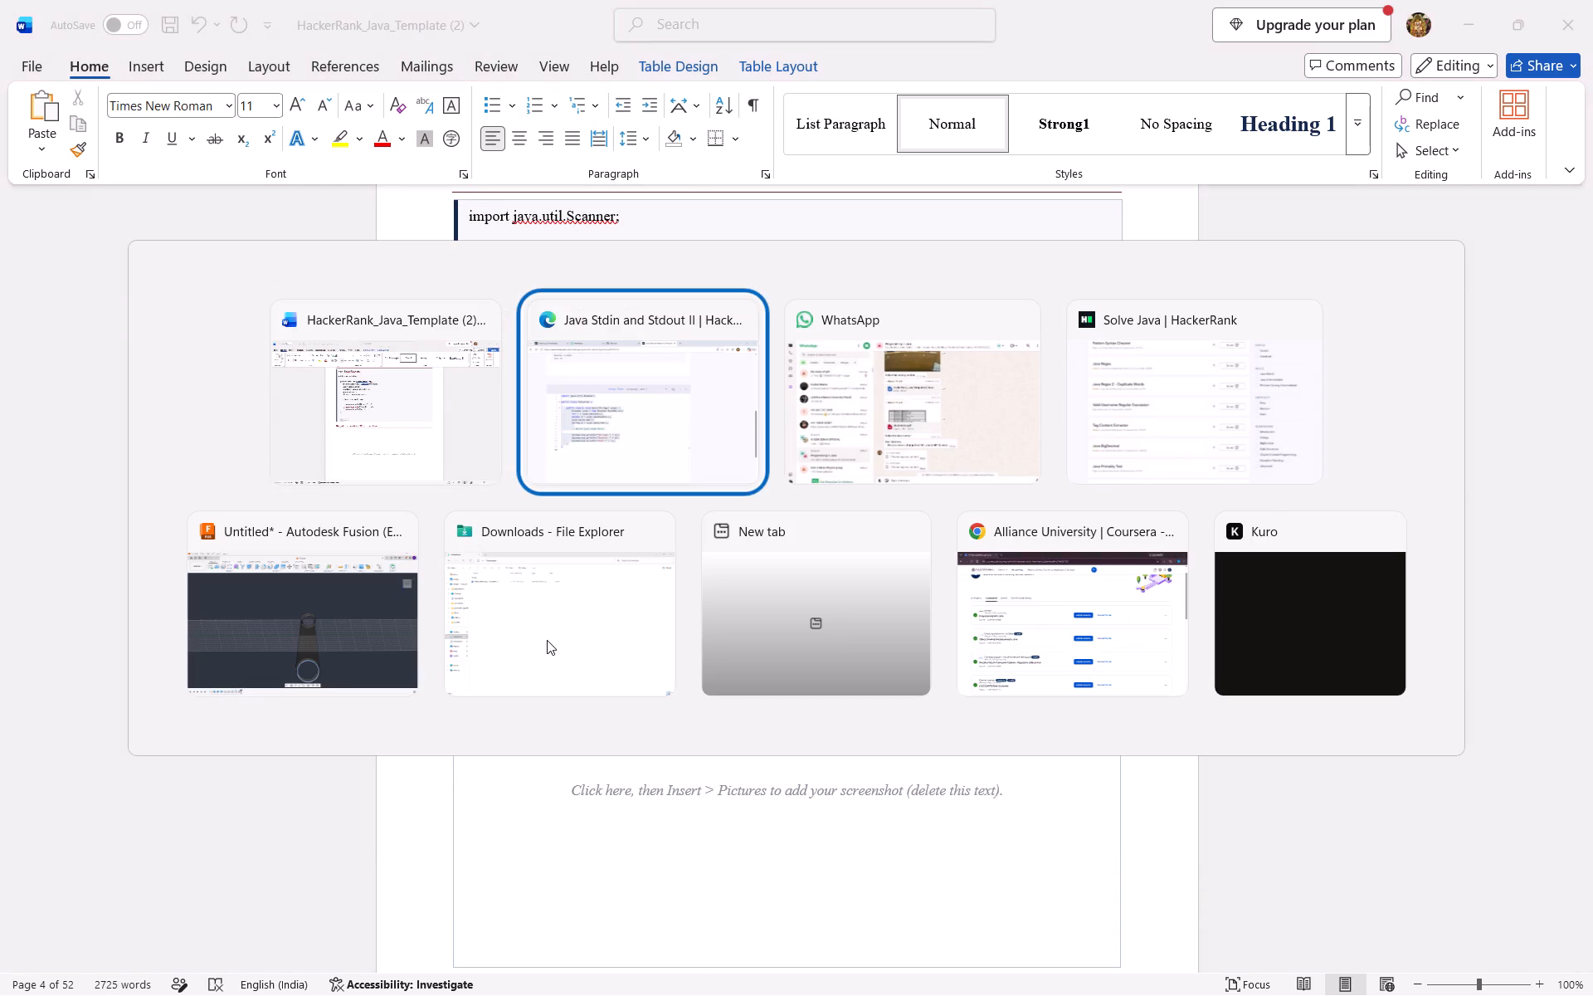
{"action": "scroll", "coordinate": [547, 640], "scroll_direction": "down", "scroll_amount": 4}
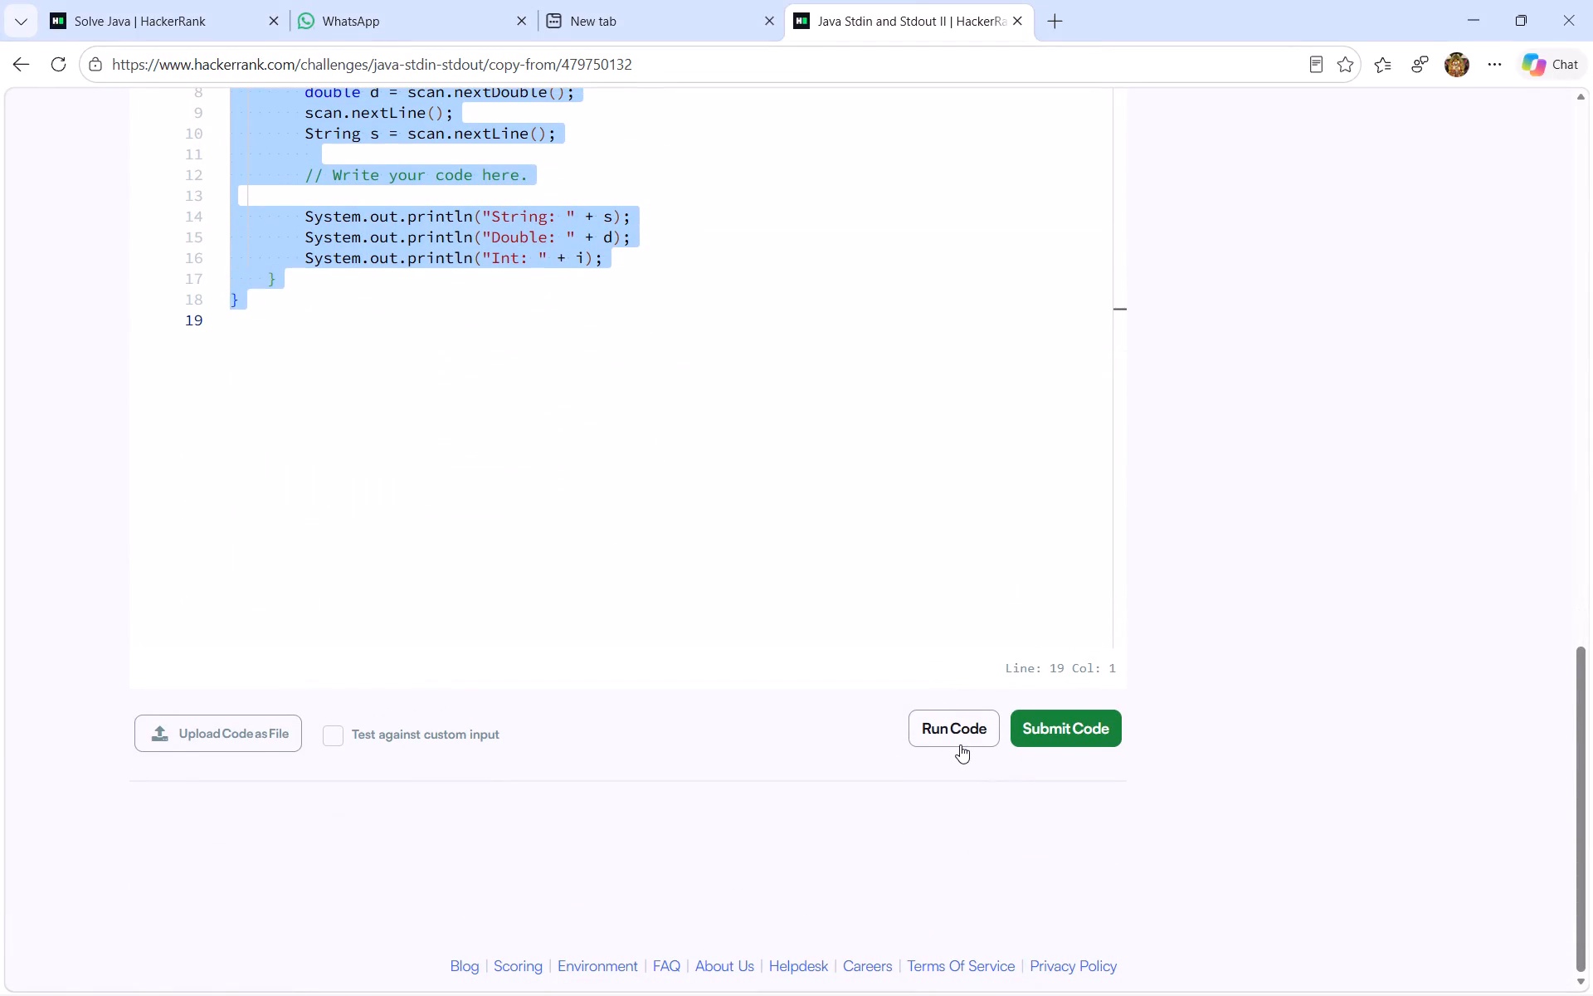
{"action": "left_click", "coordinate": [952, 732]}
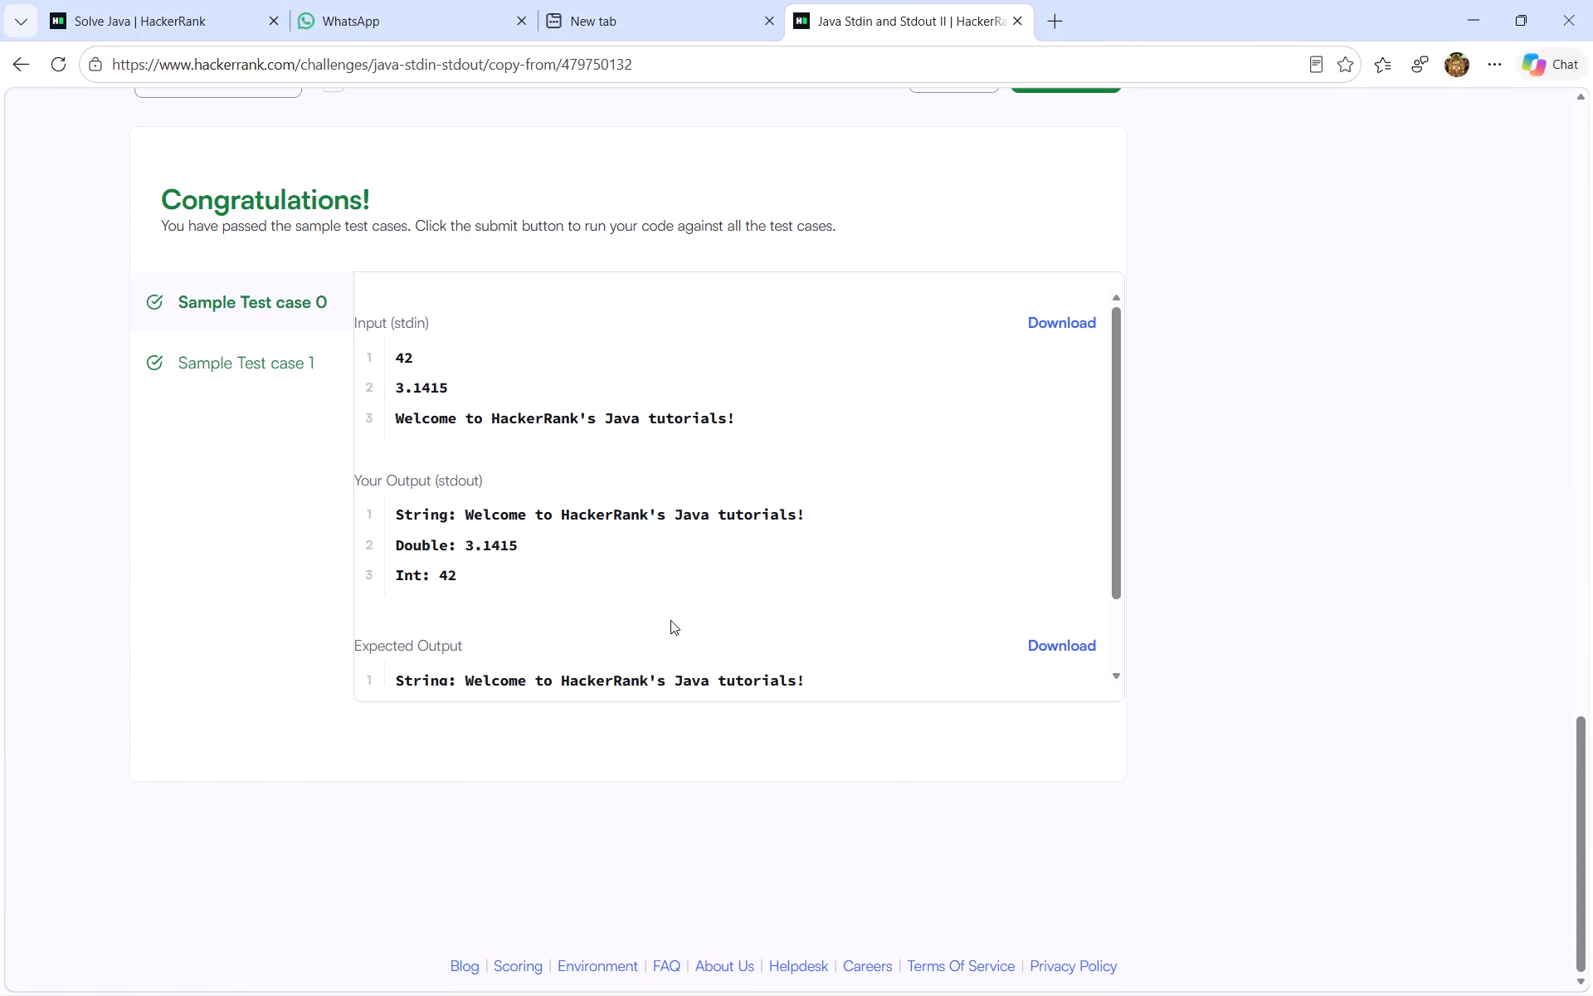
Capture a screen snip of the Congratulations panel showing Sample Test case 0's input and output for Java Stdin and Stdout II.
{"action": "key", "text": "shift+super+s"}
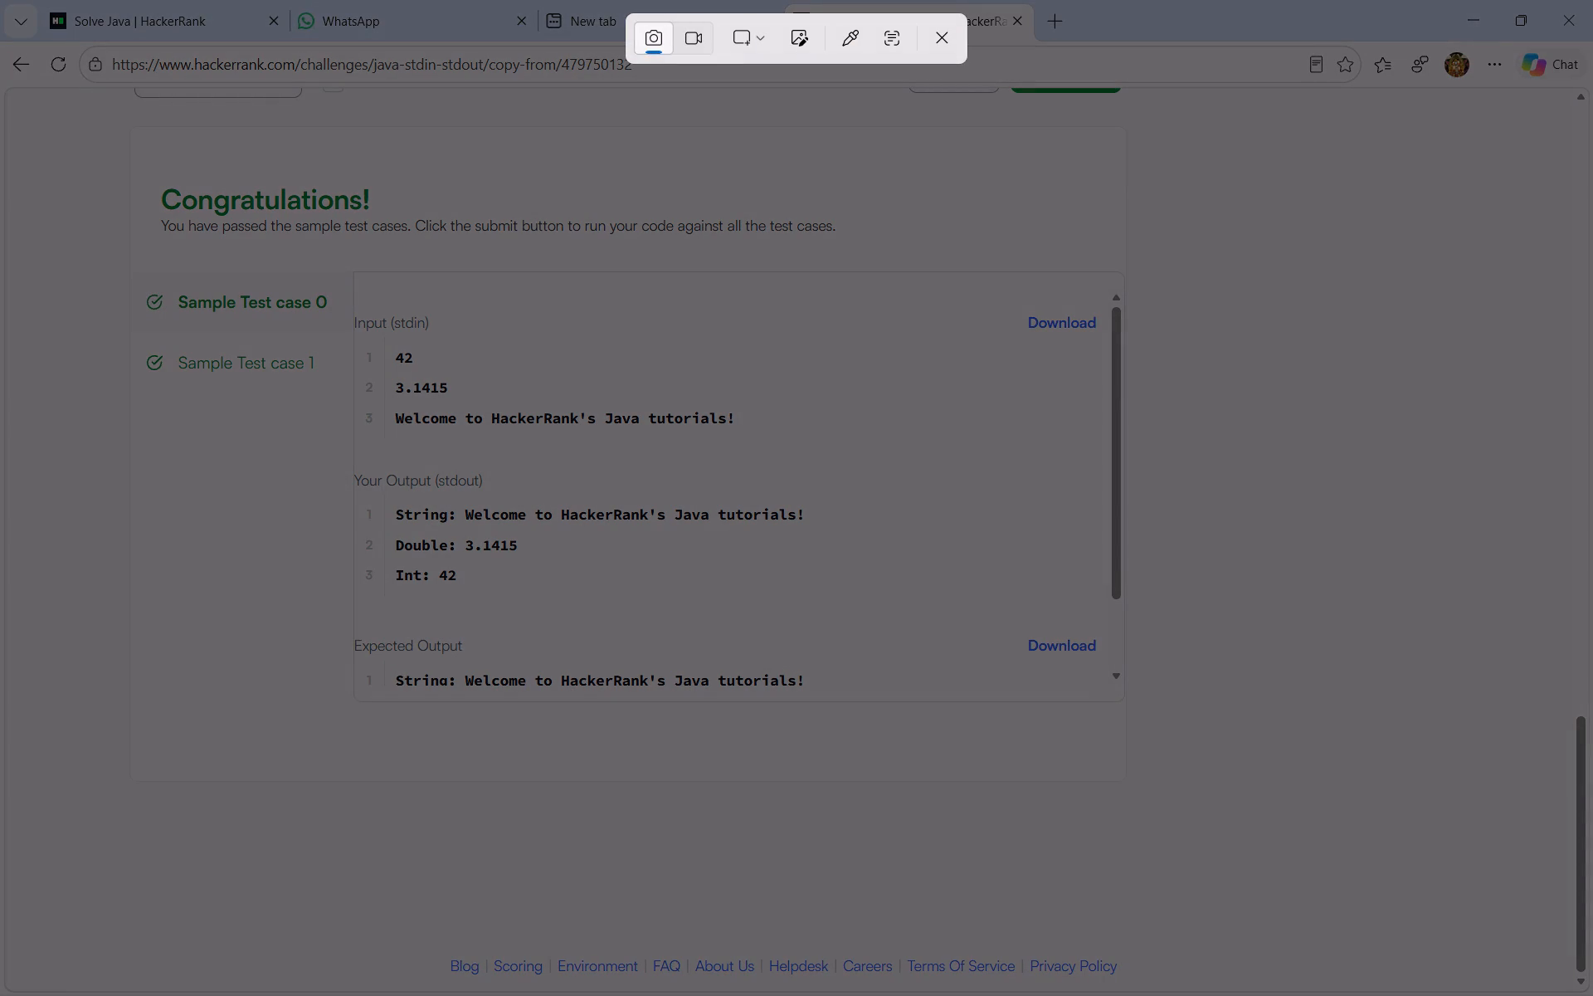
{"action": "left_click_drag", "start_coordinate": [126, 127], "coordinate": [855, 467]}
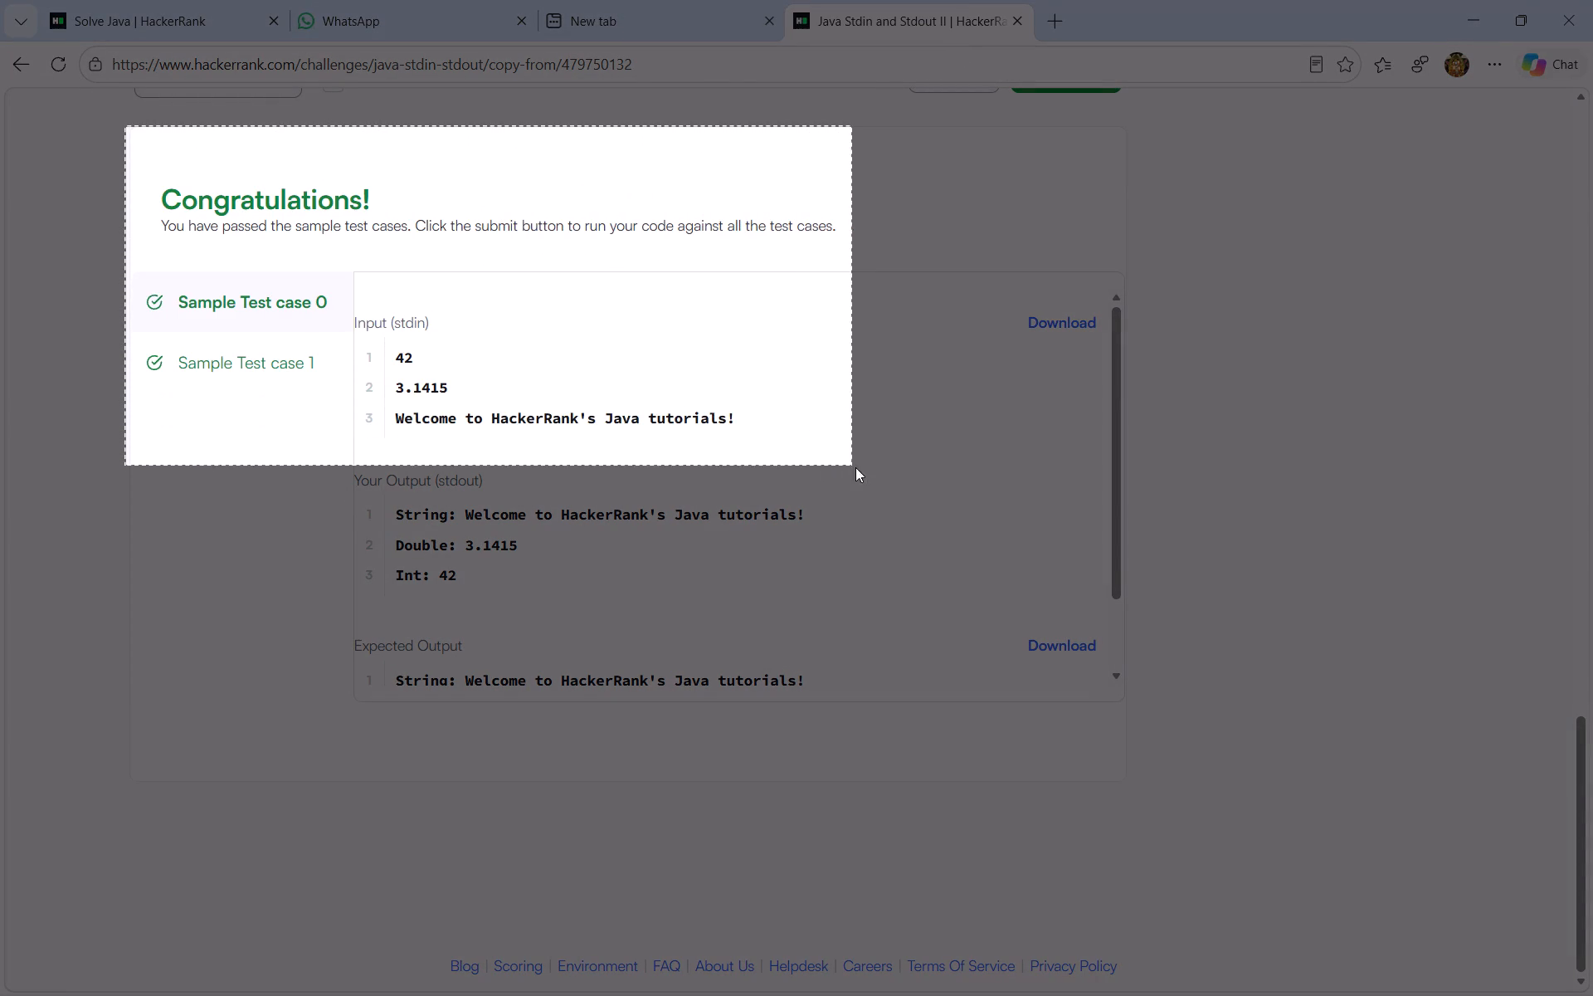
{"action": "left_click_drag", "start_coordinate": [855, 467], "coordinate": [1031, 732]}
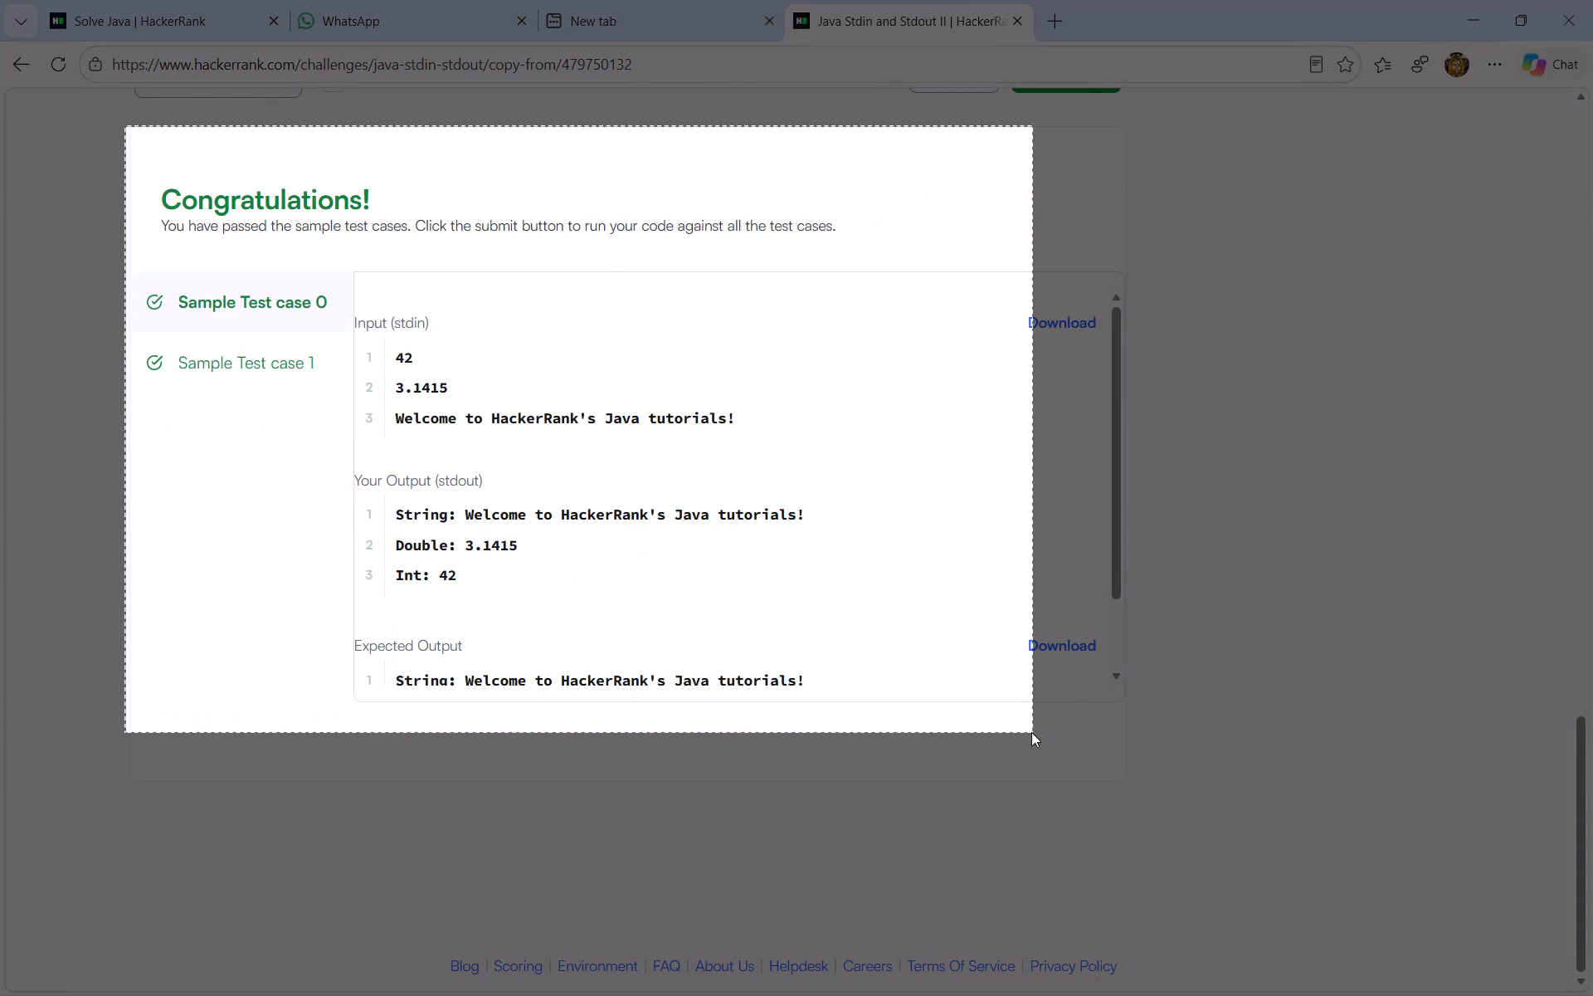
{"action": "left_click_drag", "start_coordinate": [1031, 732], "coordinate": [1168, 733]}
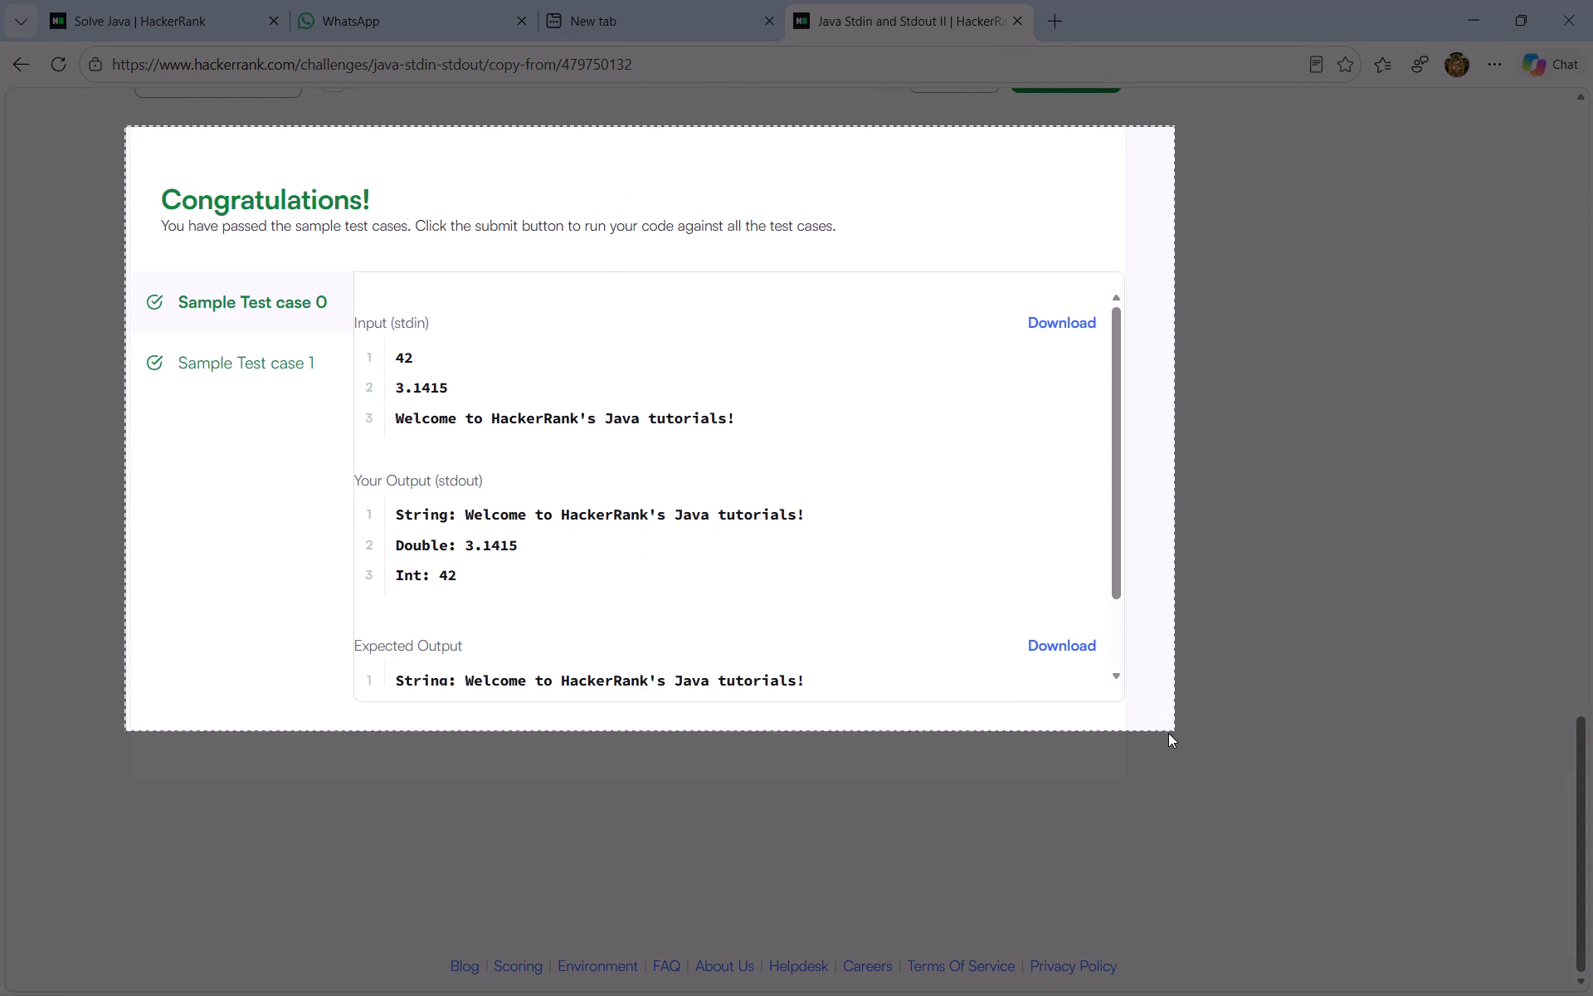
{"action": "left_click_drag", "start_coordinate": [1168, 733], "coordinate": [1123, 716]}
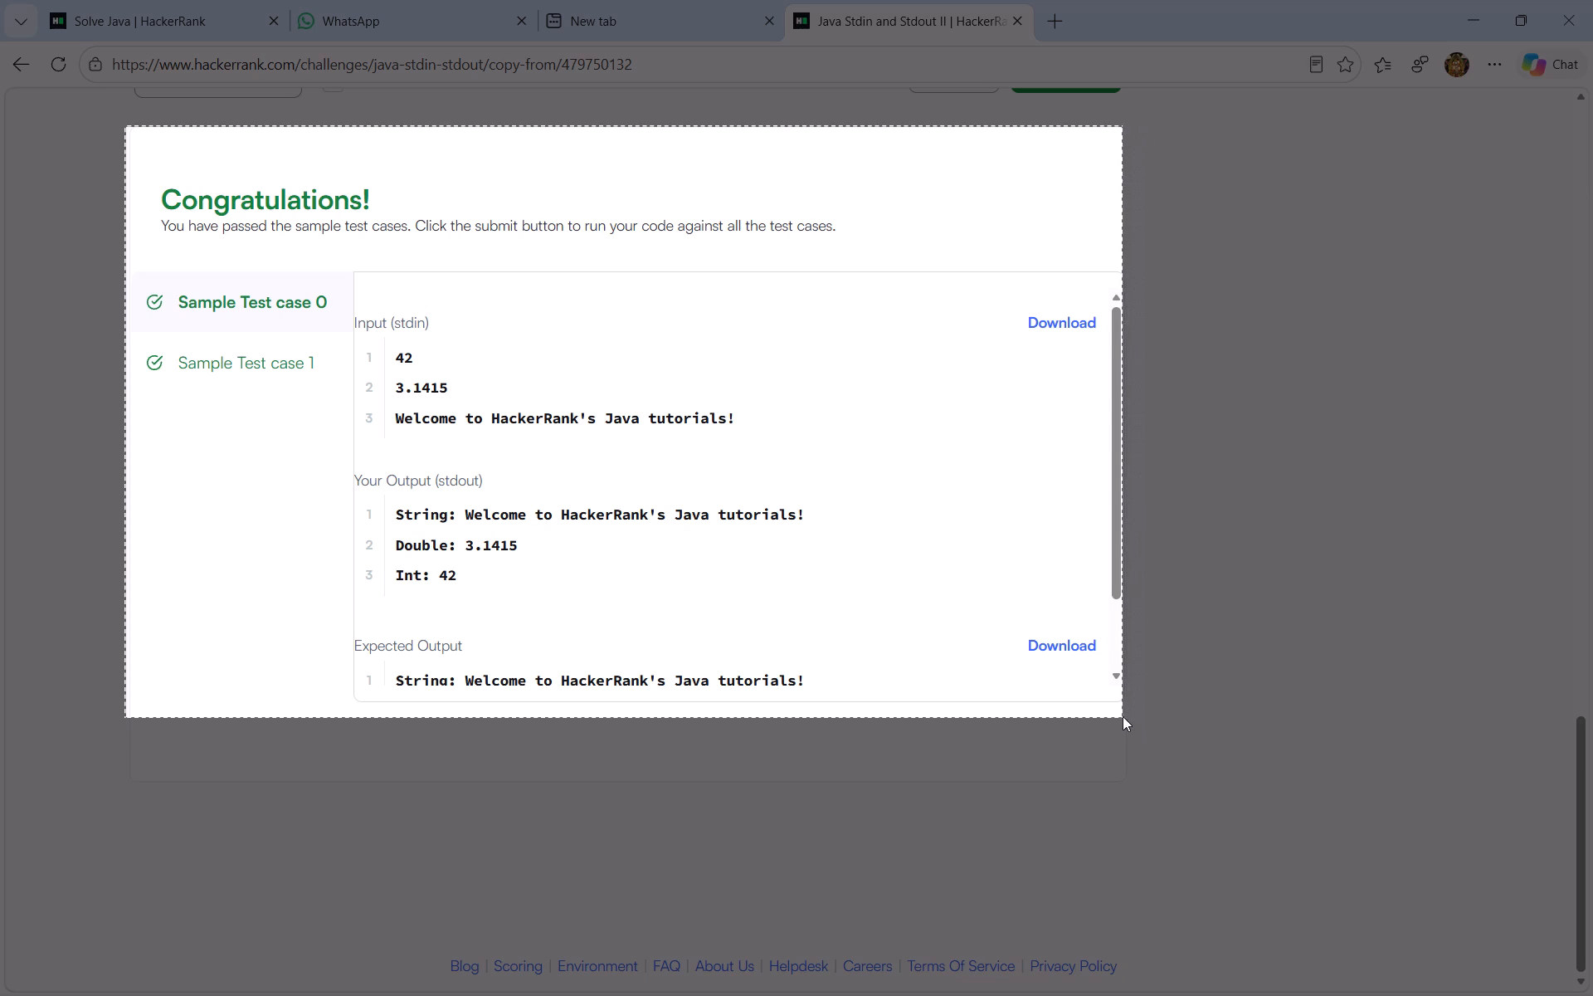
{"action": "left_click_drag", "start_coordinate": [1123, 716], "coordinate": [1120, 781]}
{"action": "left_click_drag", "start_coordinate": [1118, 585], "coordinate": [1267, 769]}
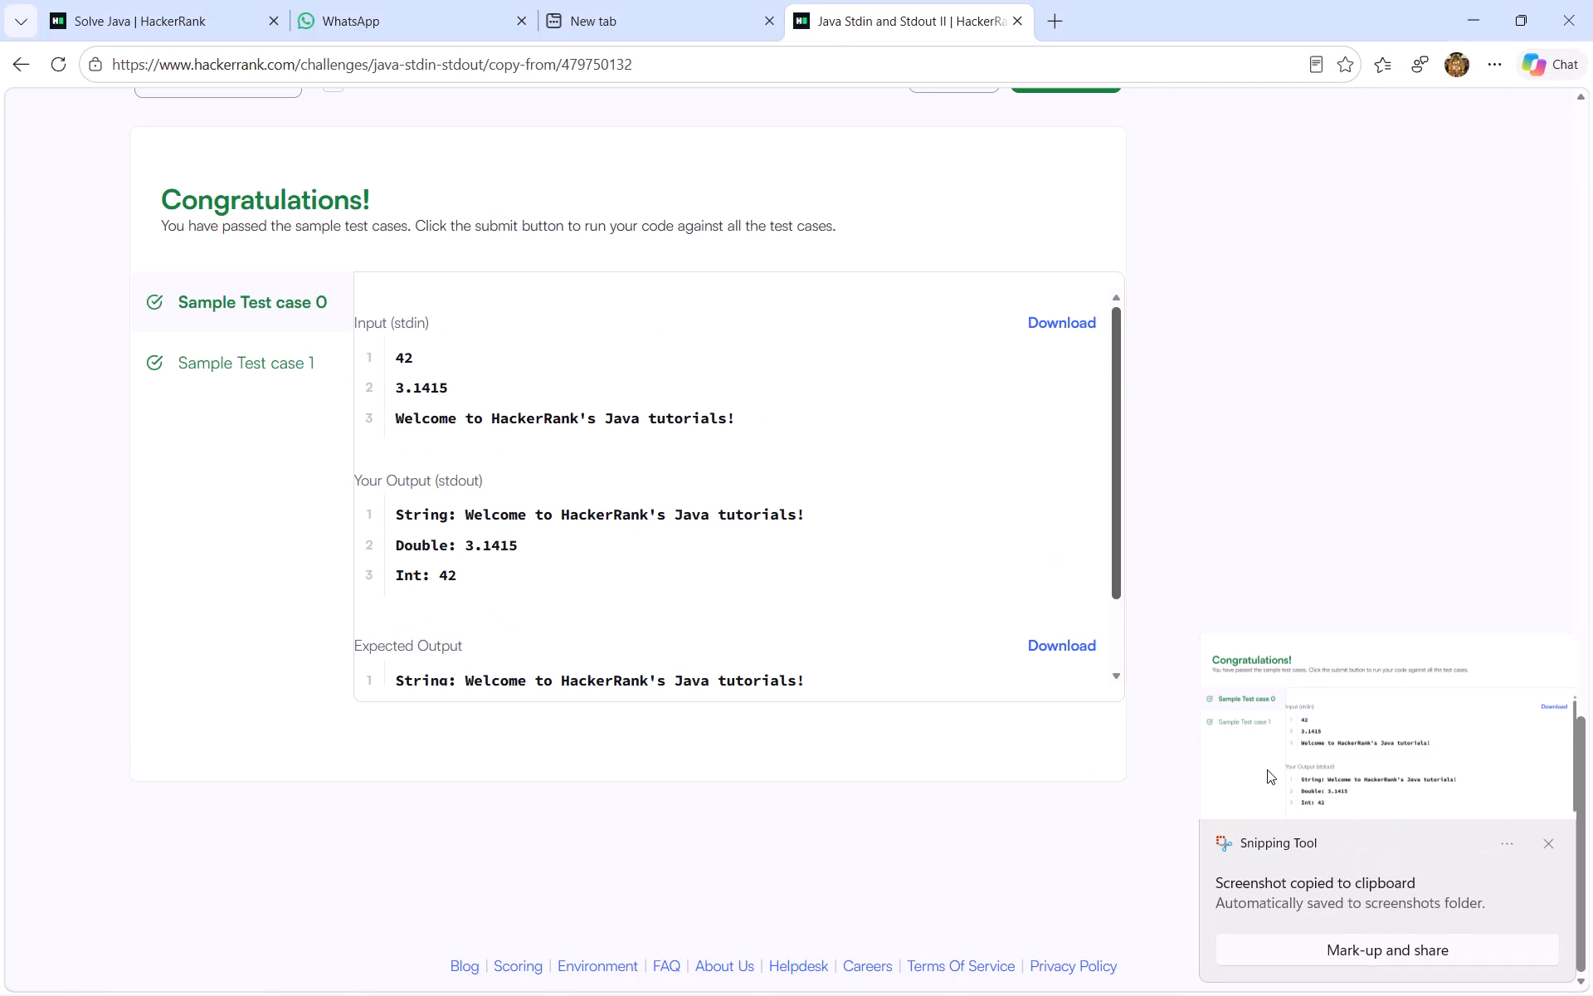
Examine the input, output and expected output of Sample Test case 0 and Sample Test case 1.
{"action": "scroll", "coordinate": [994, 523], "scroll_direction": "down", "scroll_amount": 3}
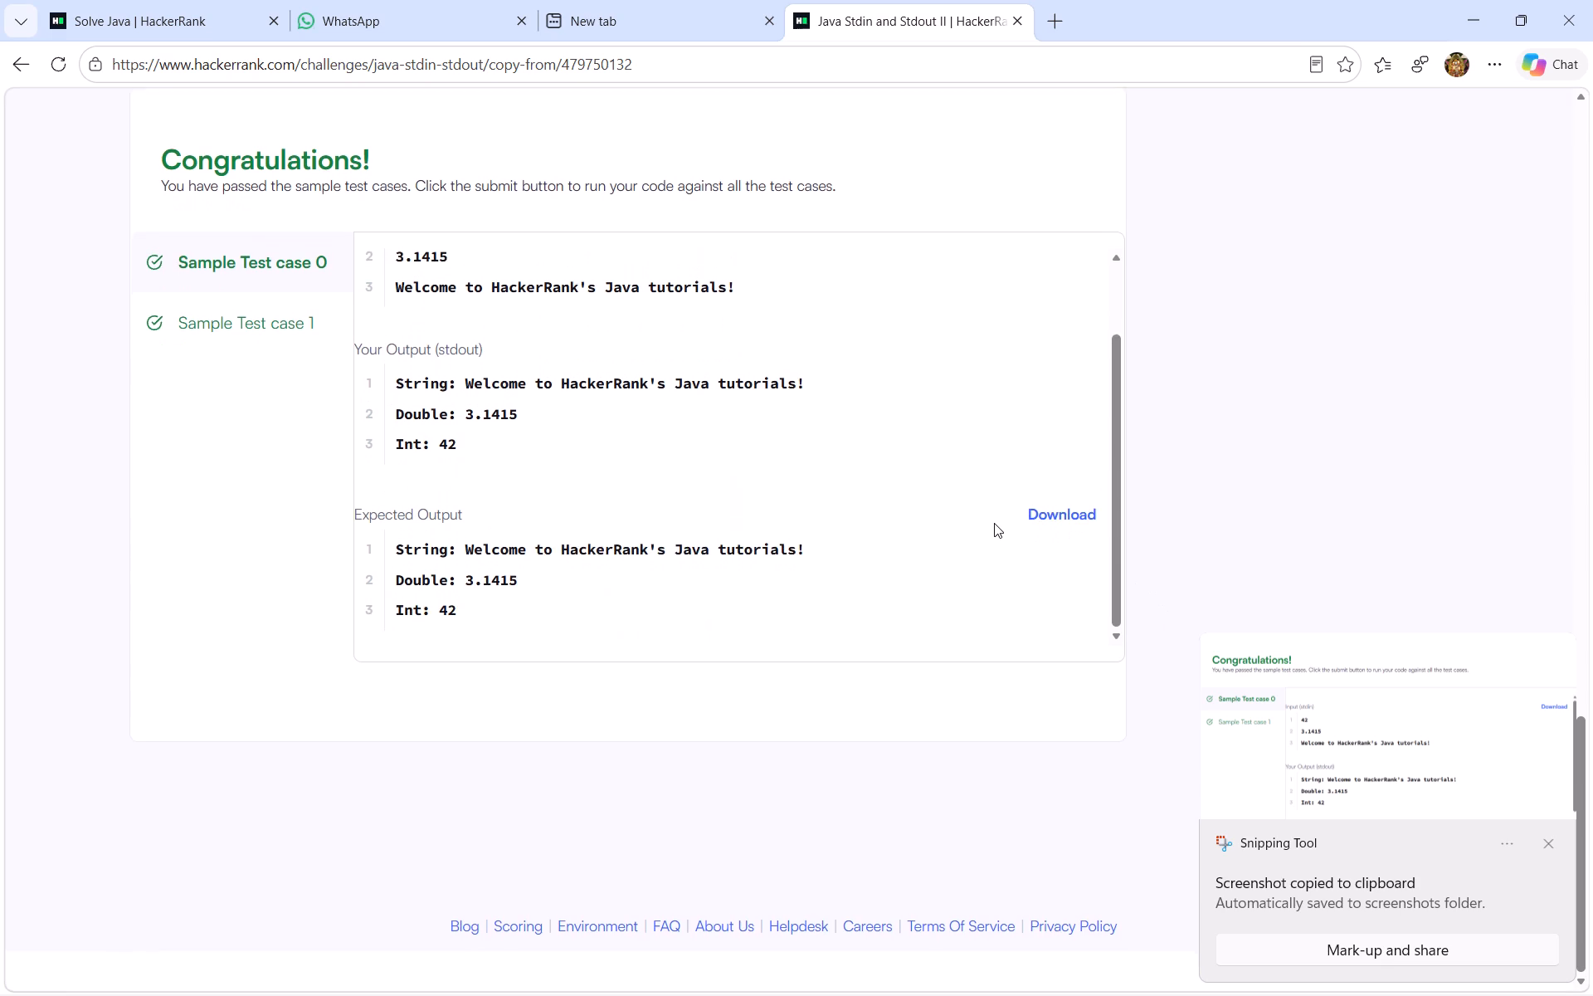
{"action": "scroll", "coordinate": [994, 523], "scroll_direction": "down", "scroll_amount": 1}
{"action": "scroll", "coordinate": [994, 523], "scroll_direction": "up", "scroll_amount": 6}
{"action": "scroll", "coordinate": [994, 523], "scroll_direction": "down", "scroll_amount": 8}
{"action": "scroll", "coordinate": [994, 523], "scroll_direction": "up", "scroll_amount": 5}
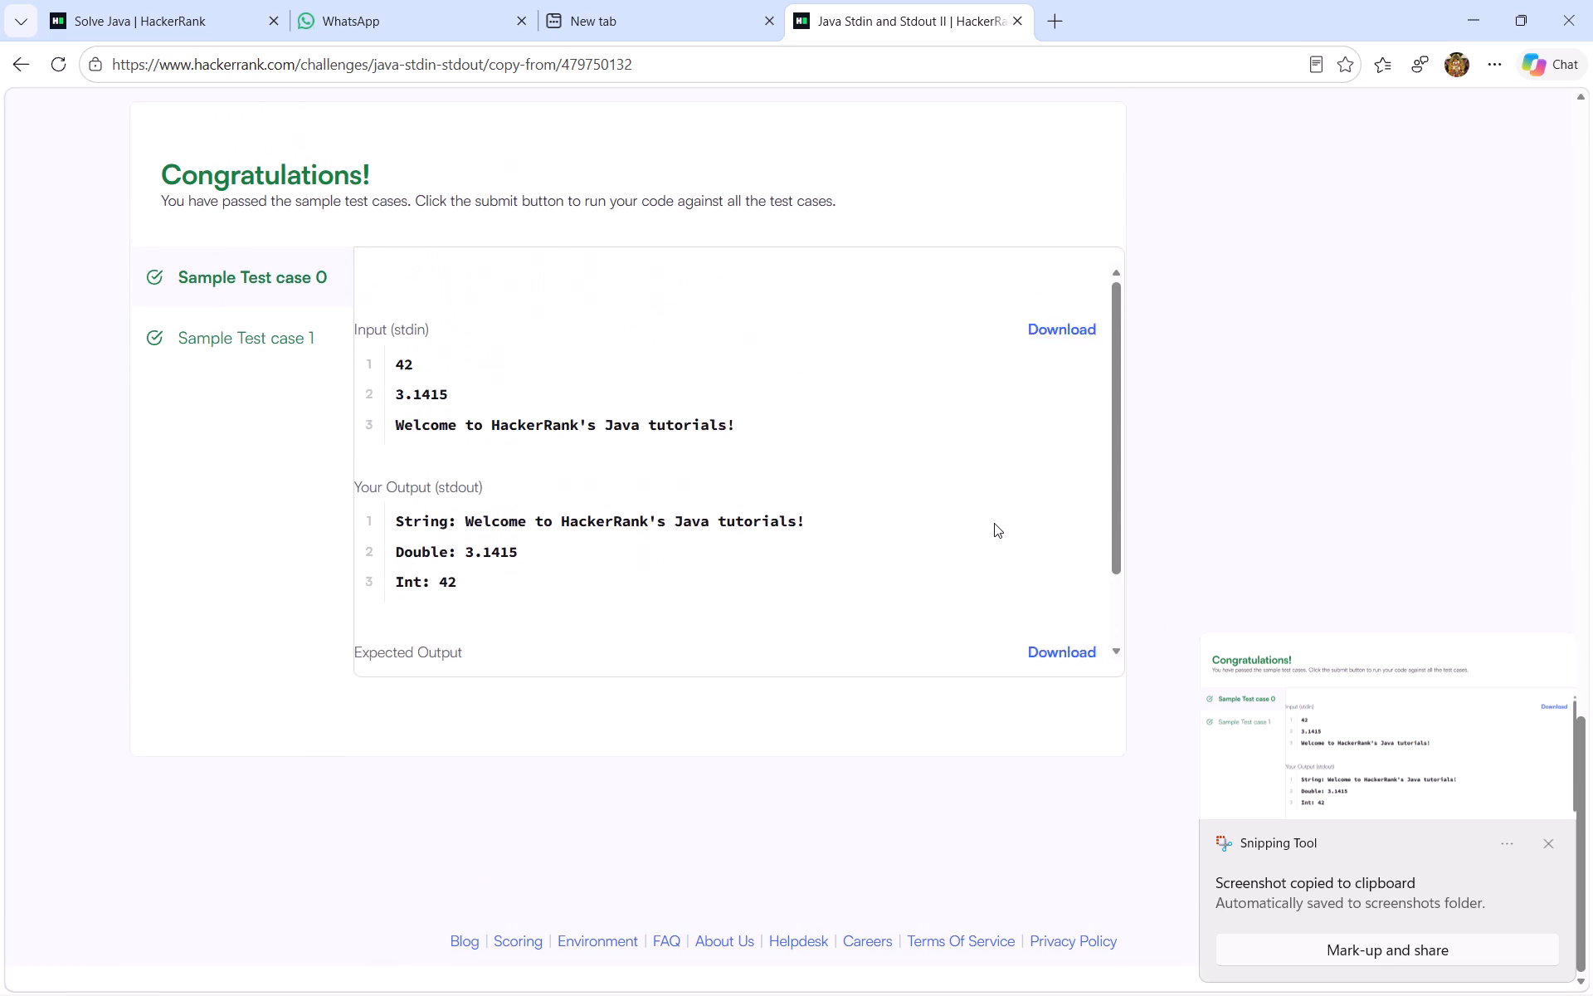
{"action": "left_click", "coordinate": [317, 360]}
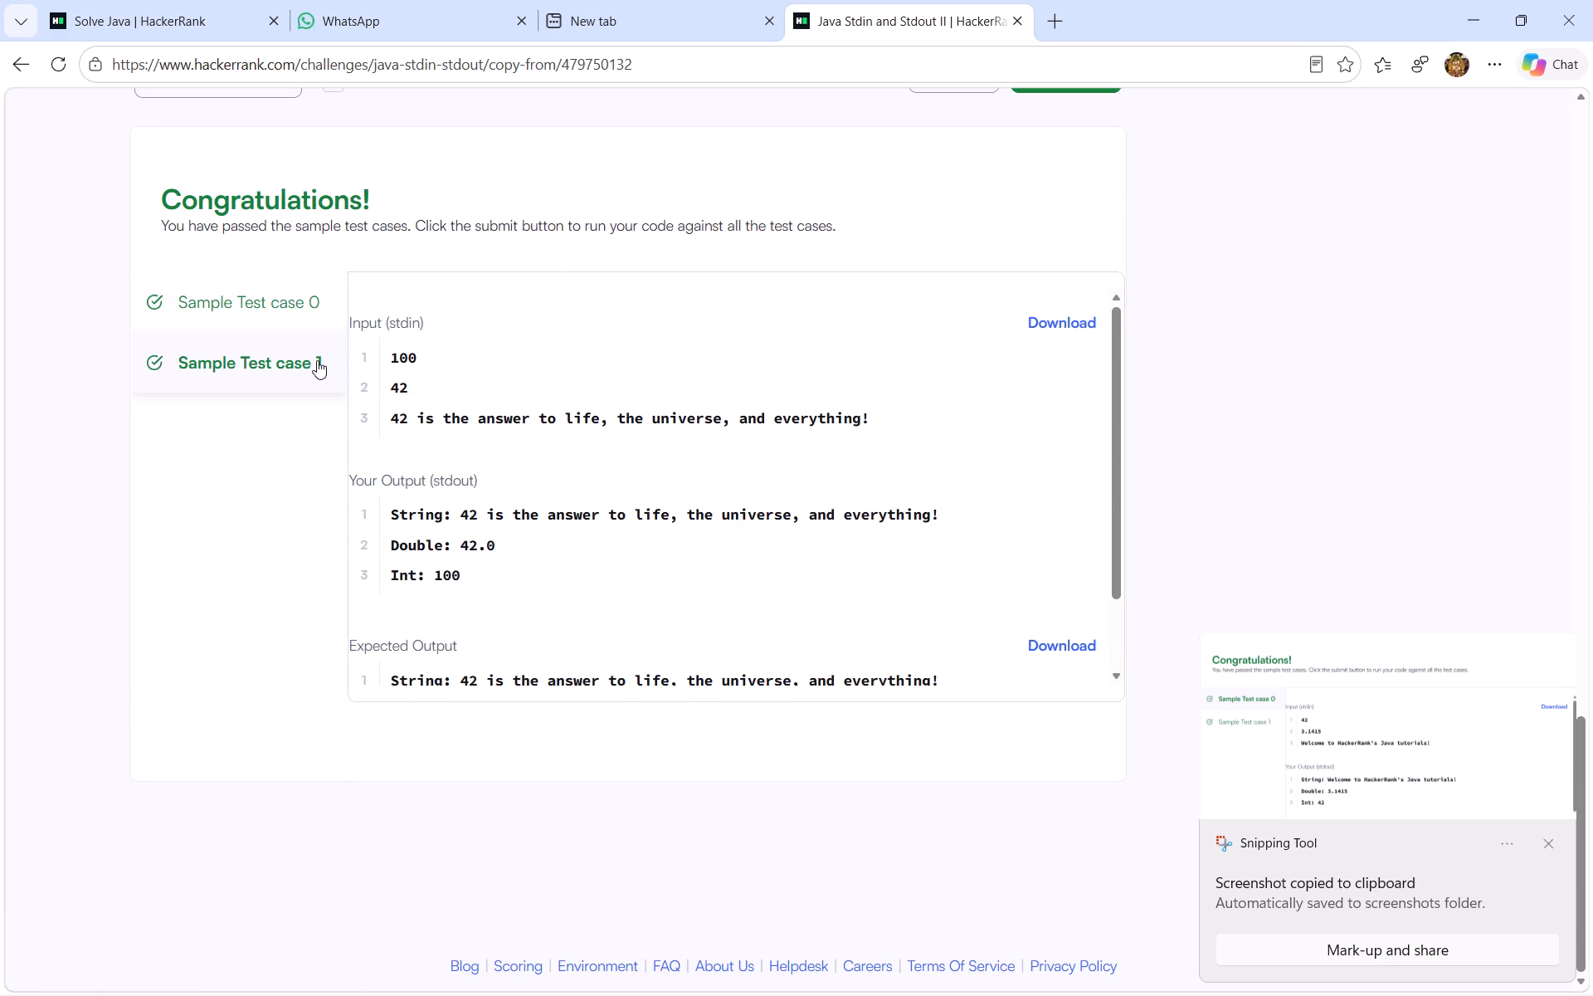
{"action": "scroll", "coordinate": [707, 477], "scroll_direction": "down", "scroll_amount": 7}
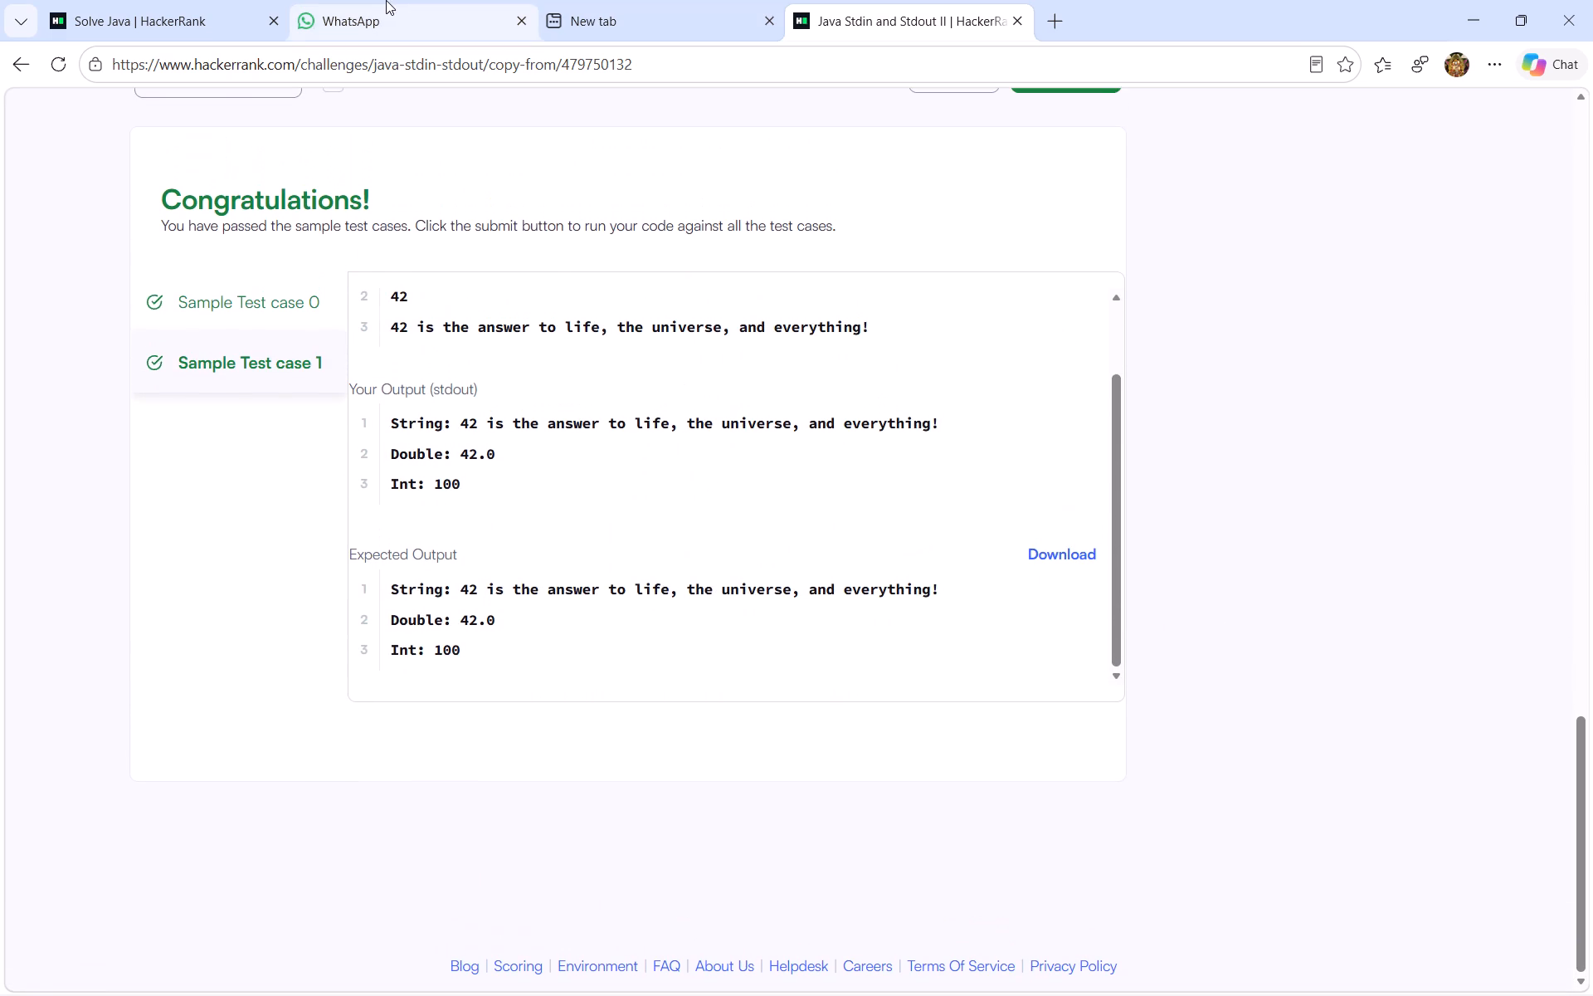
Switch to the Word template and check the Code and Output boxes around question 3.
{"action": "left_click", "coordinate": [127, 0]}
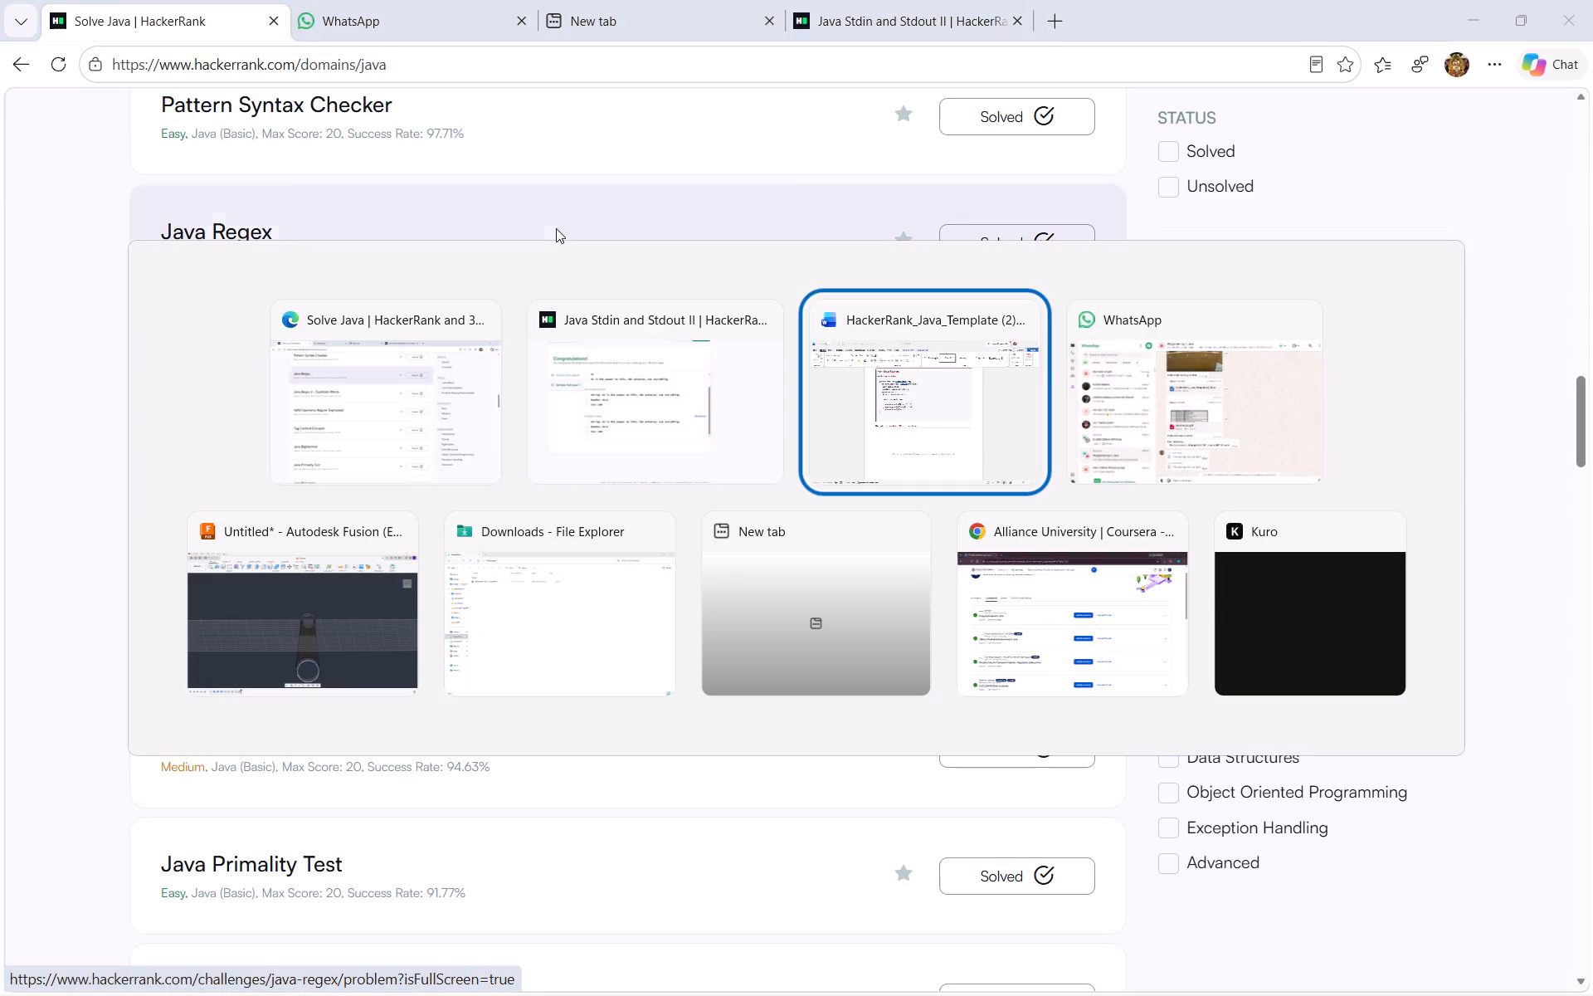
{"action": "scroll", "coordinate": [592, 443], "scroll_direction": "down", "scroll_amount": 5}
{"action": "scroll", "coordinate": [592, 443], "scroll_direction": "up", "scroll_amount": 1}
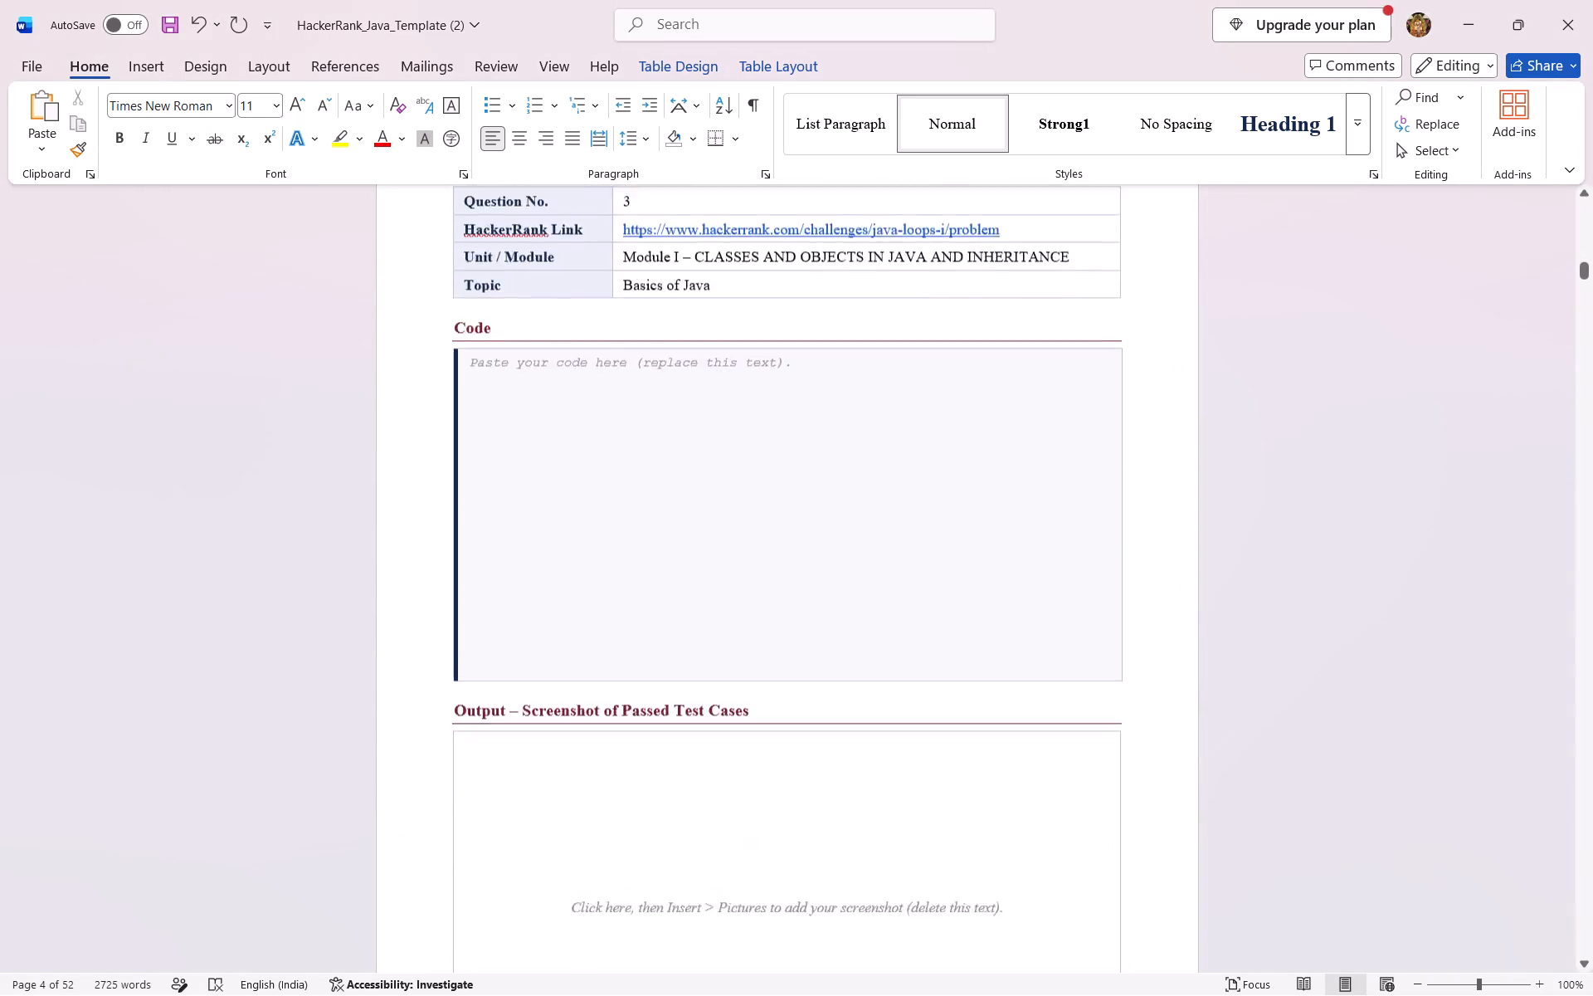
{"action": "scroll", "coordinate": [592, 443], "scroll_direction": "up", "scroll_amount": 2}
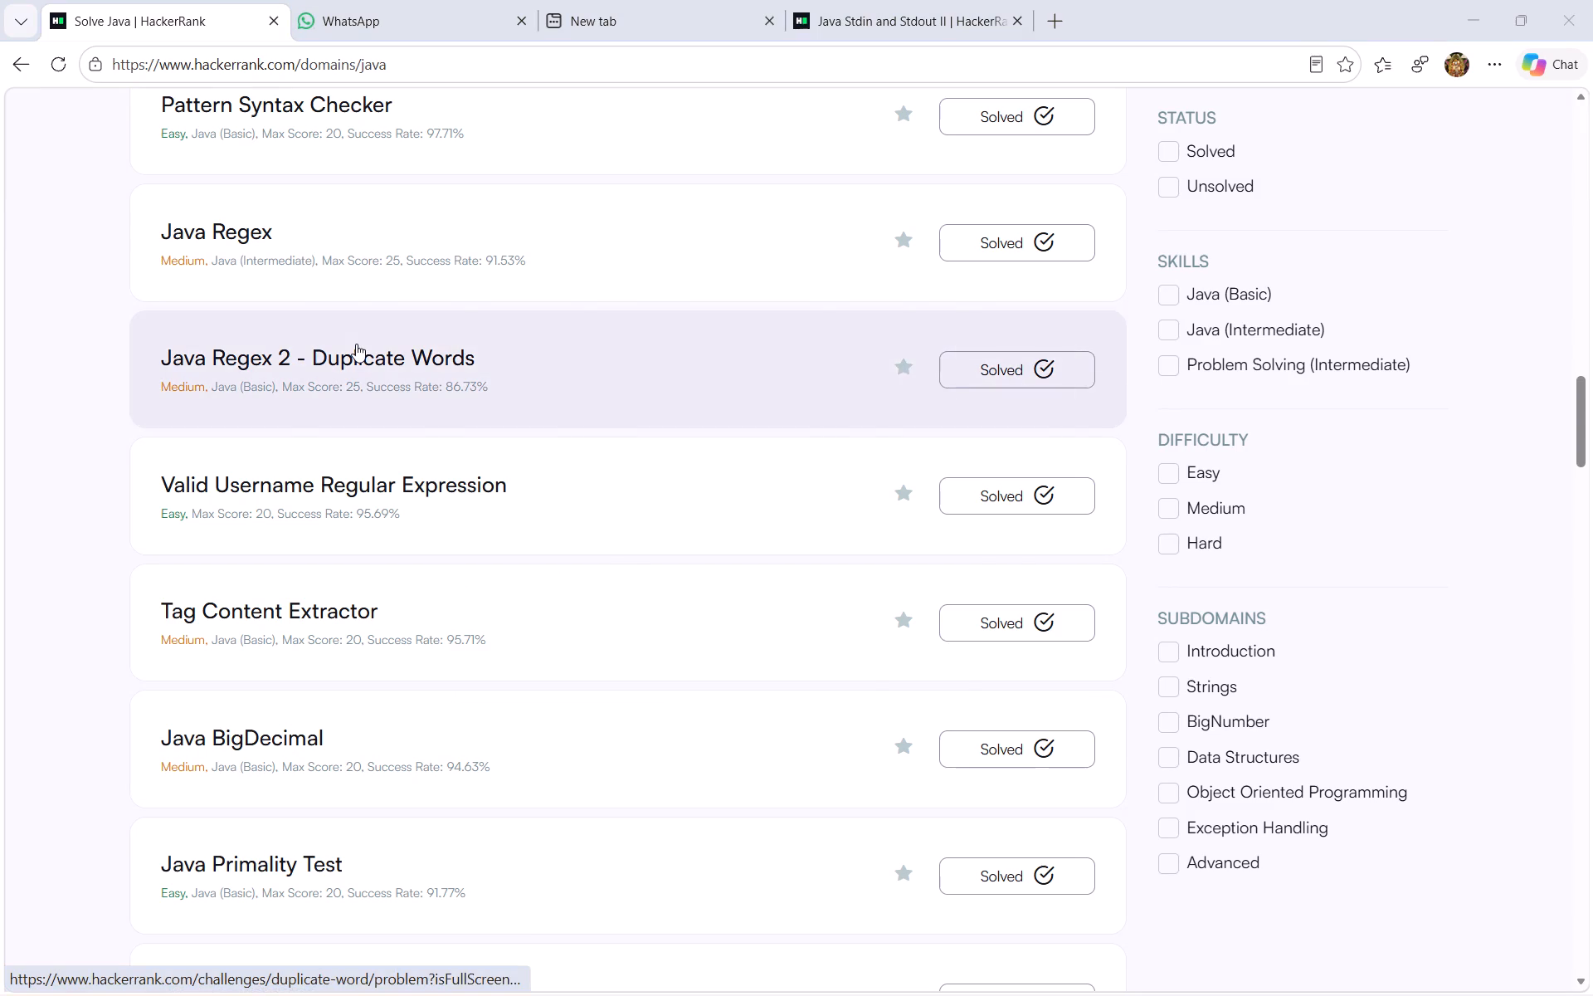
Back in the HackerRank results, snip Sample Test case 0 from the Congratulations heading through the first line of Expected Output.
{"action": "scroll", "coordinate": [515, 504], "scroll_direction": "up", "scroll_amount": 2}
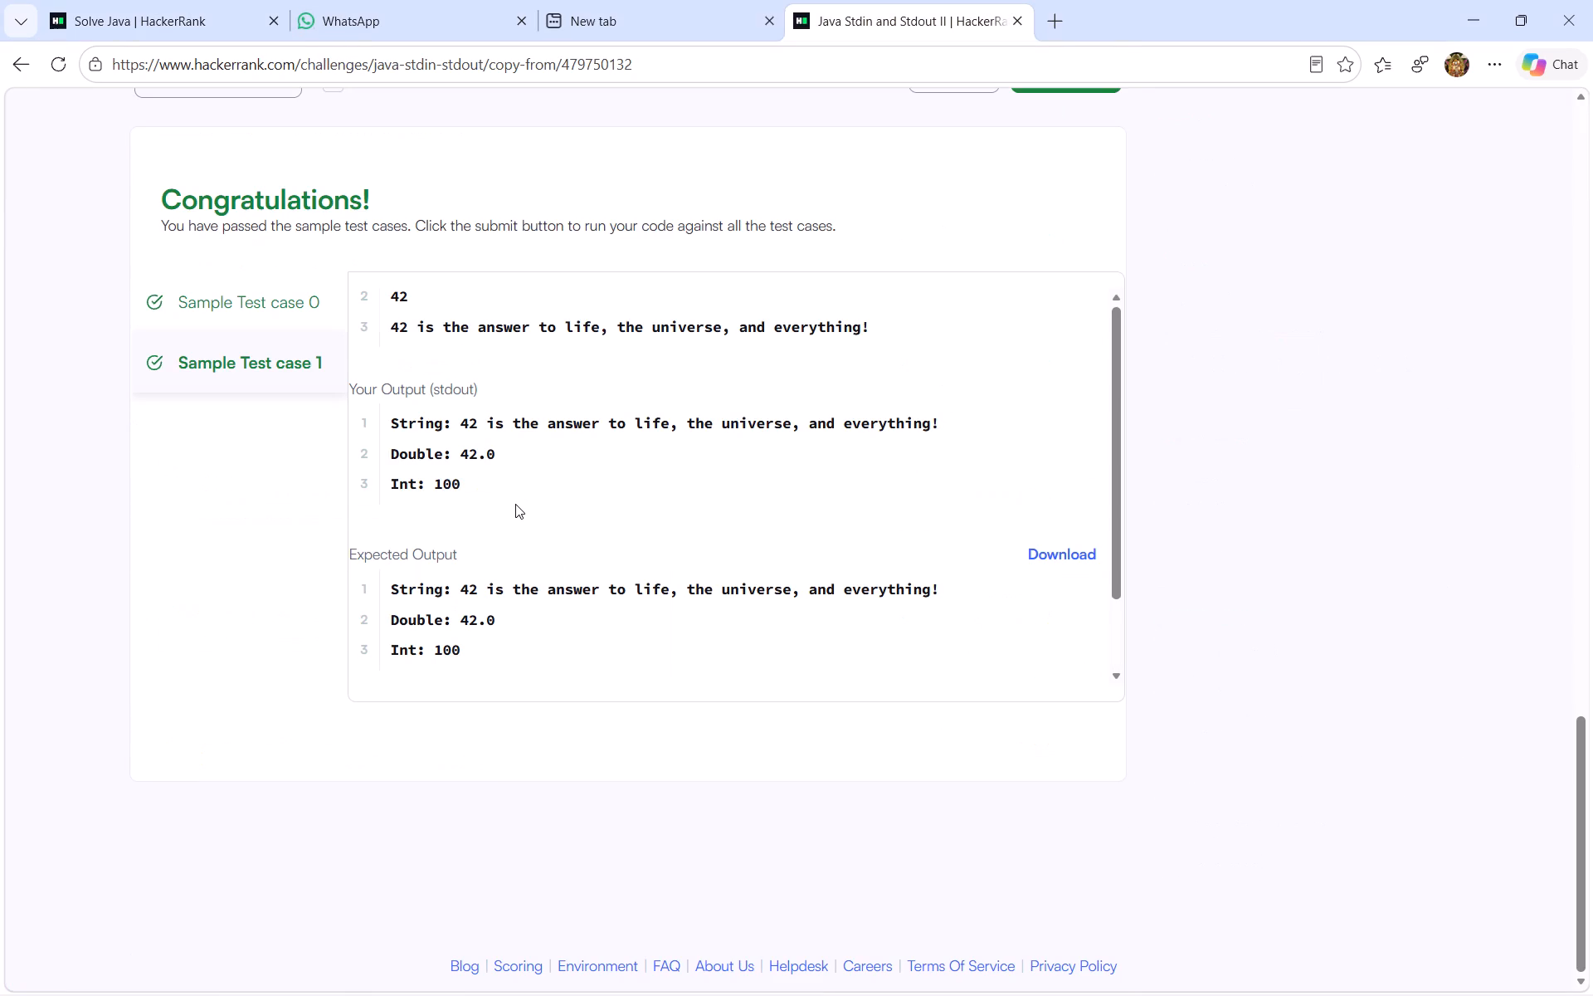
{"action": "scroll", "coordinate": [515, 504], "scroll_direction": "up", "scroll_amount": 2}
{"action": "left_click", "coordinate": [261, 300]}
{"action": "scroll", "coordinate": [748, 520], "scroll_direction": "down", "scroll_amount": 1}
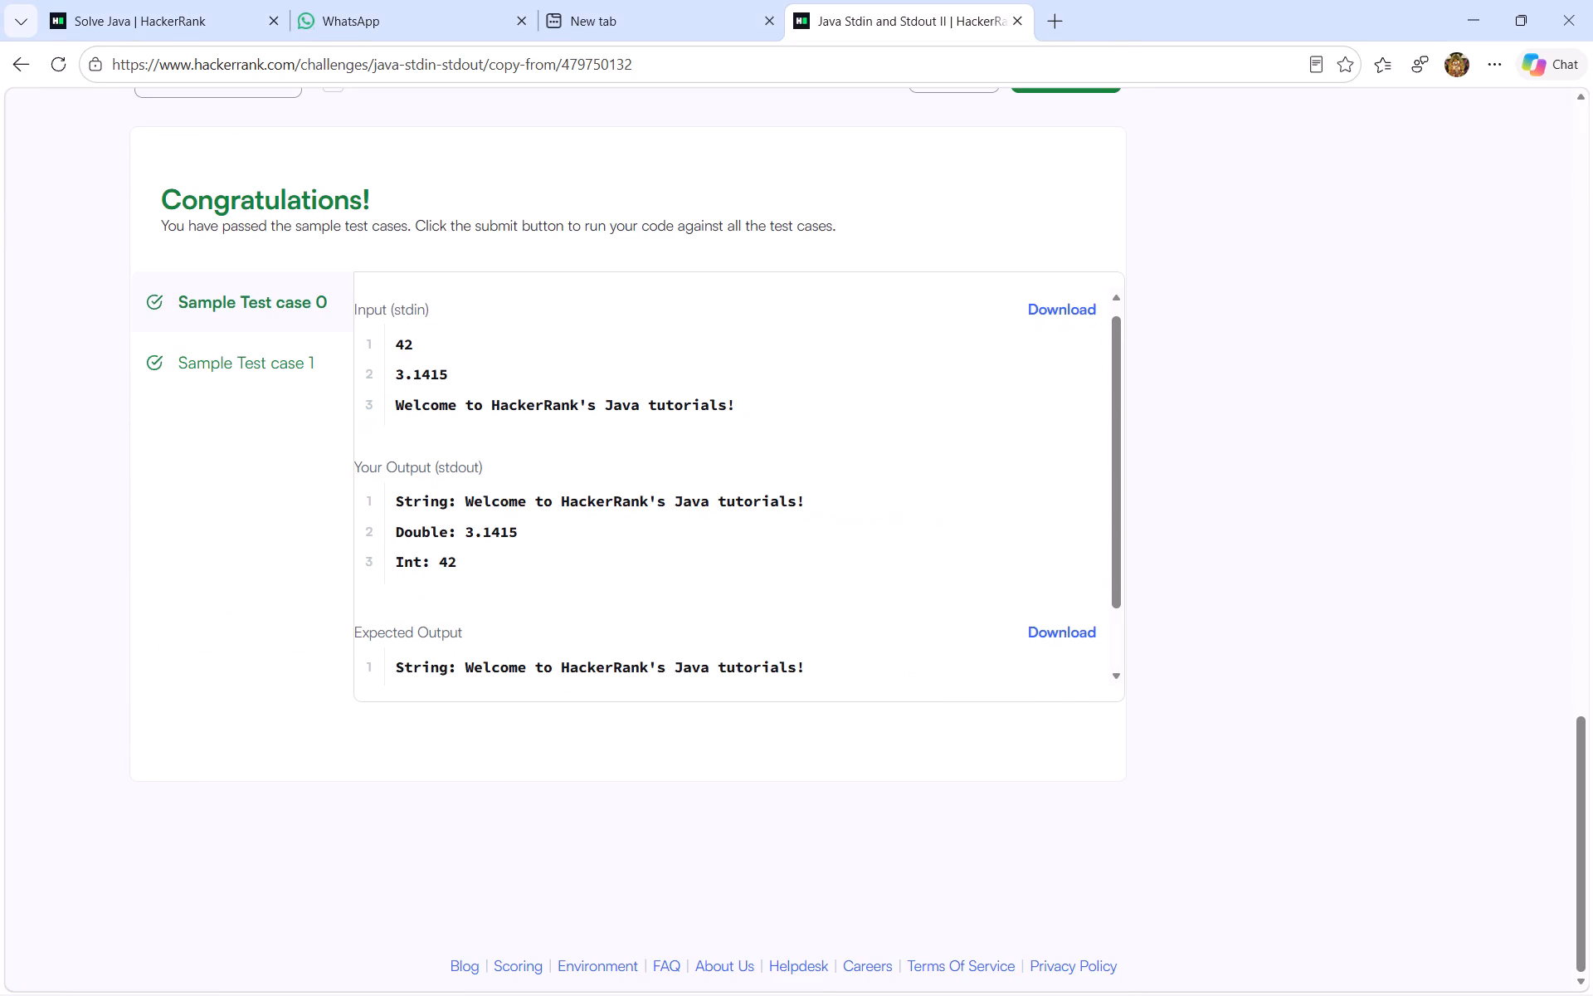
{"action": "scroll", "coordinate": [748, 520], "scroll_direction": "down", "scroll_amount": 2}
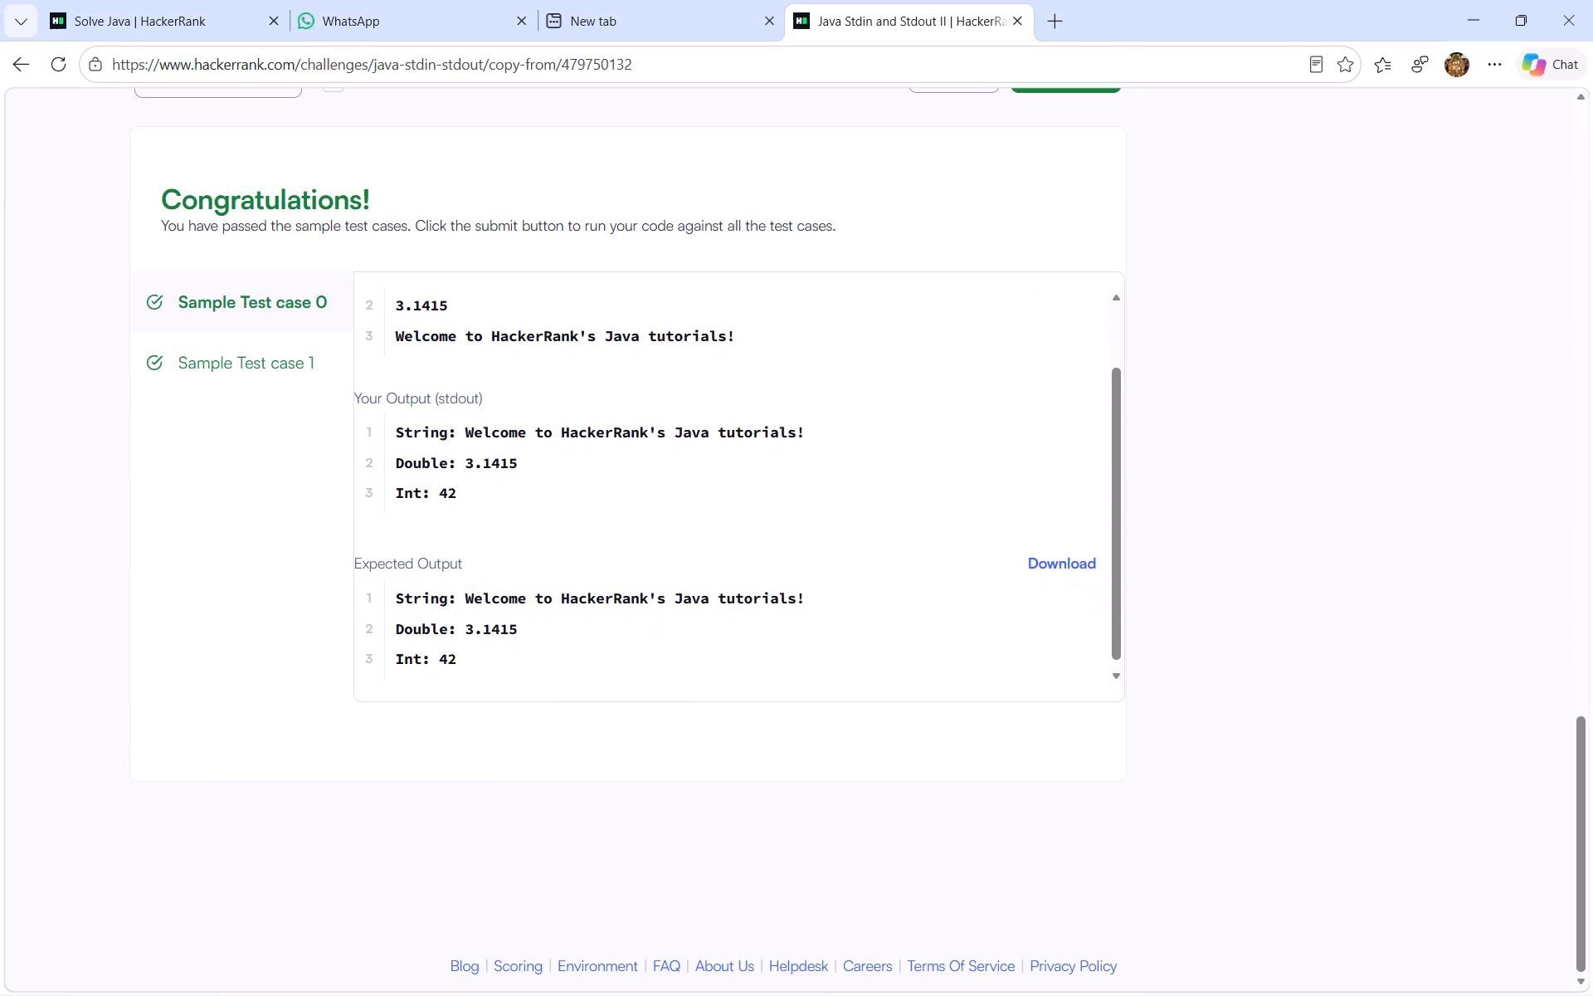
{"action": "scroll", "coordinate": [748, 520], "scroll_direction": "down", "scroll_amount": 2}
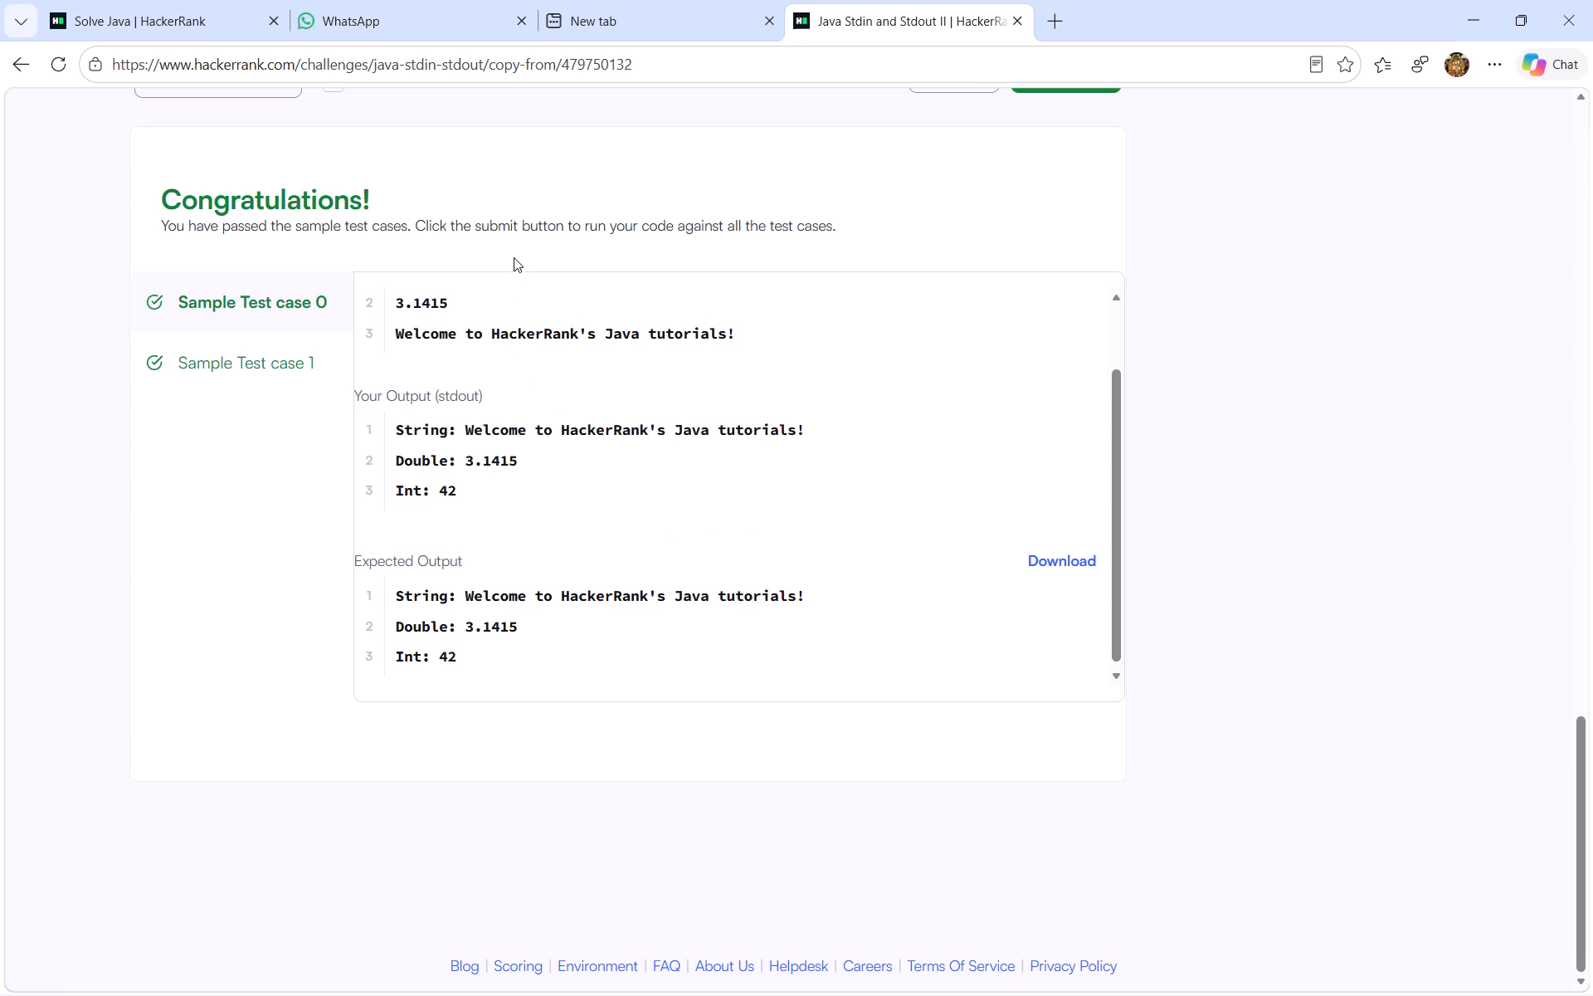
{"action": "scroll", "coordinate": [522, 330], "scroll_direction": "up", "scroll_amount": 1}
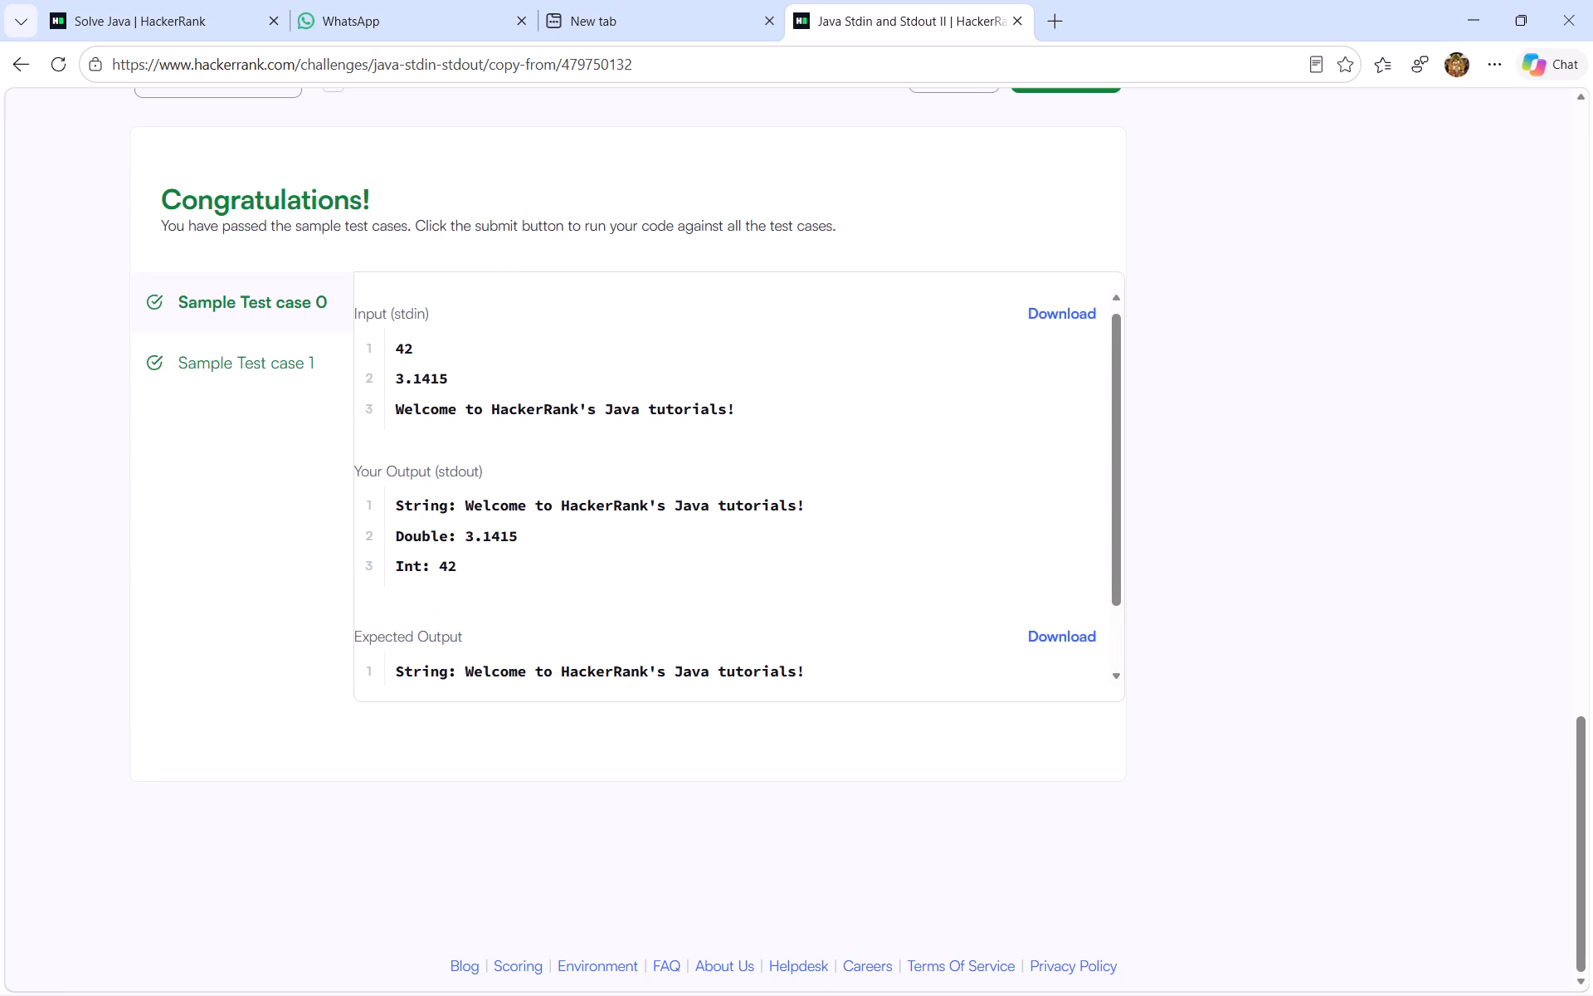
{"action": "scroll", "coordinate": [522, 330], "scroll_direction": "up", "scroll_amount": 1}
{"action": "key", "text": "shift+super+s"}
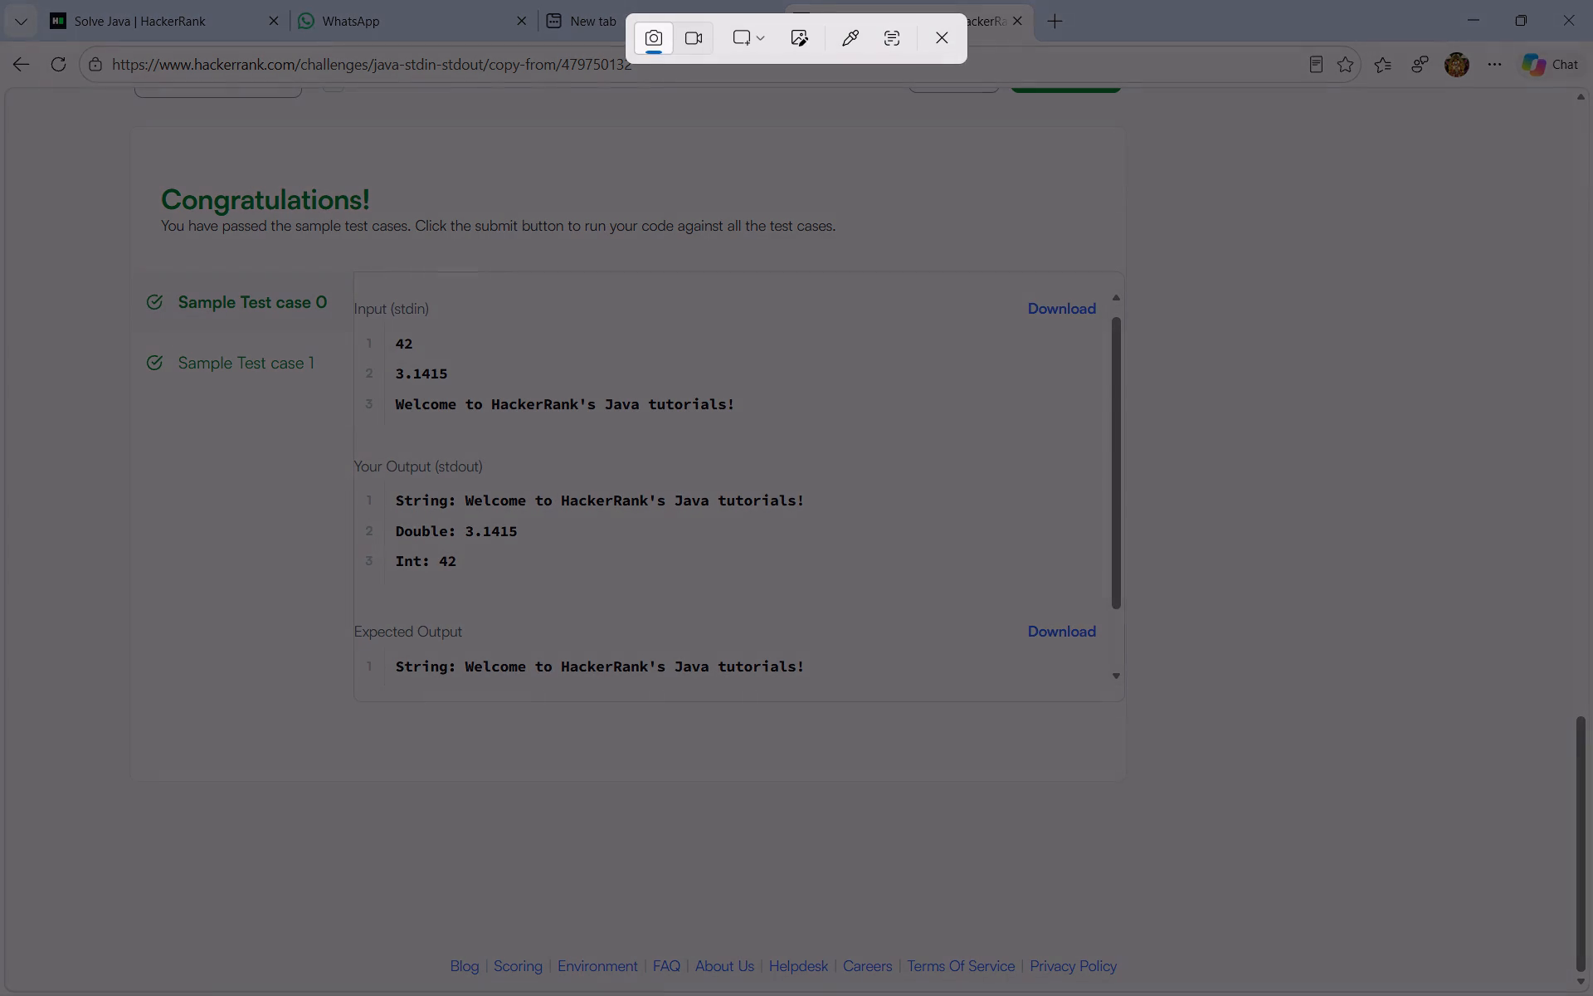
{"action": "left_click_drag", "start_coordinate": [134, 130], "coordinate": [882, 446]}
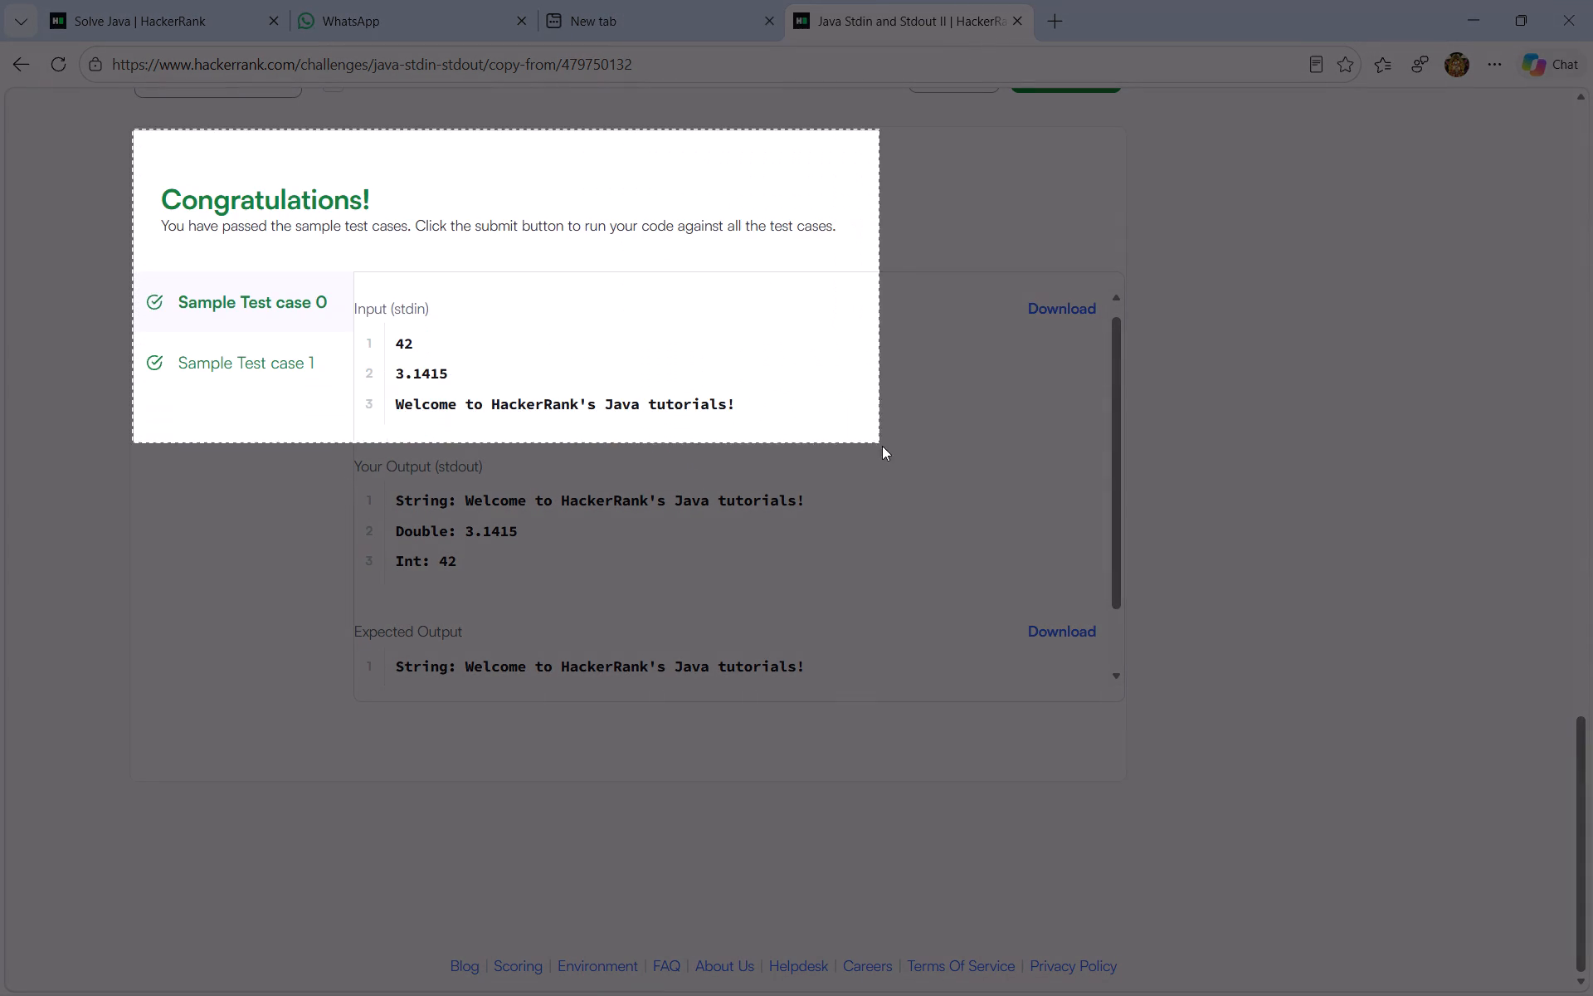
{"action": "left_click_drag", "start_coordinate": [882, 446], "coordinate": [1157, 731]}
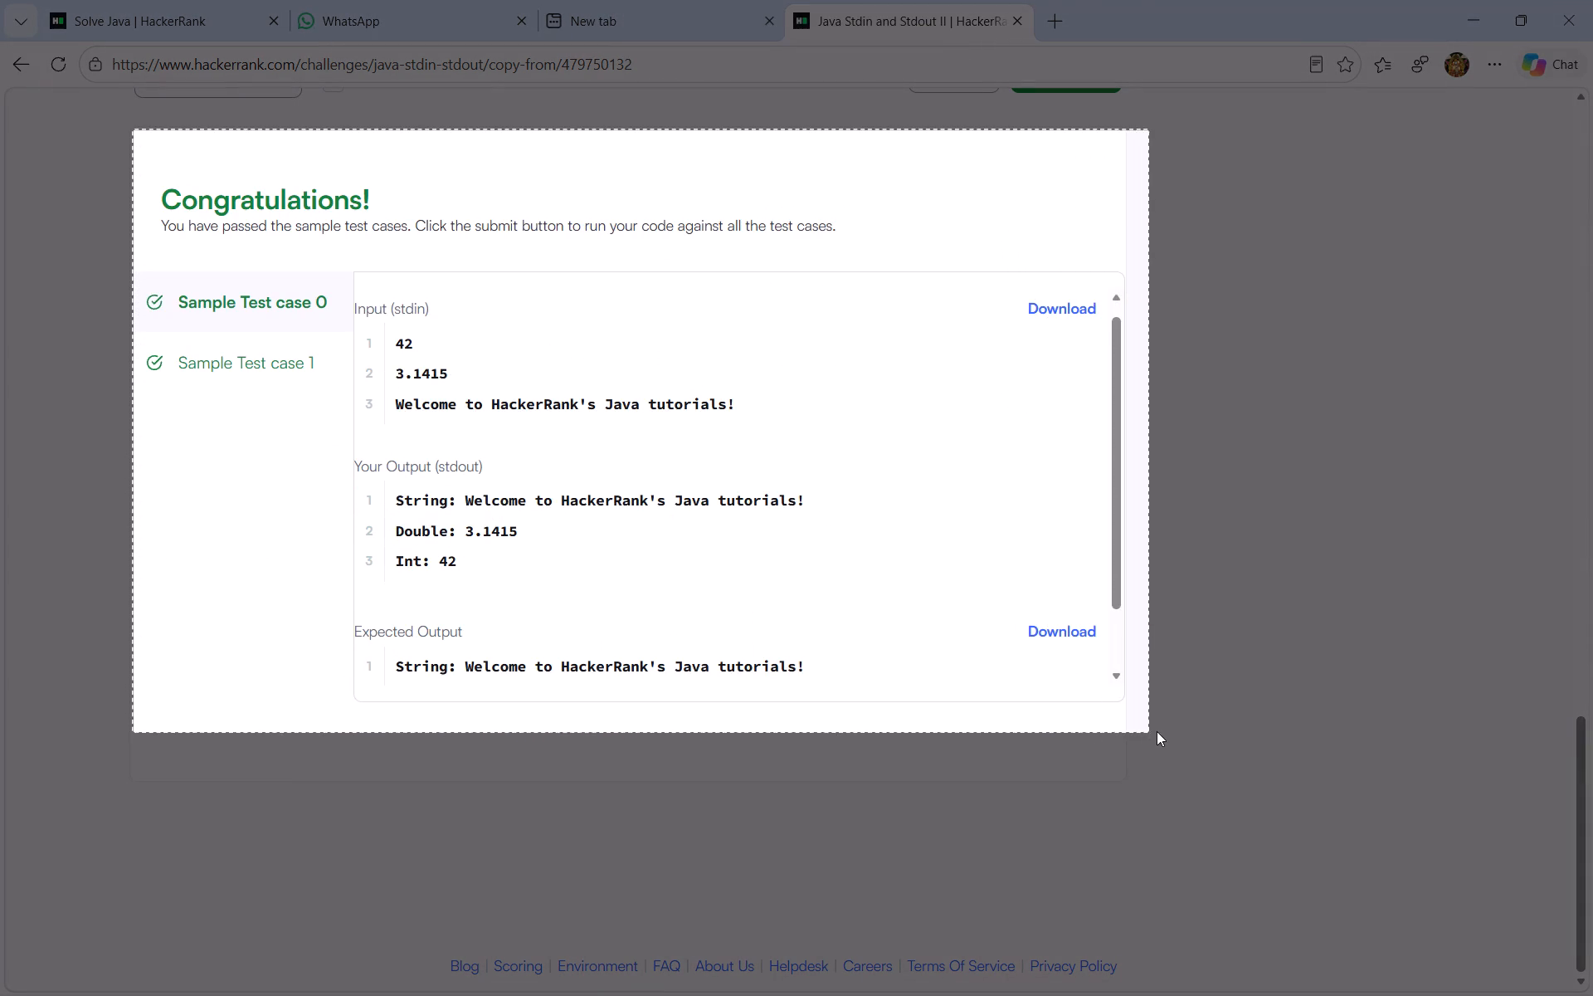
{"action": "left_click_drag", "start_coordinate": [1157, 731], "coordinate": [1123, 701]}
Capture a second screen snip covering only the full Expected Output block of Sample Test case 0.
{"action": "scroll", "coordinate": [904, 610], "scroll_direction": "down", "scroll_amount": 1}
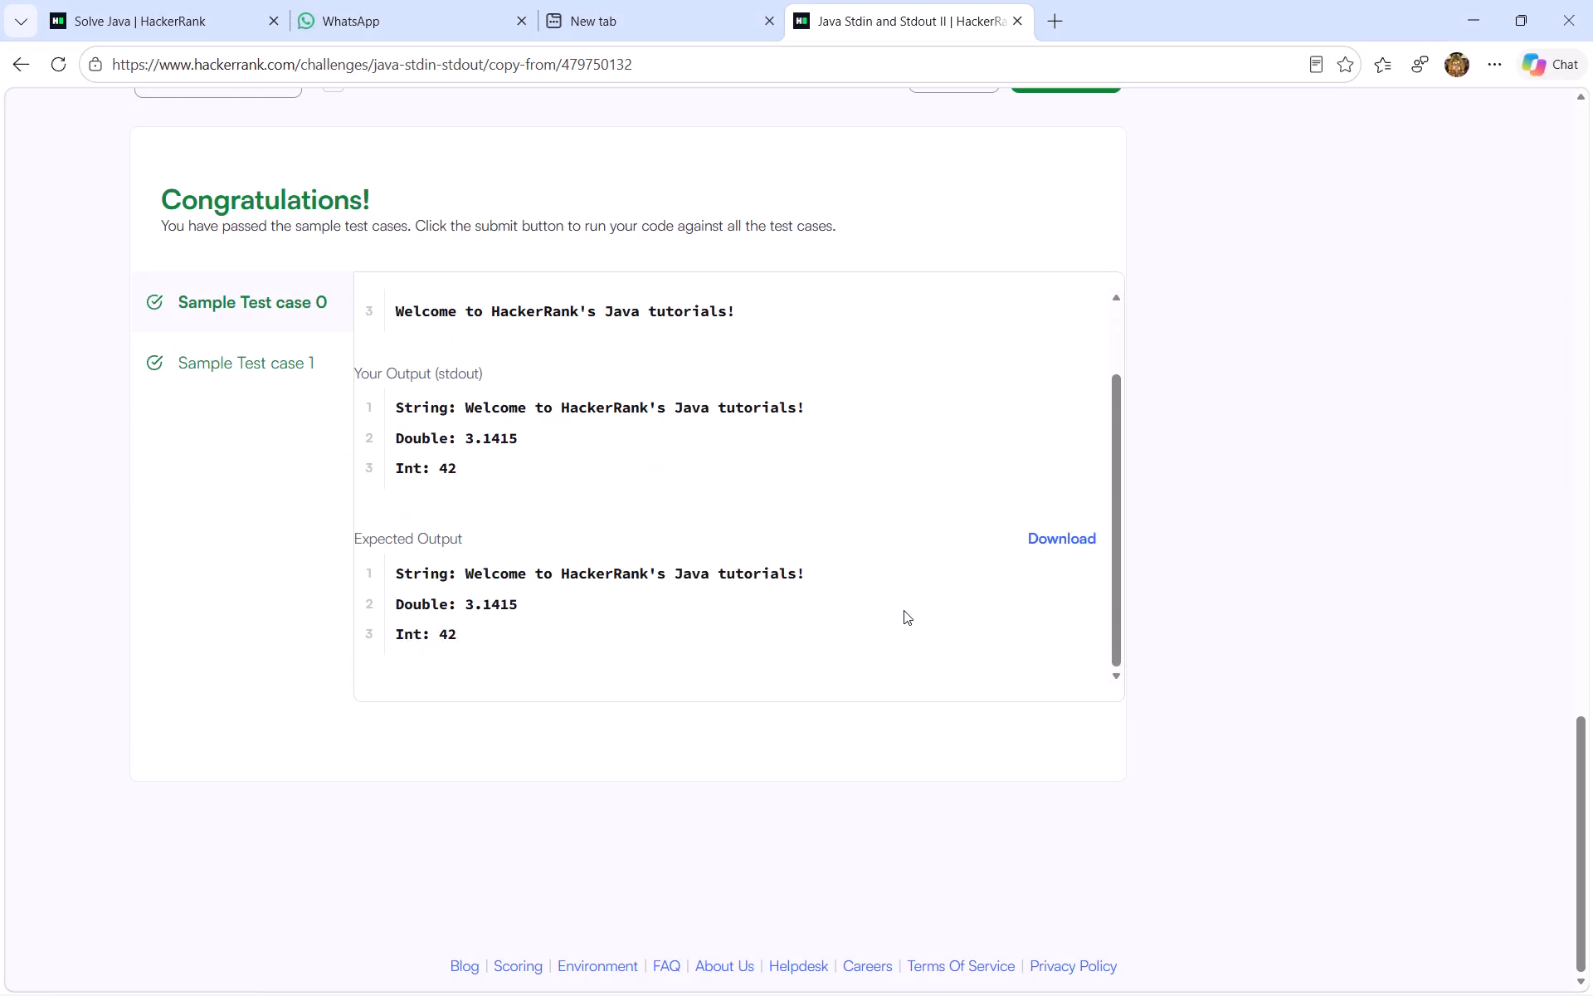
{"action": "scroll", "coordinate": [904, 610], "scroll_direction": "down", "scroll_amount": 1}
{"action": "key", "text": "shift+super+s"}
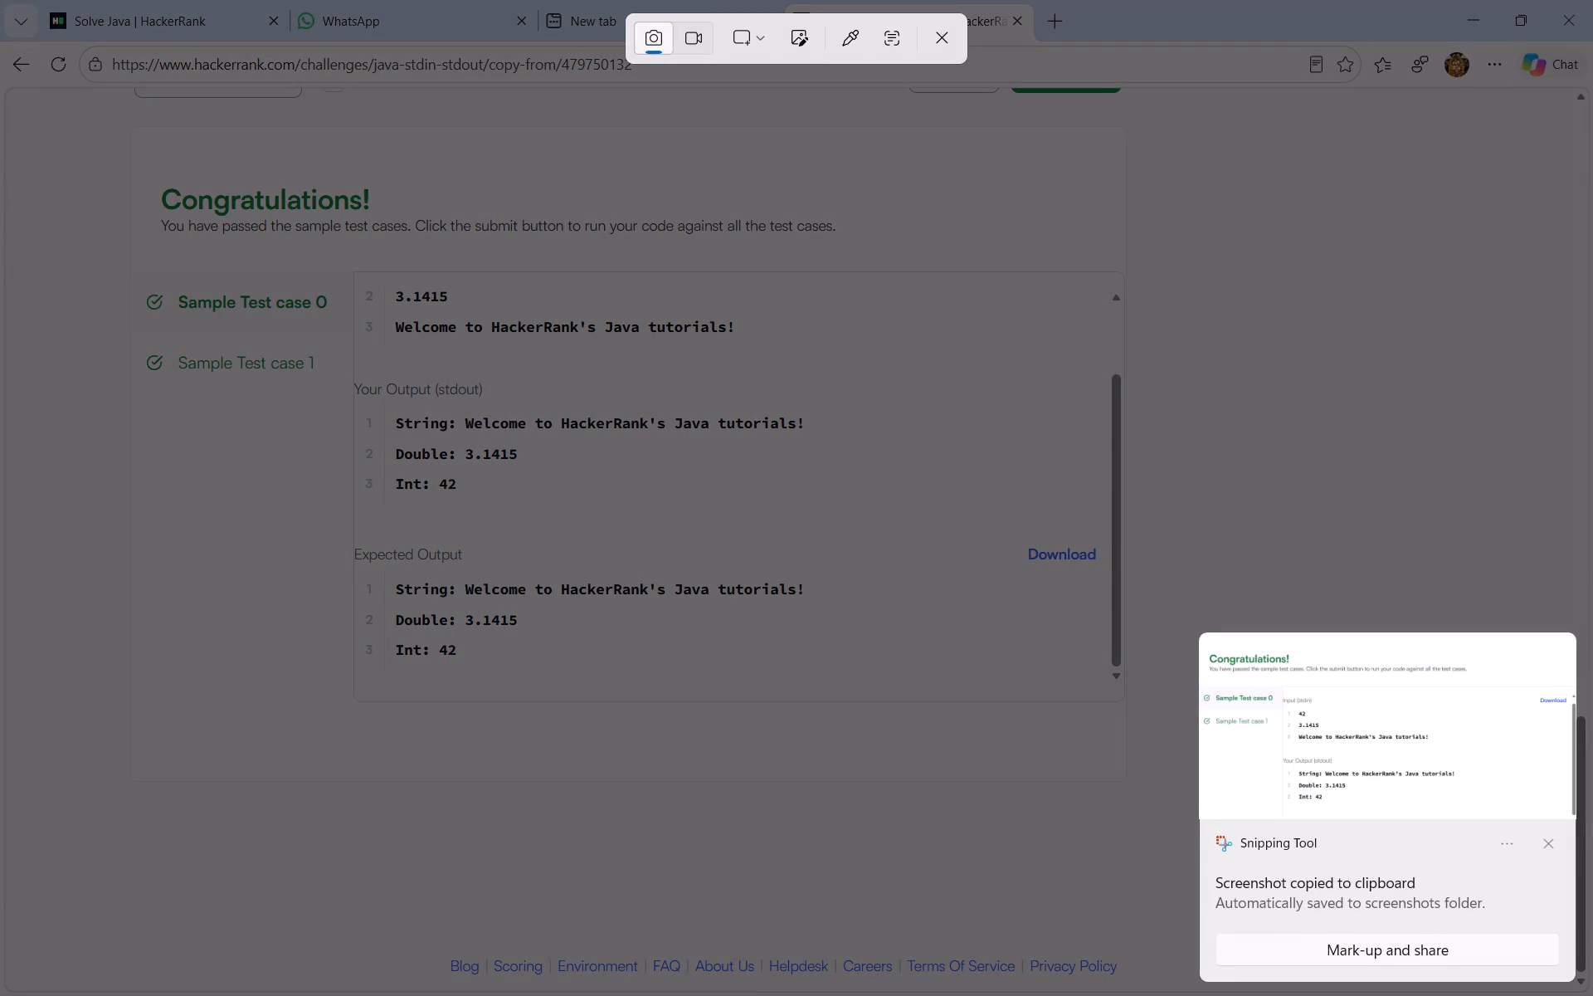
{"action": "left_click_drag", "start_coordinate": [350, 537], "coordinate": [941, 694]}
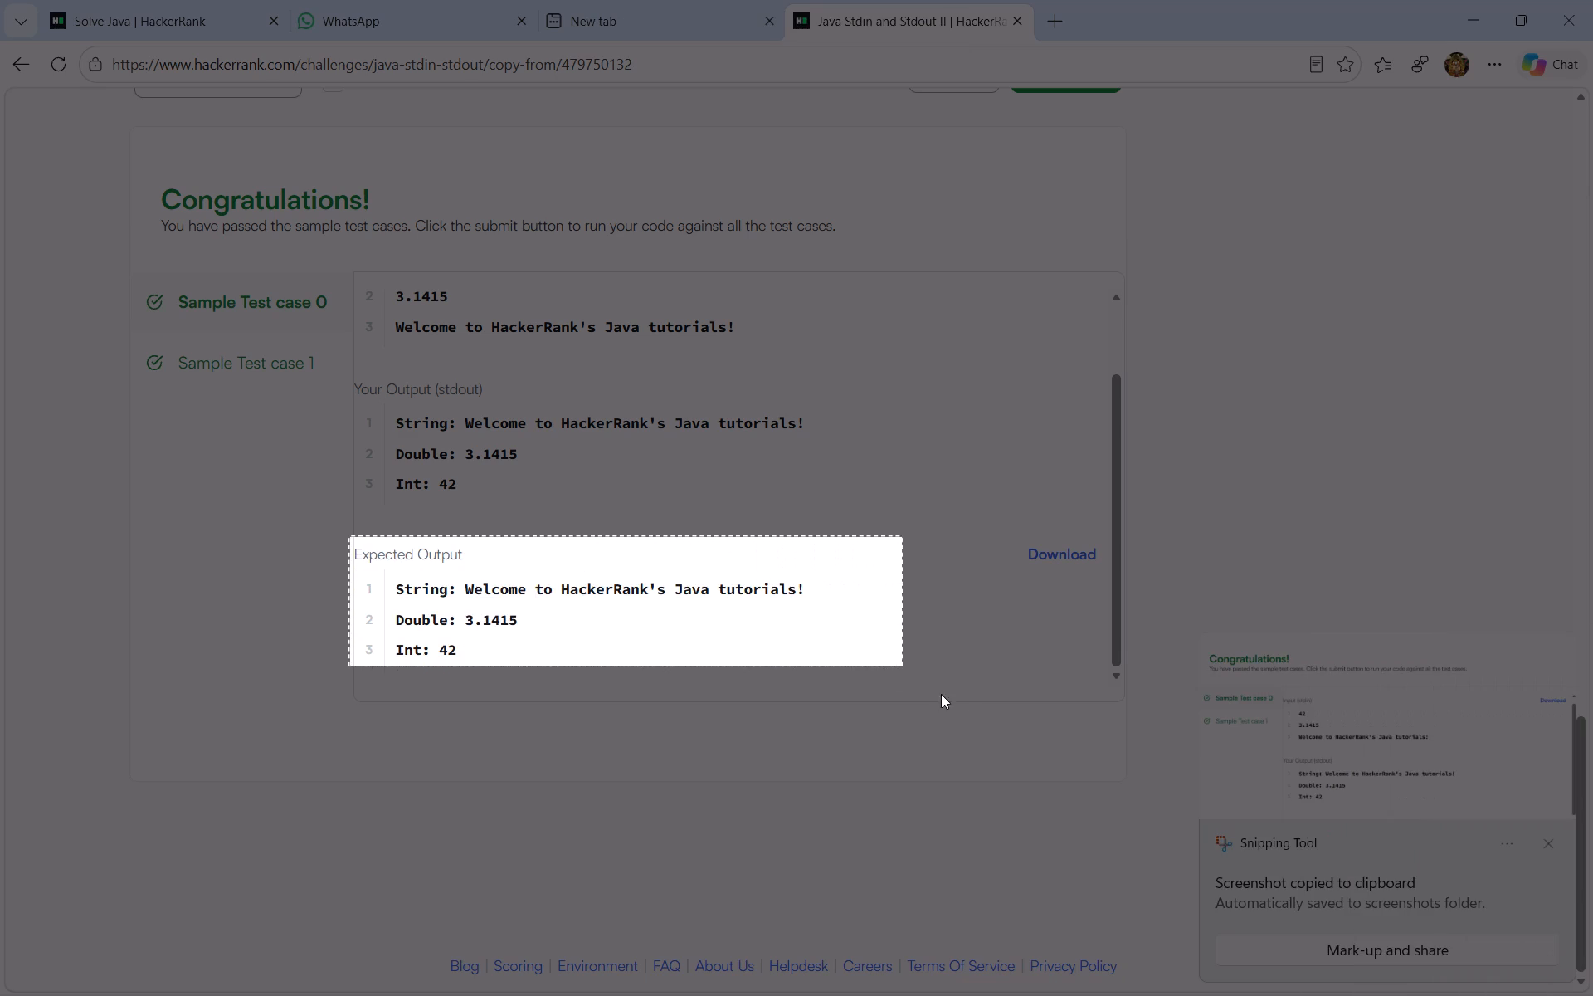
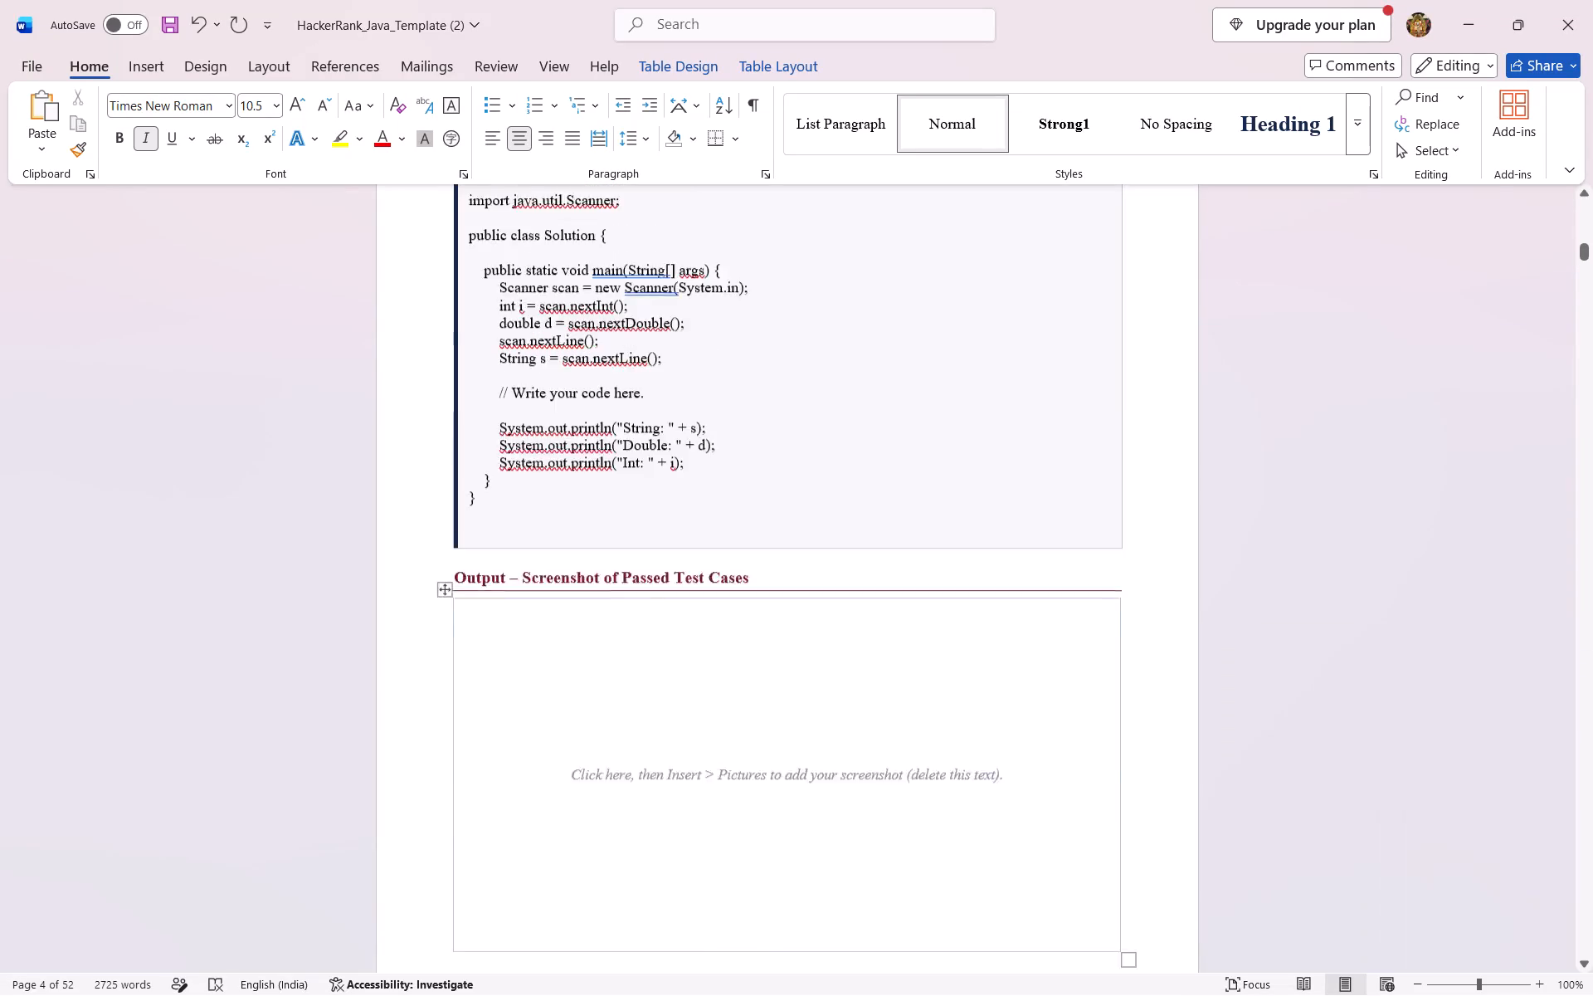
{"action": "scroll", "coordinate": [1012, 661], "scroll_direction": "down", "scroll_amount": 6}
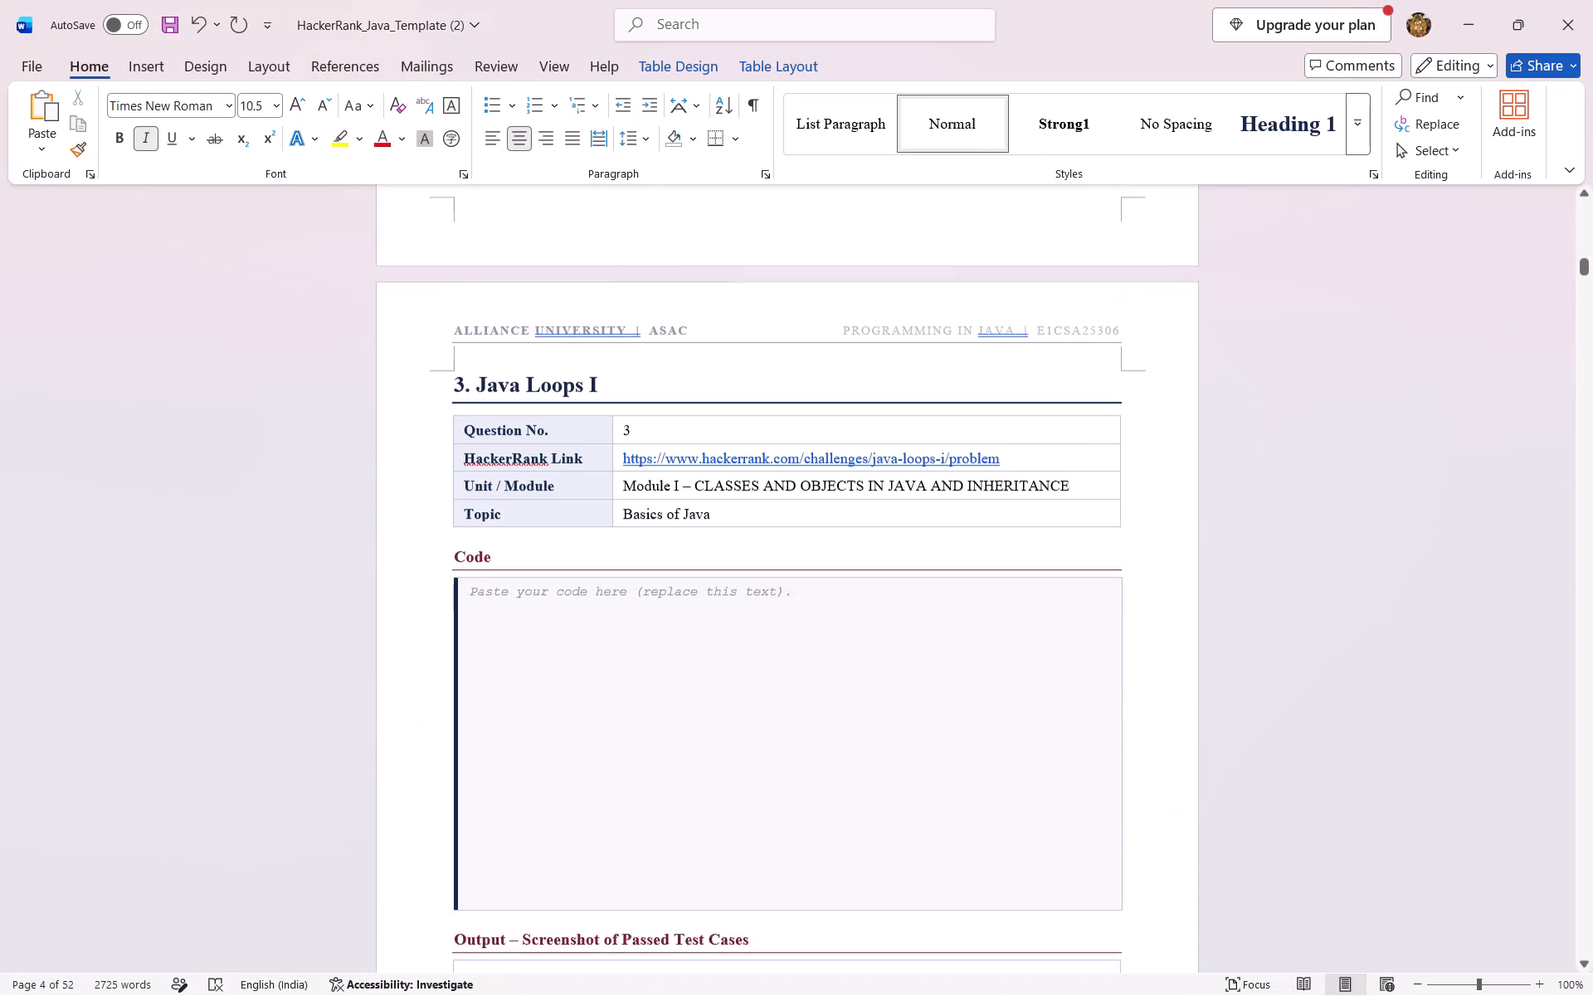
{"action": "scroll", "coordinate": [1012, 661], "scroll_direction": "up", "scroll_amount": 2}
{"action": "left_click_drag", "start_coordinate": [1015, 474], "coordinate": [584, 465]}
{"action": "key", "text": "BackSpace"}
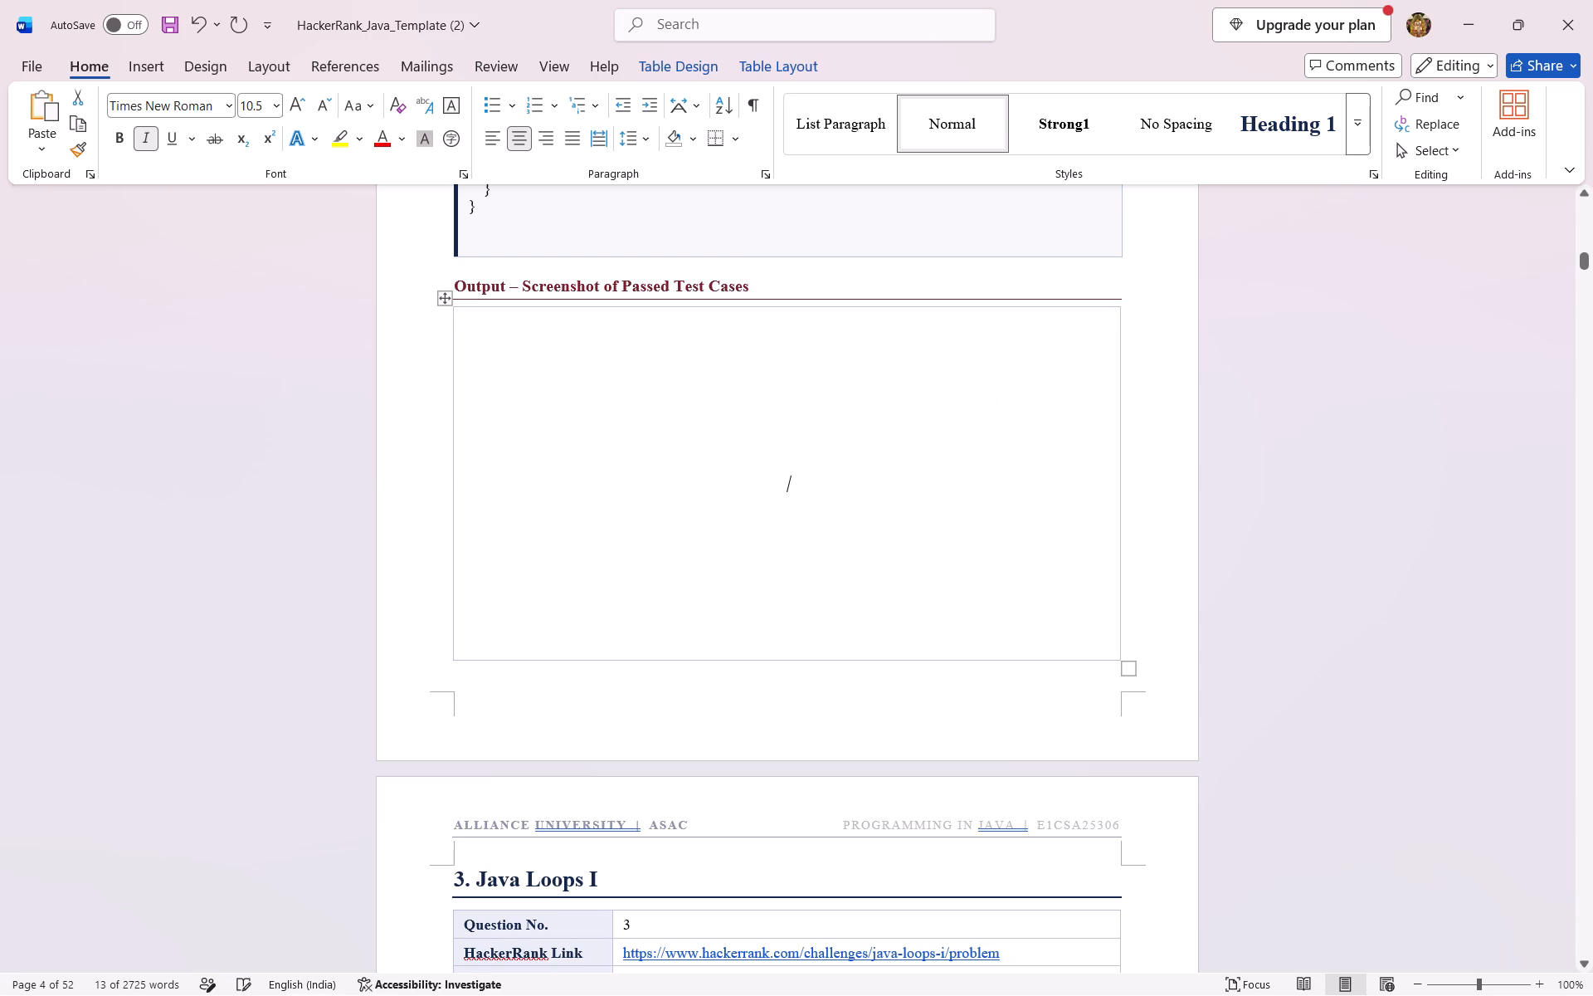
{"action": "left_click", "coordinate": [131, 61]}
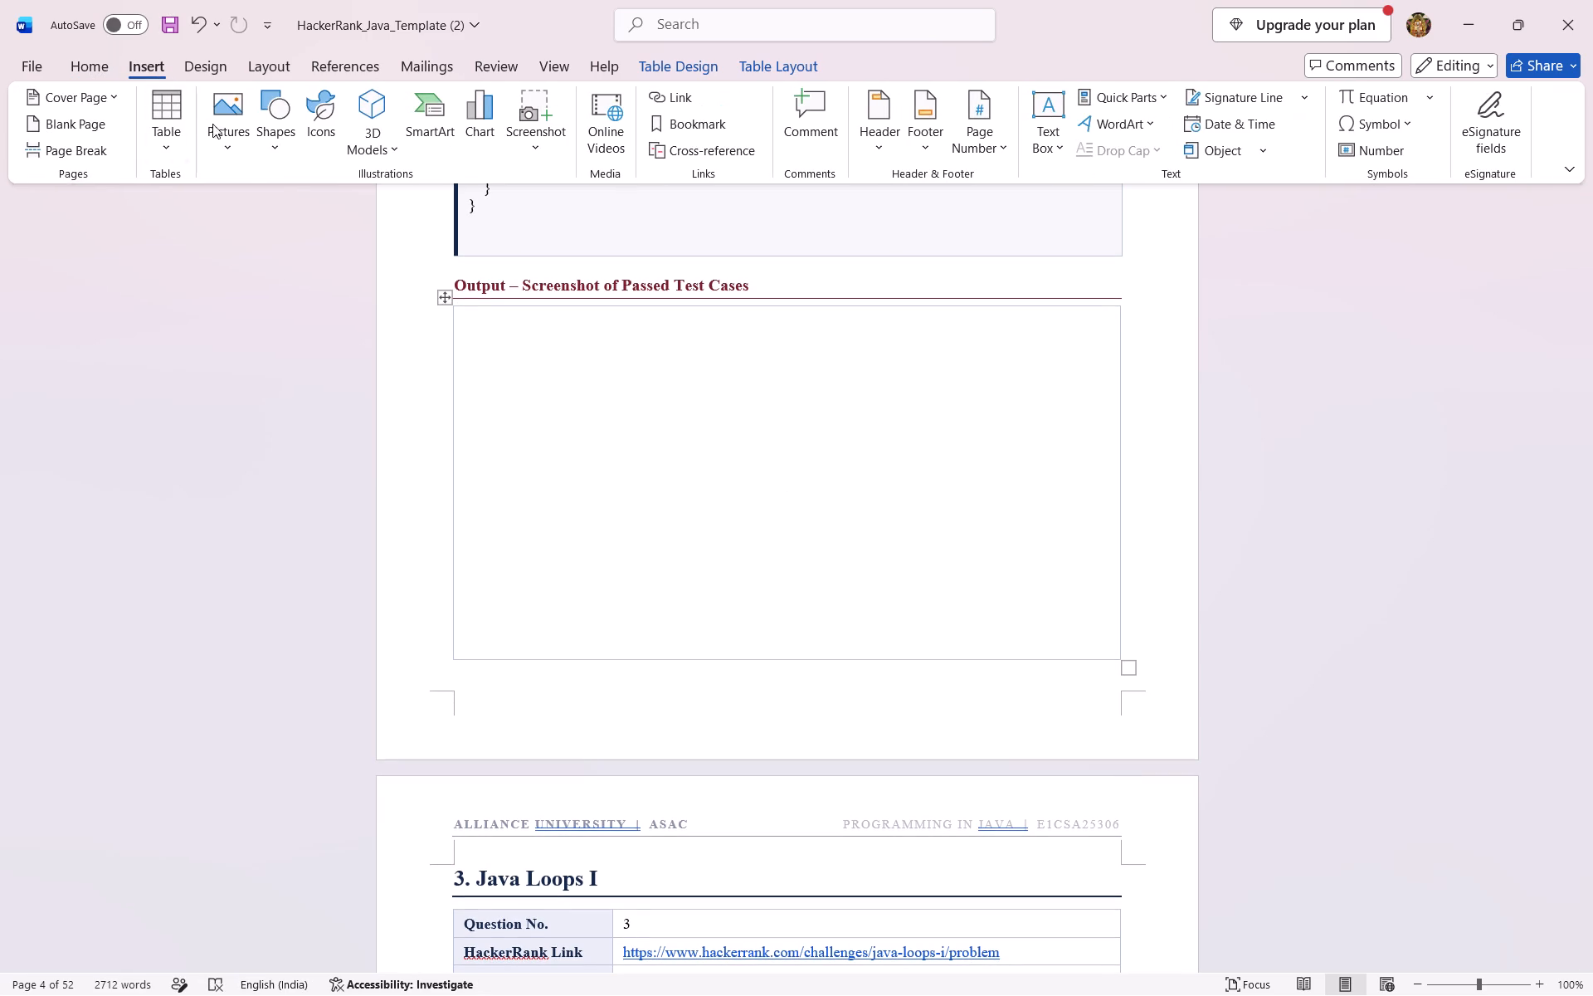
{"action": "left_click", "coordinate": [224, 126]}
{"action": "left_click", "coordinate": [228, 206]}
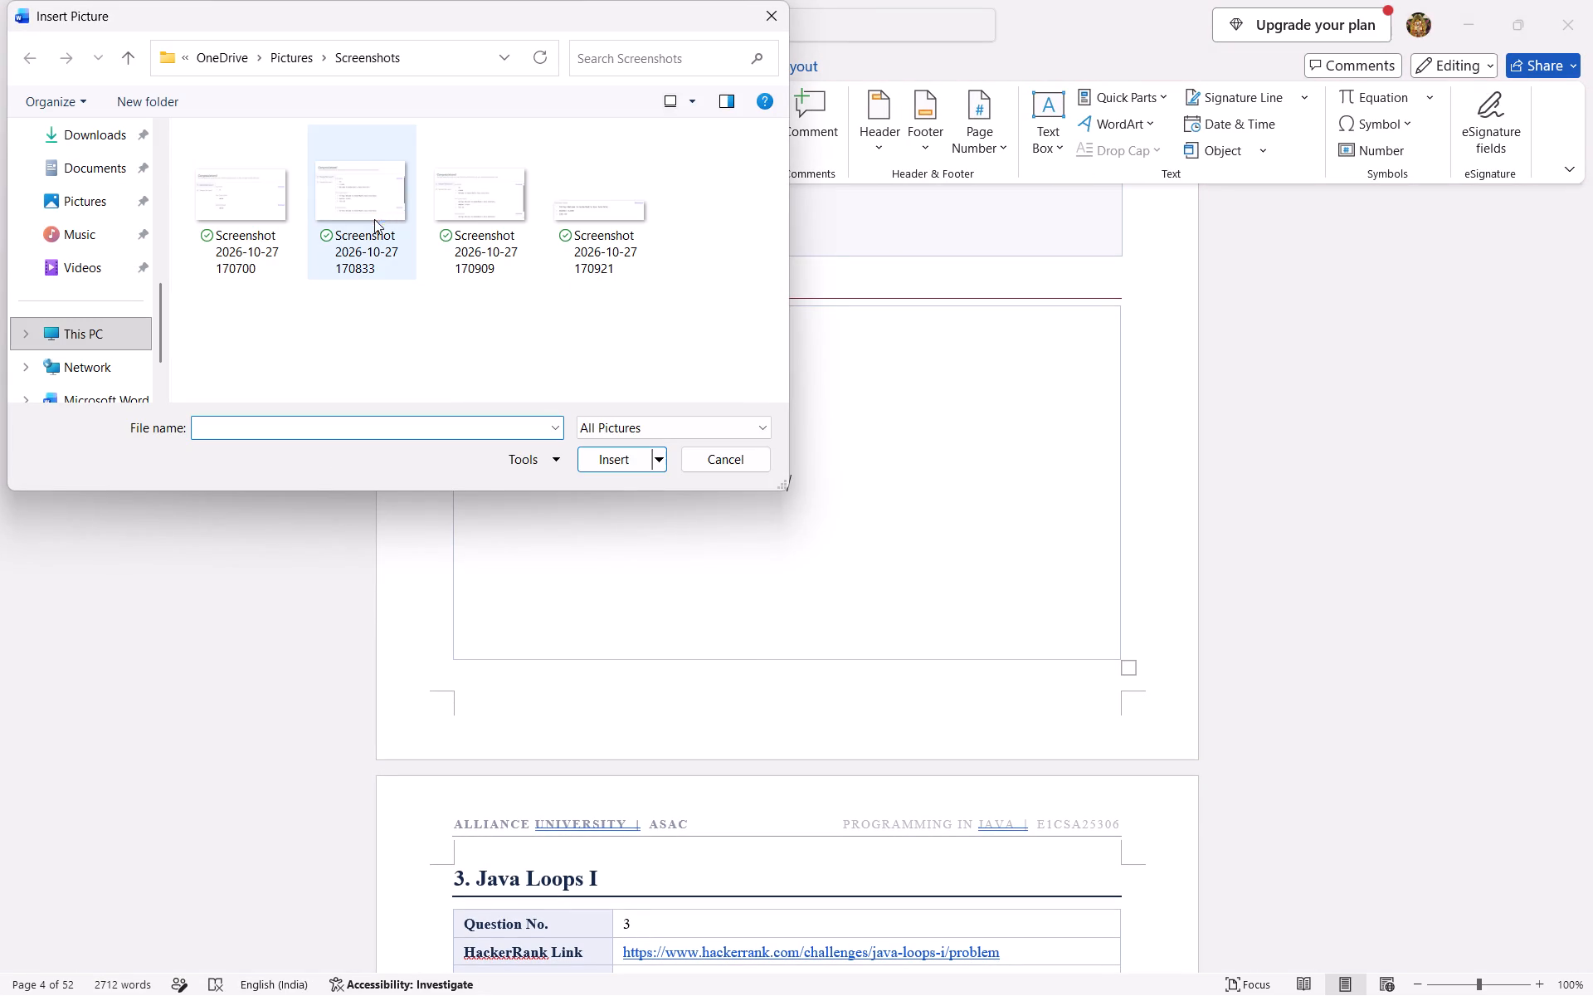
{"action": "left_click", "coordinate": [475, 225]}
{"action": "left_click", "coordinate": [613, 453]}
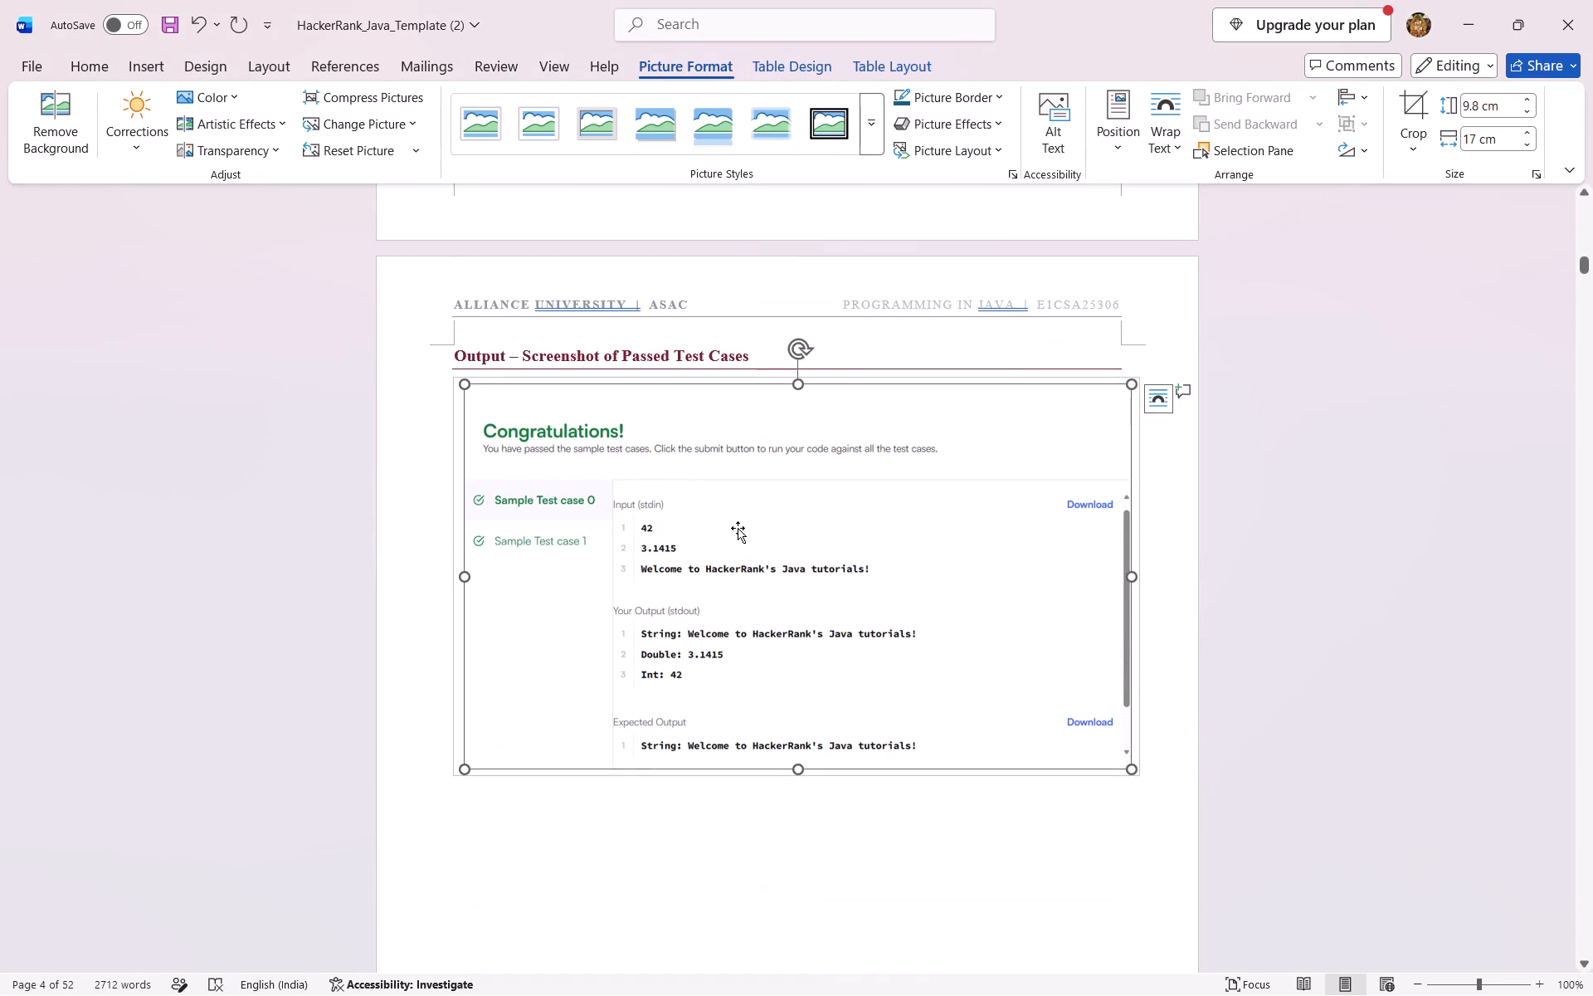
Extend question 2's output box downward to make room below the Congratulations screenshot, keeping its original width.
{"action": "scroll", "coordinate": [738, 528], "scroll_direction": "down", "scroll_amount": 1}
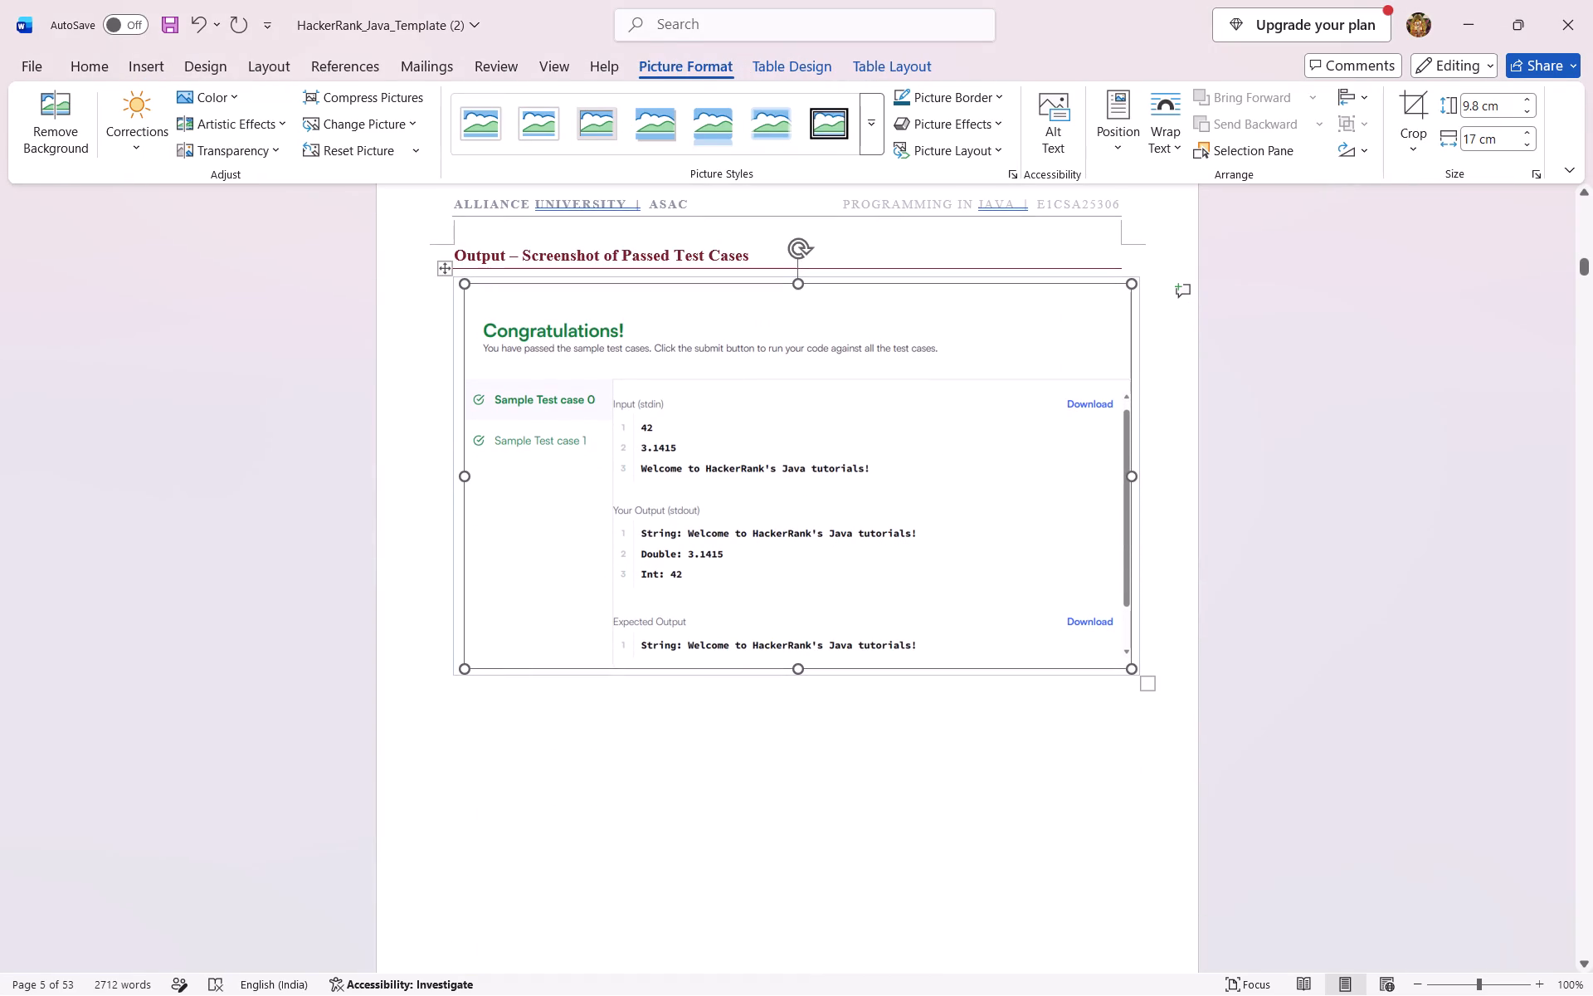
{"action": "left_click_drag", "start_coordinate": [453, 671], "coordinate": [446, 655]}
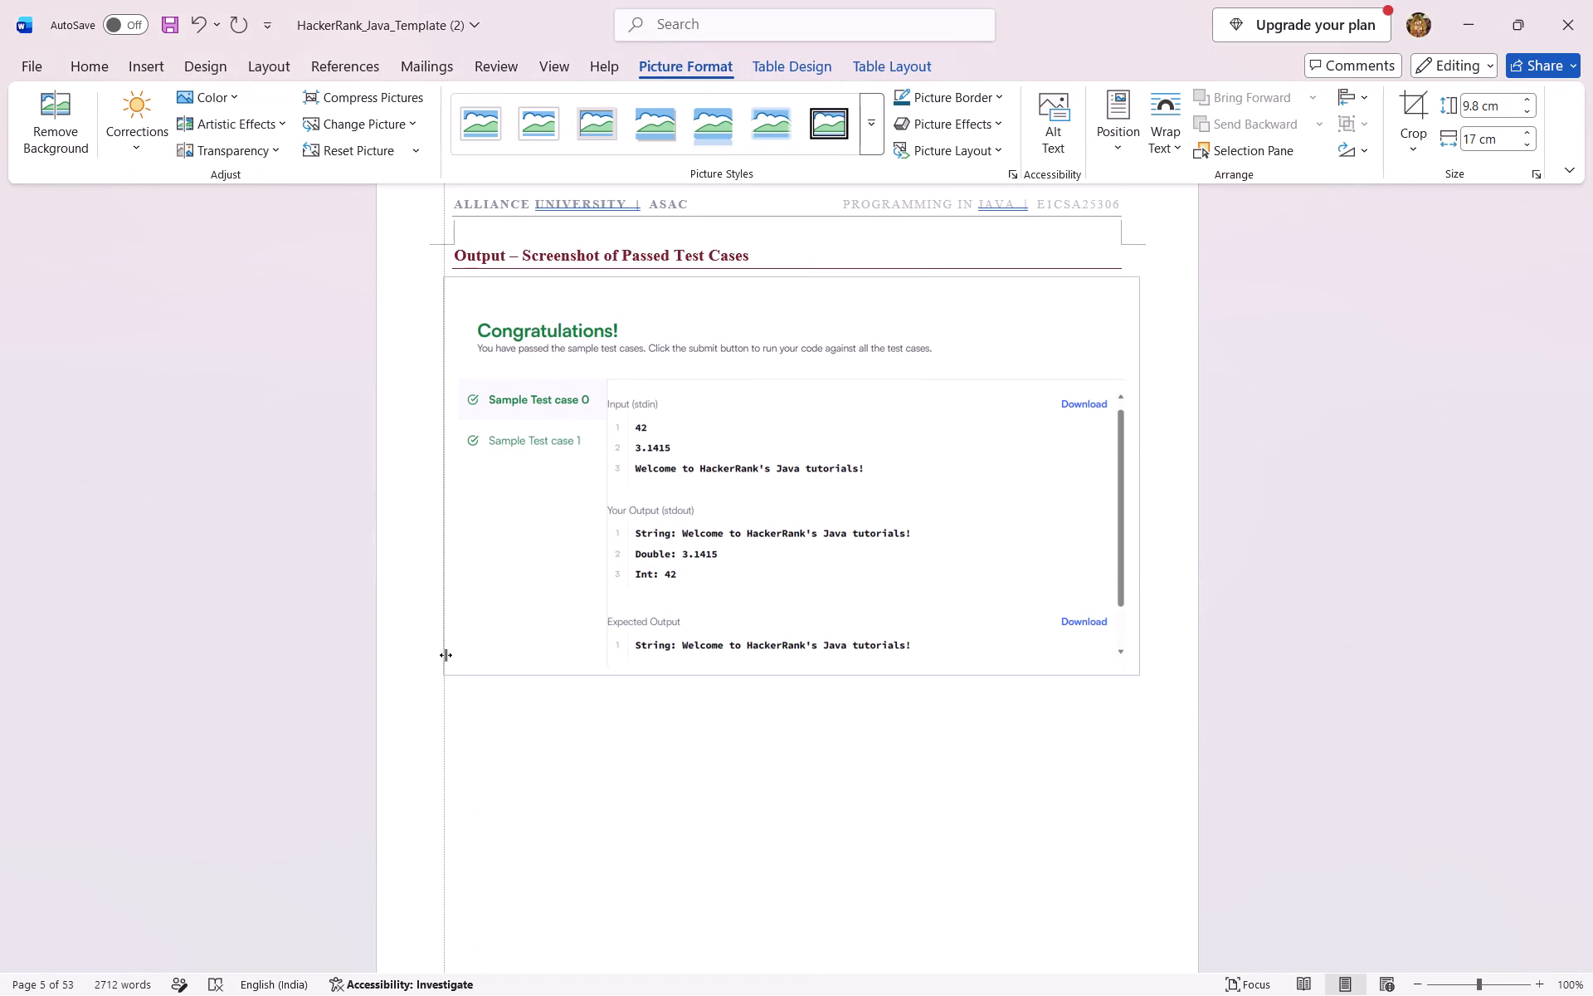
{"action": "left_click_drag", "start_coordinate": [446, 655], "coordinate": [454, 659]}
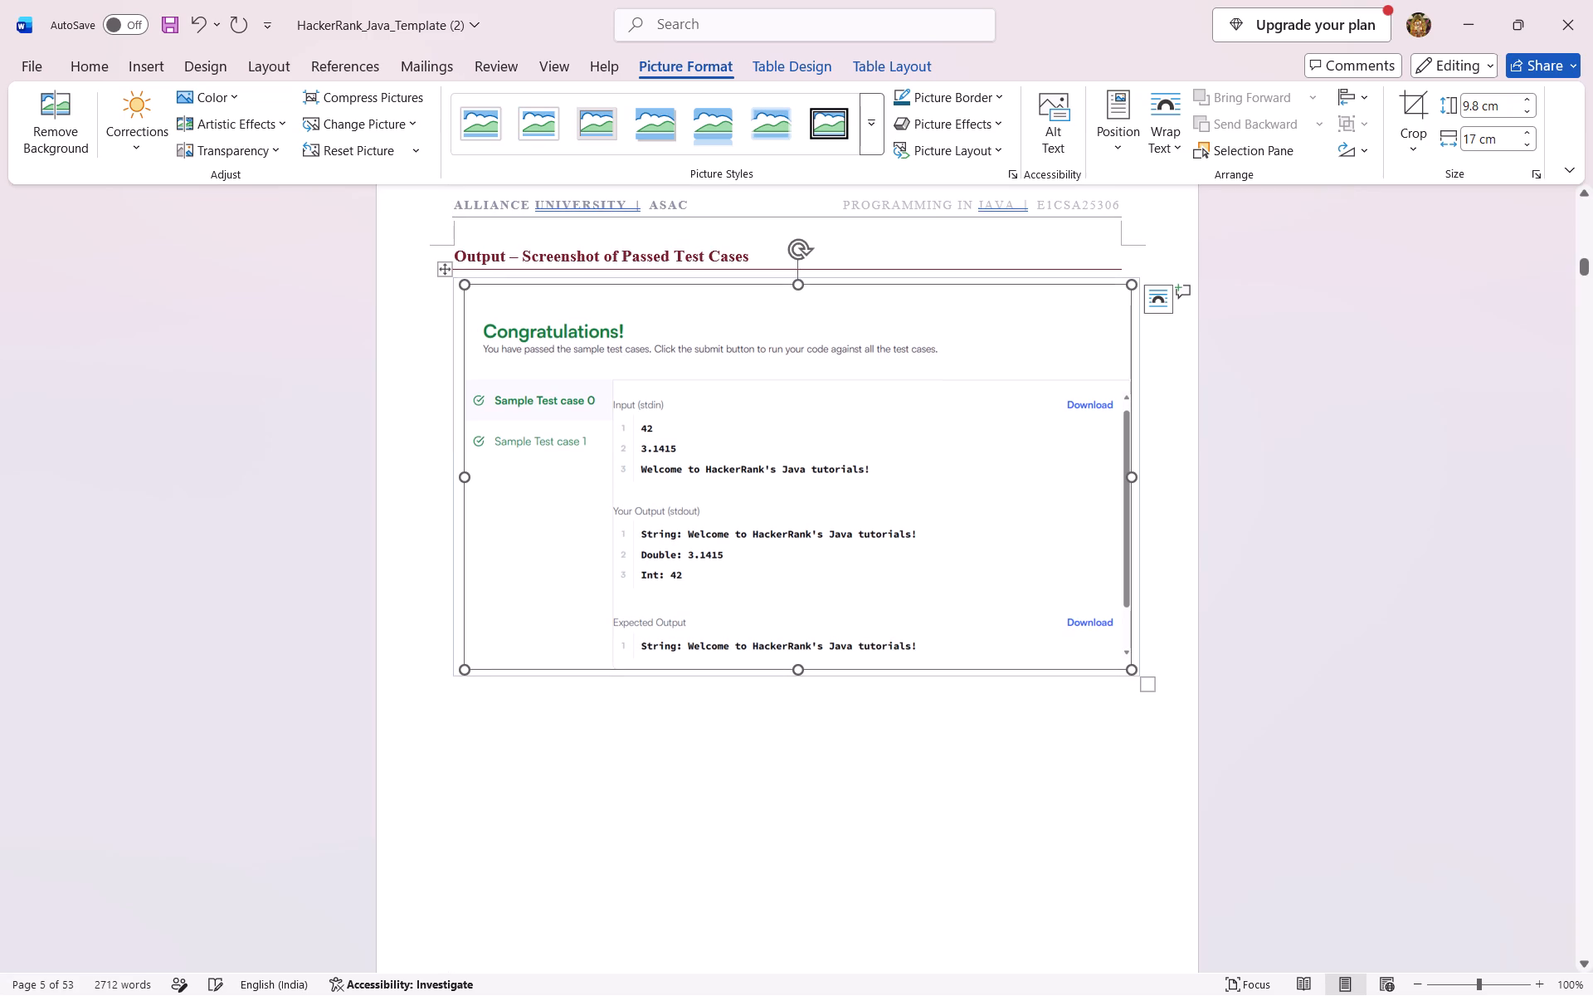
{"action": "left_click_drag", "start_coordinate": [766, 675], "coordinate": [777, 843]}
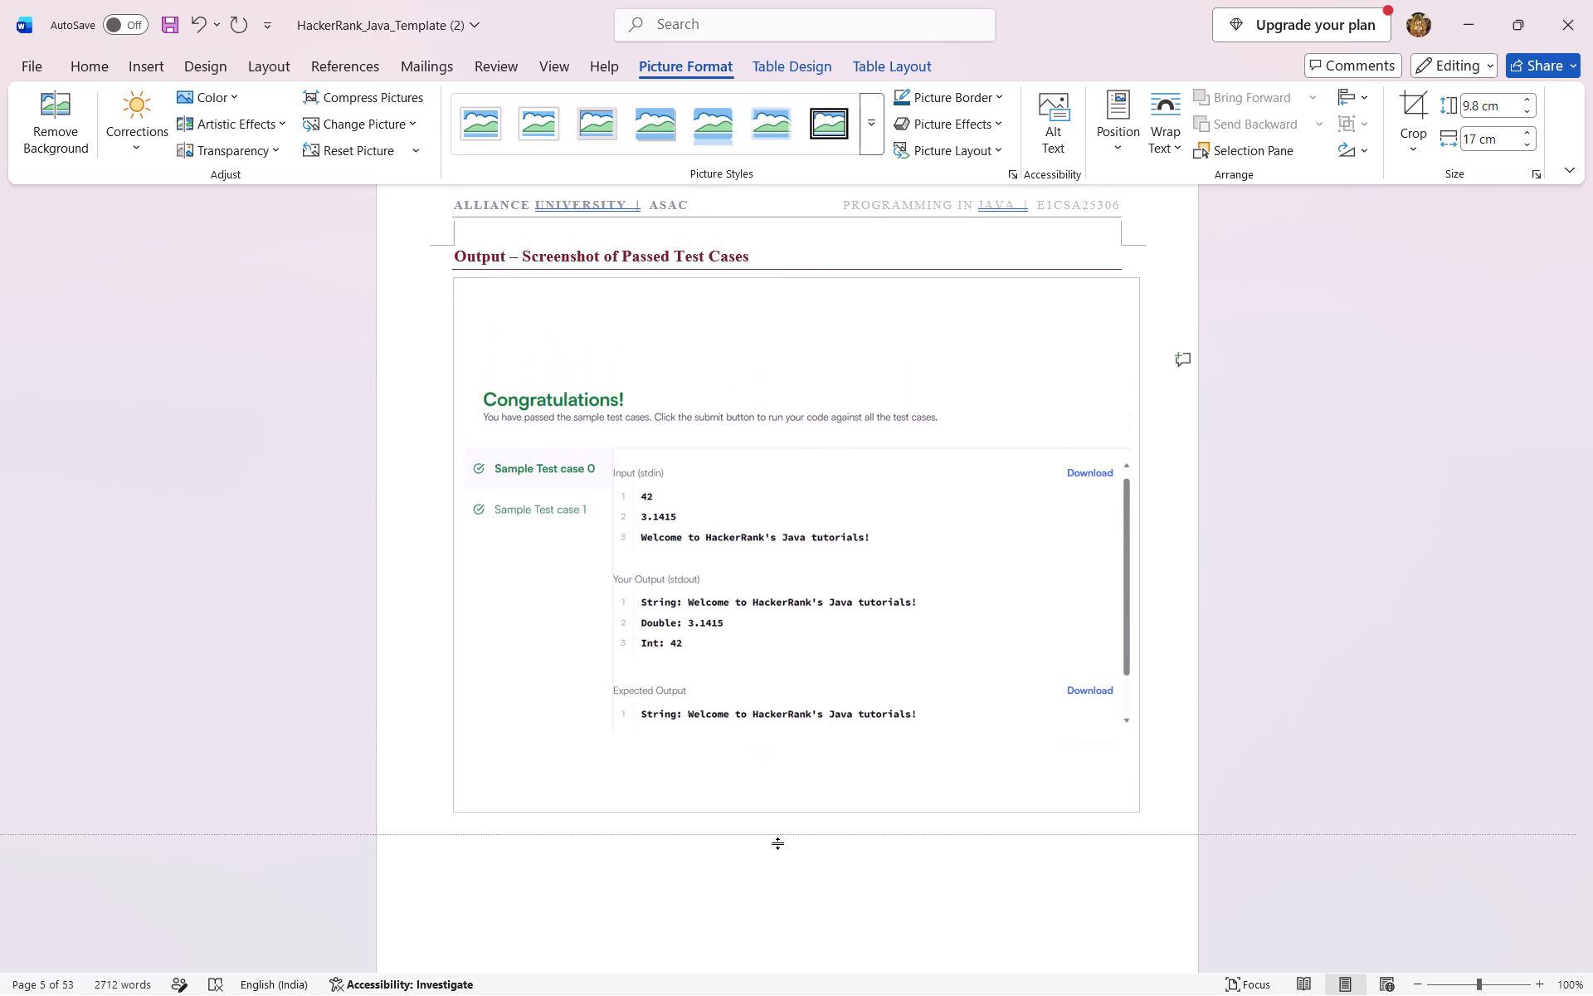
{"action": "left_click_drag", "start_coordinate": [777, 843], "coordinate": [778, 872]}
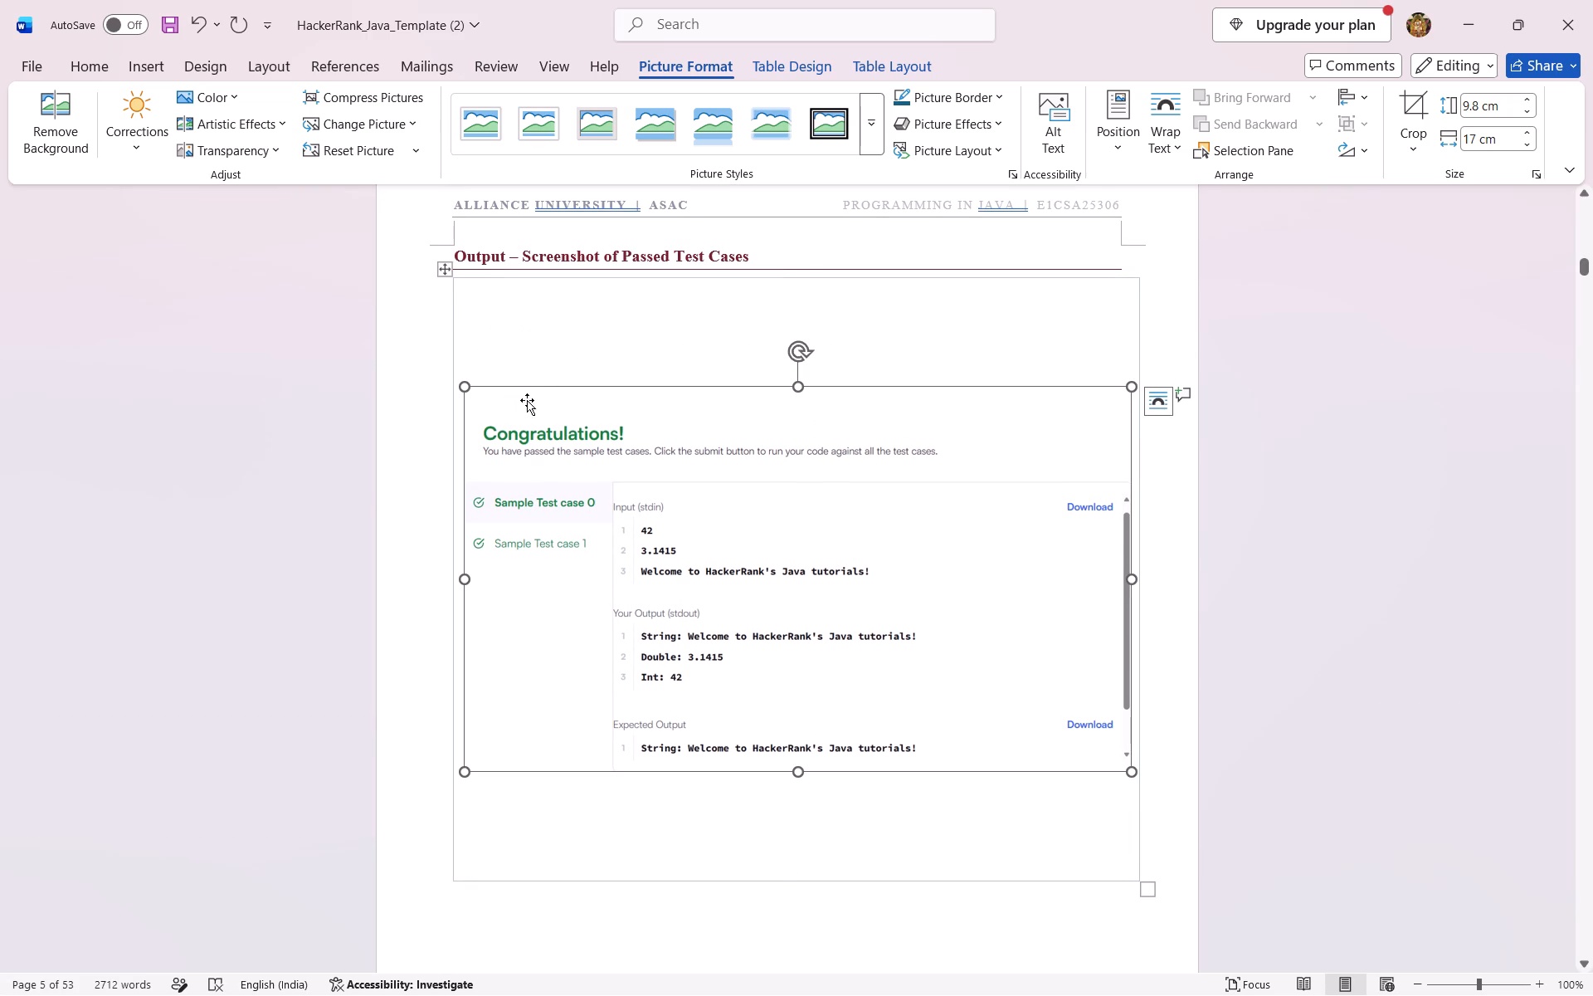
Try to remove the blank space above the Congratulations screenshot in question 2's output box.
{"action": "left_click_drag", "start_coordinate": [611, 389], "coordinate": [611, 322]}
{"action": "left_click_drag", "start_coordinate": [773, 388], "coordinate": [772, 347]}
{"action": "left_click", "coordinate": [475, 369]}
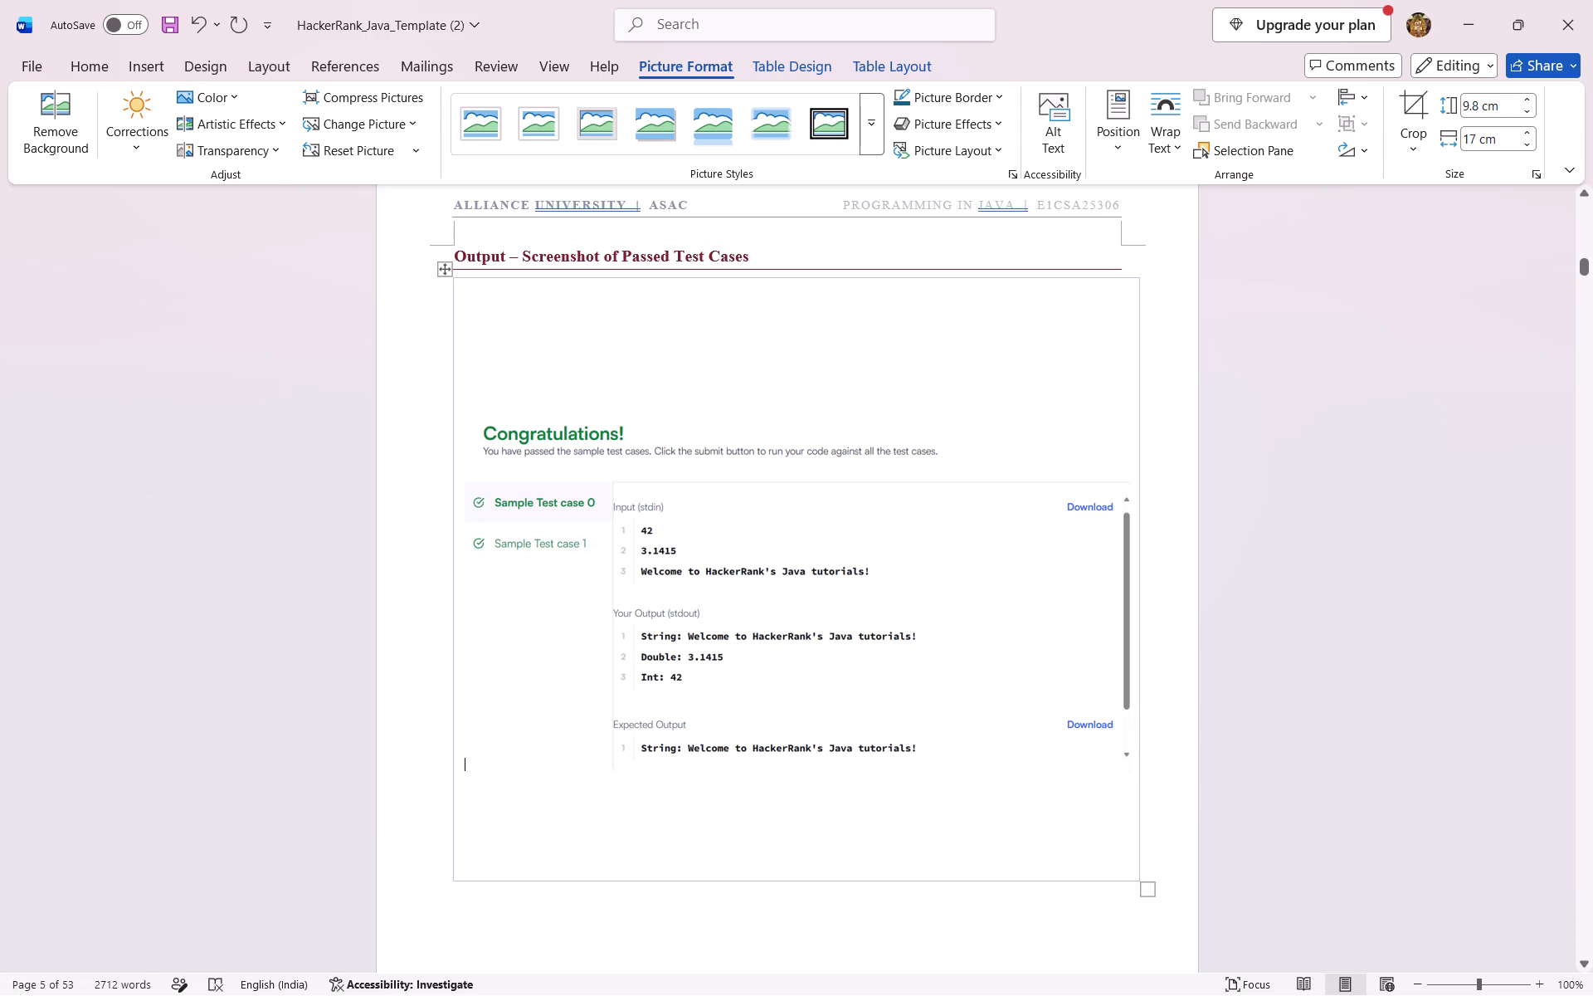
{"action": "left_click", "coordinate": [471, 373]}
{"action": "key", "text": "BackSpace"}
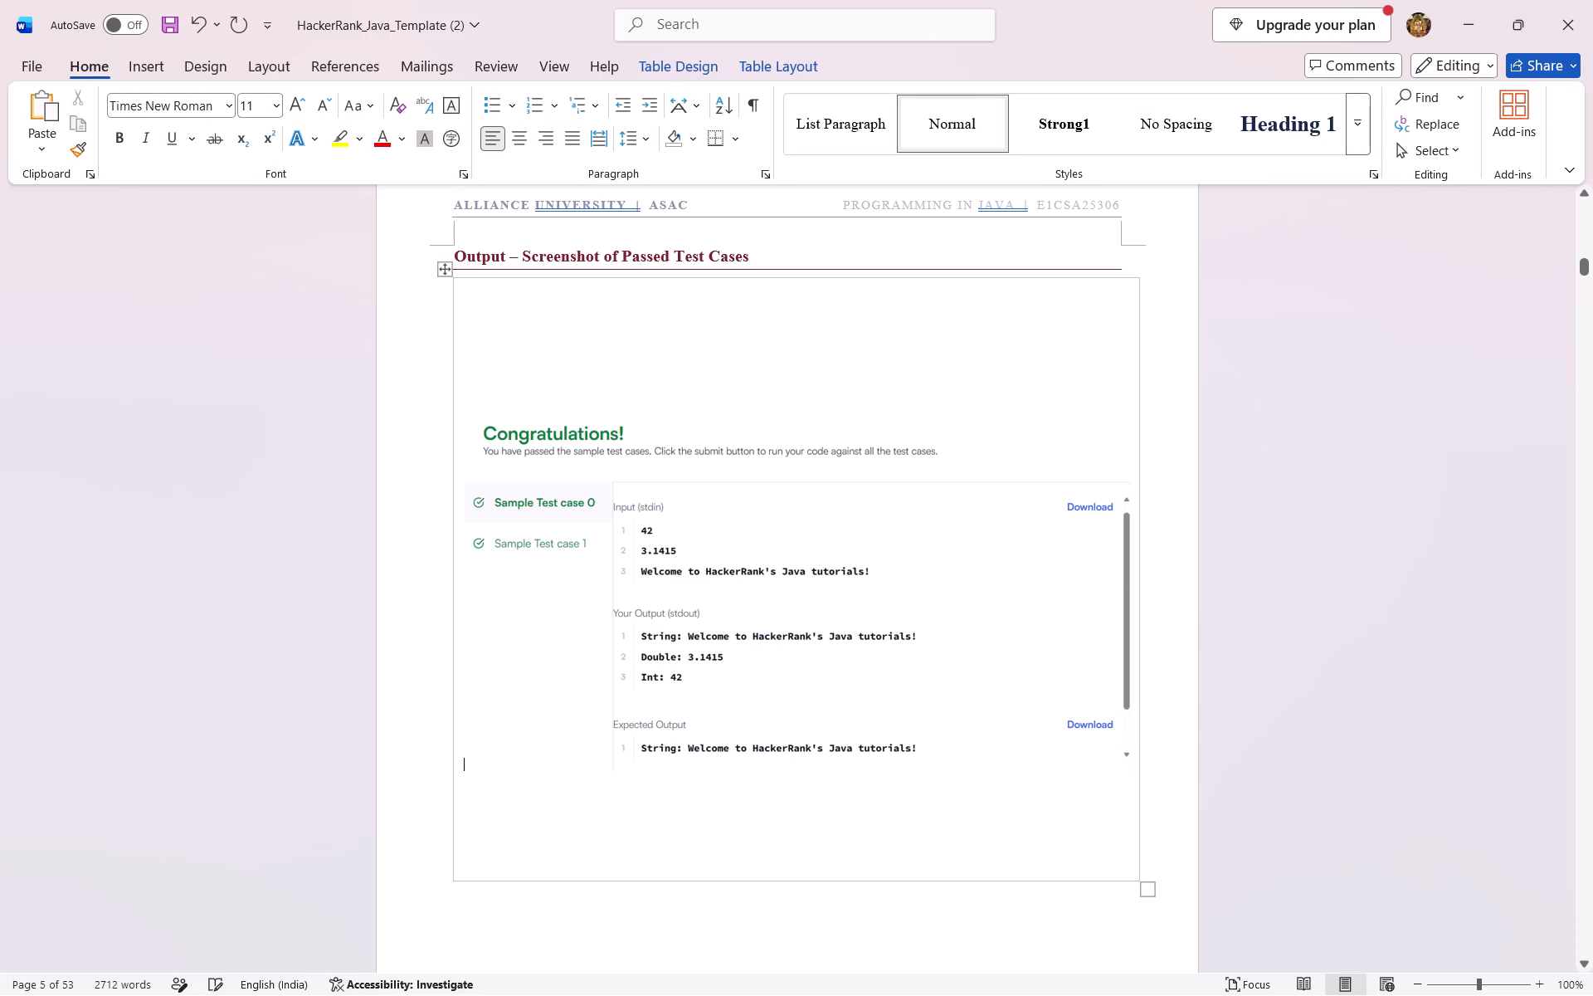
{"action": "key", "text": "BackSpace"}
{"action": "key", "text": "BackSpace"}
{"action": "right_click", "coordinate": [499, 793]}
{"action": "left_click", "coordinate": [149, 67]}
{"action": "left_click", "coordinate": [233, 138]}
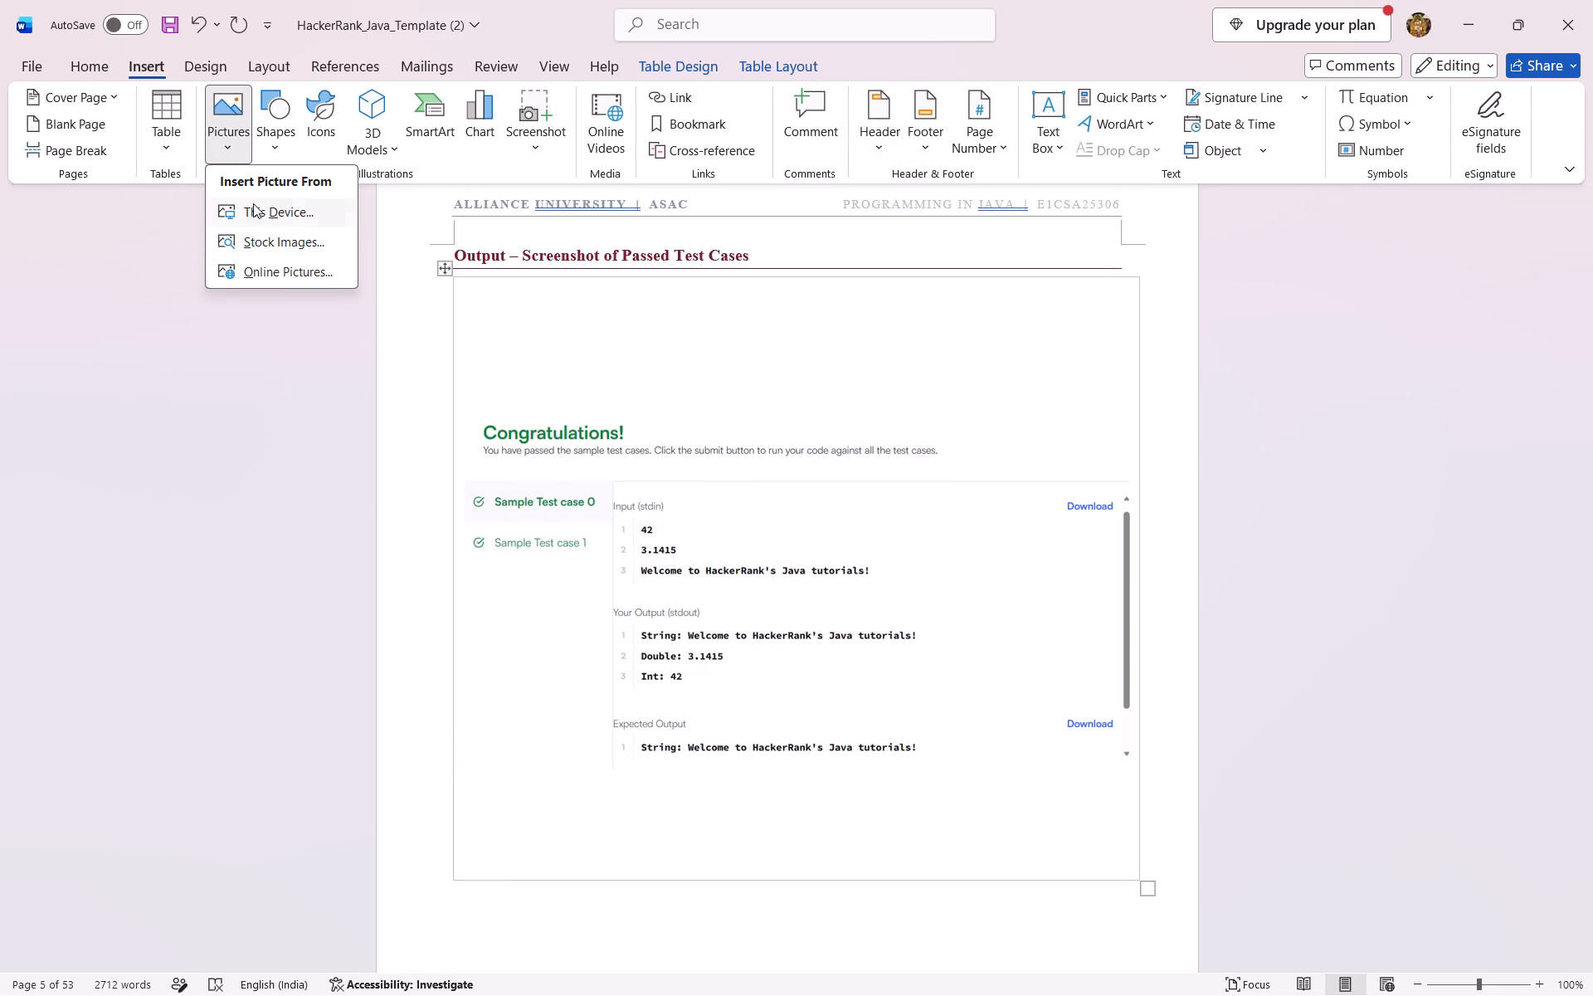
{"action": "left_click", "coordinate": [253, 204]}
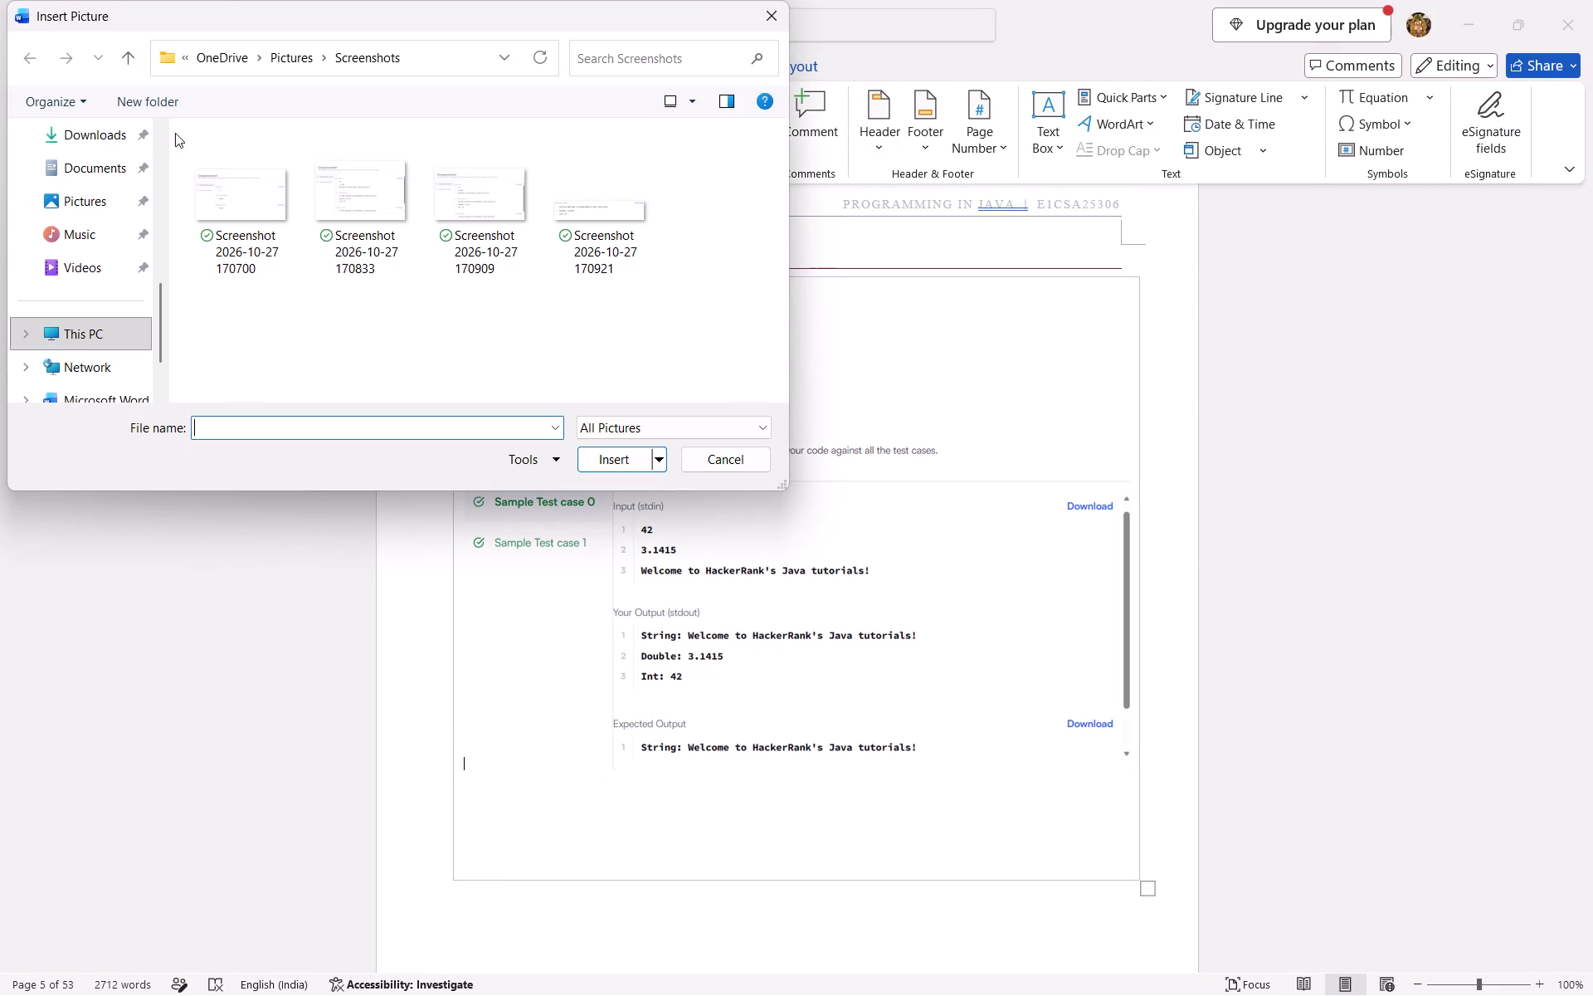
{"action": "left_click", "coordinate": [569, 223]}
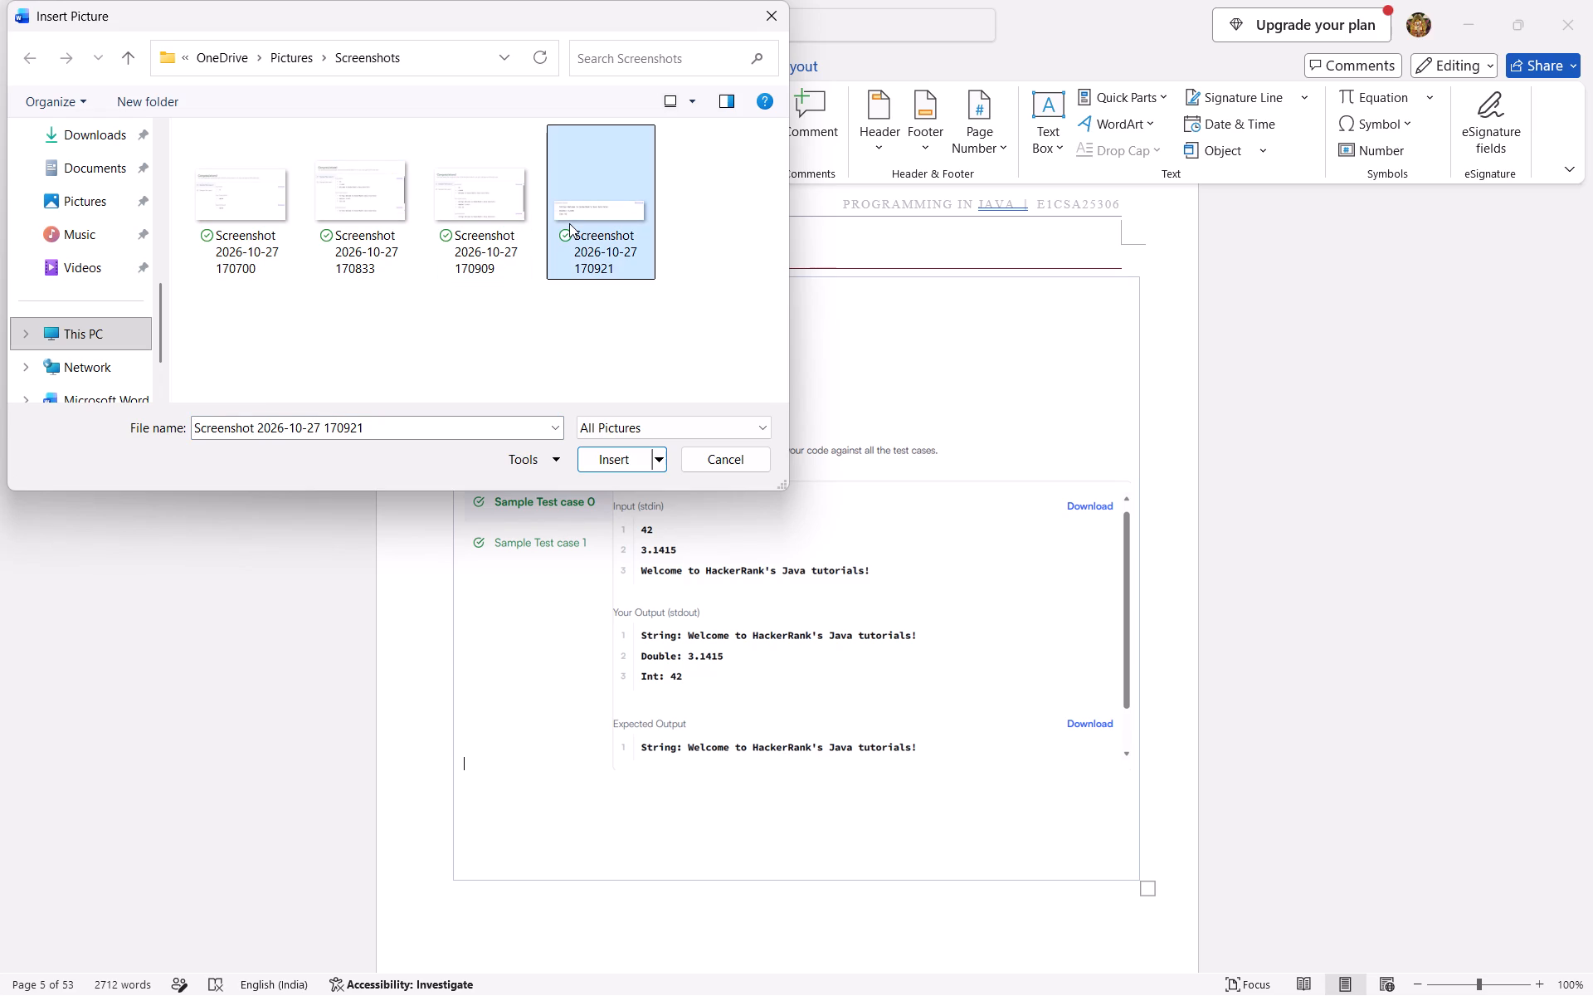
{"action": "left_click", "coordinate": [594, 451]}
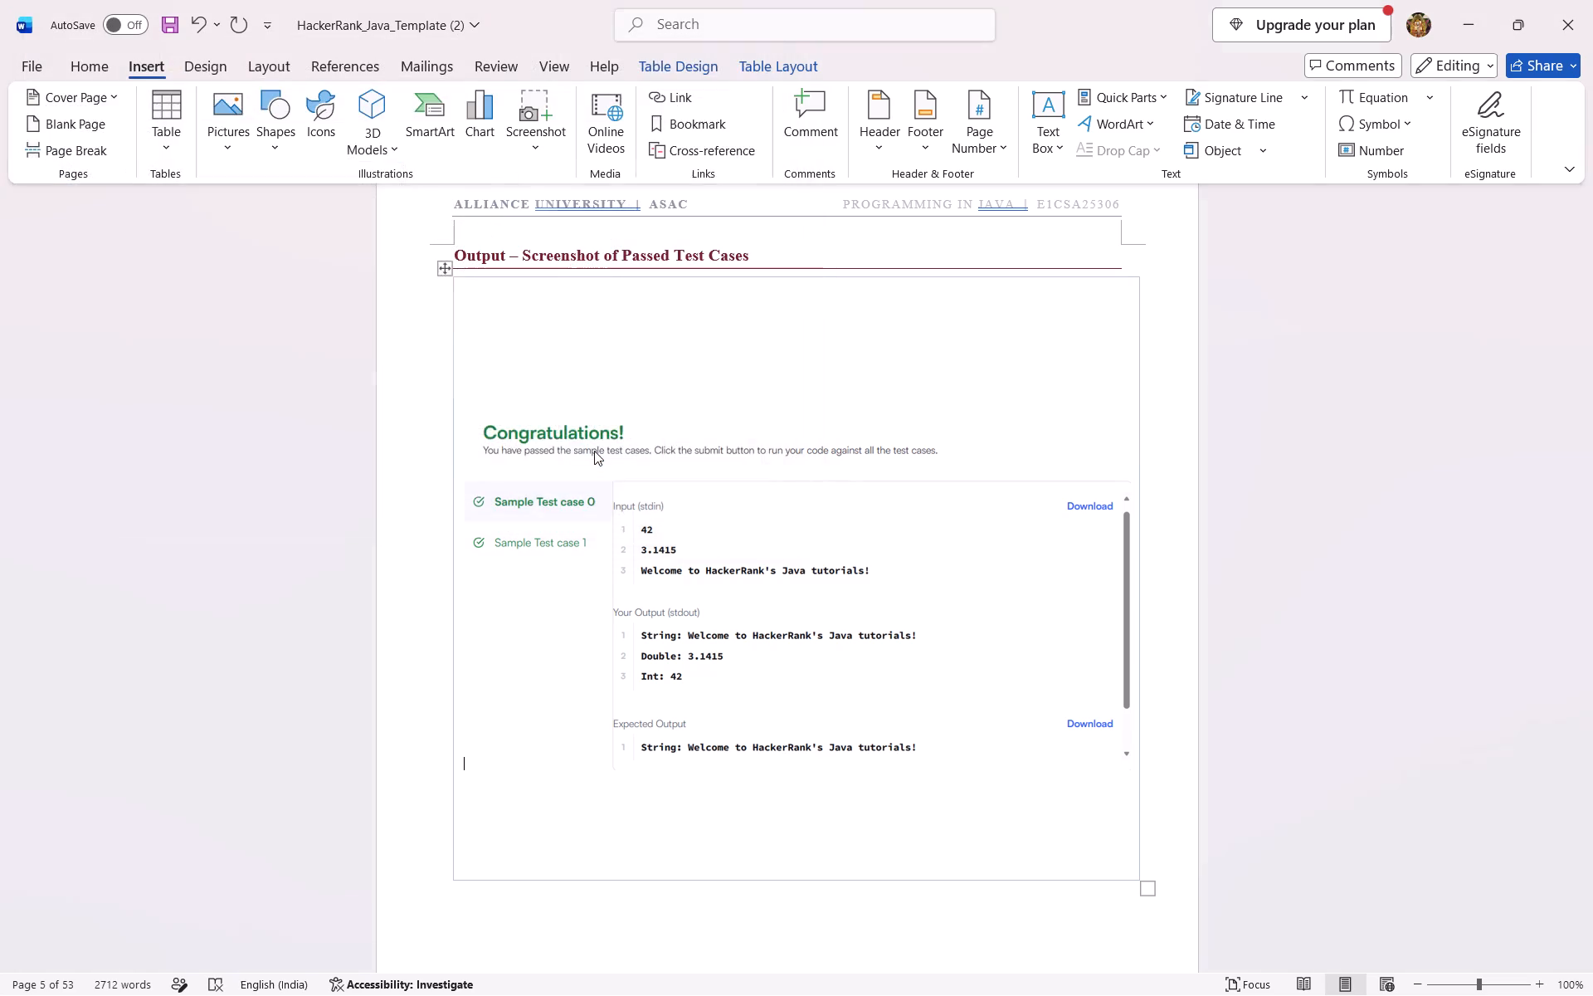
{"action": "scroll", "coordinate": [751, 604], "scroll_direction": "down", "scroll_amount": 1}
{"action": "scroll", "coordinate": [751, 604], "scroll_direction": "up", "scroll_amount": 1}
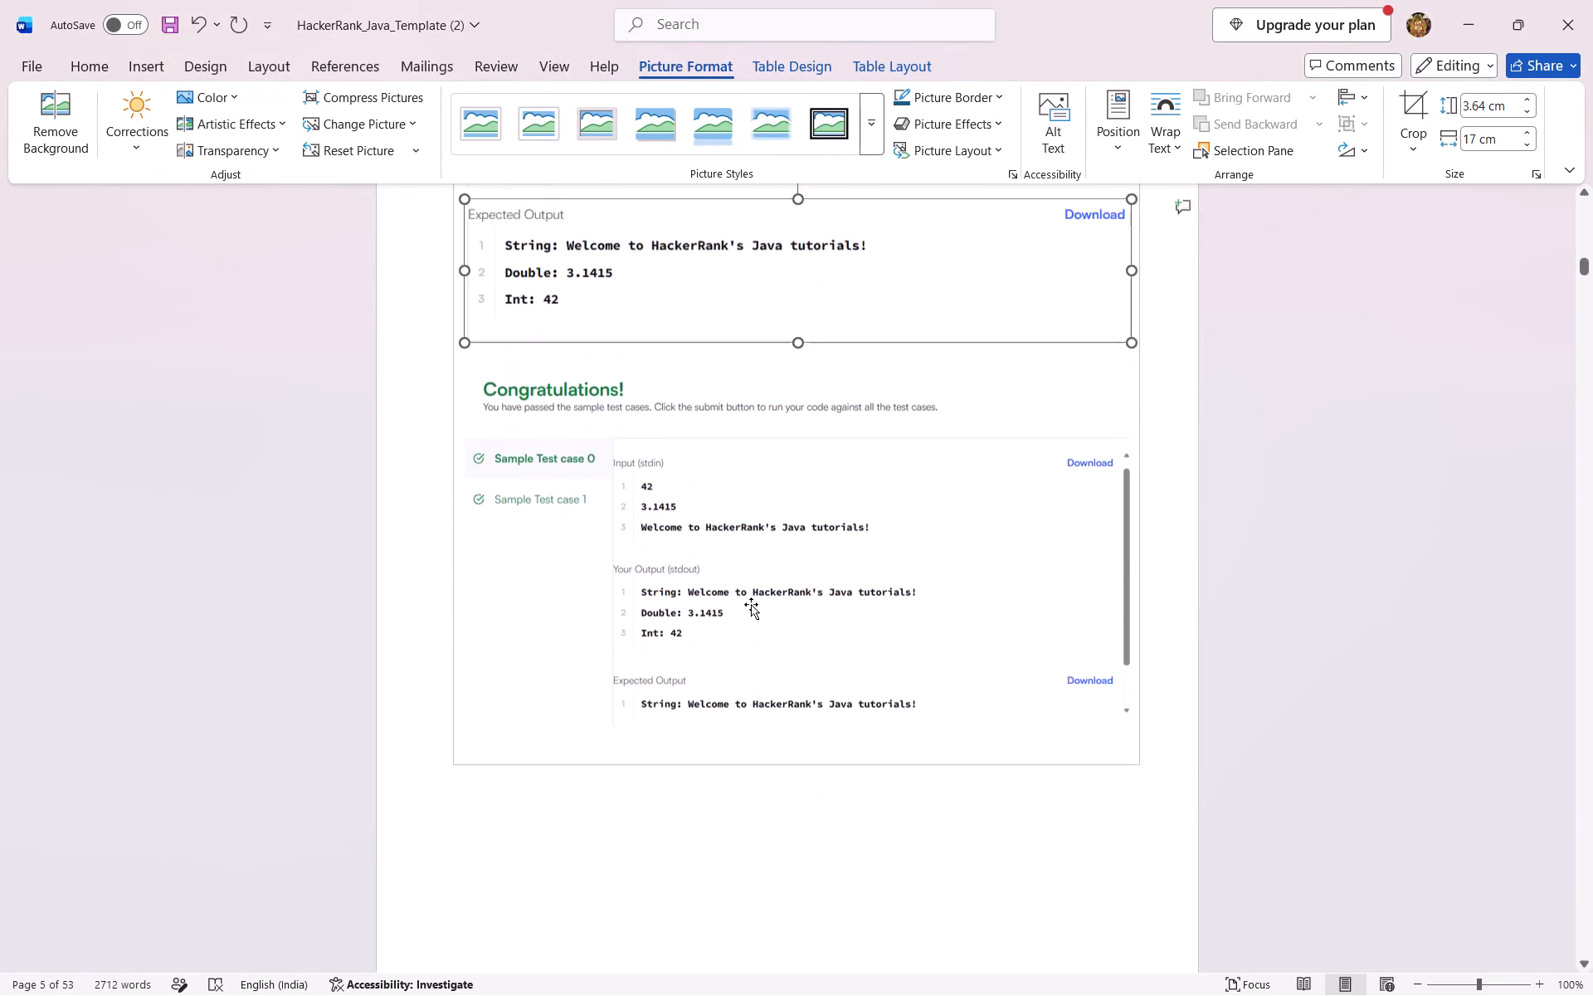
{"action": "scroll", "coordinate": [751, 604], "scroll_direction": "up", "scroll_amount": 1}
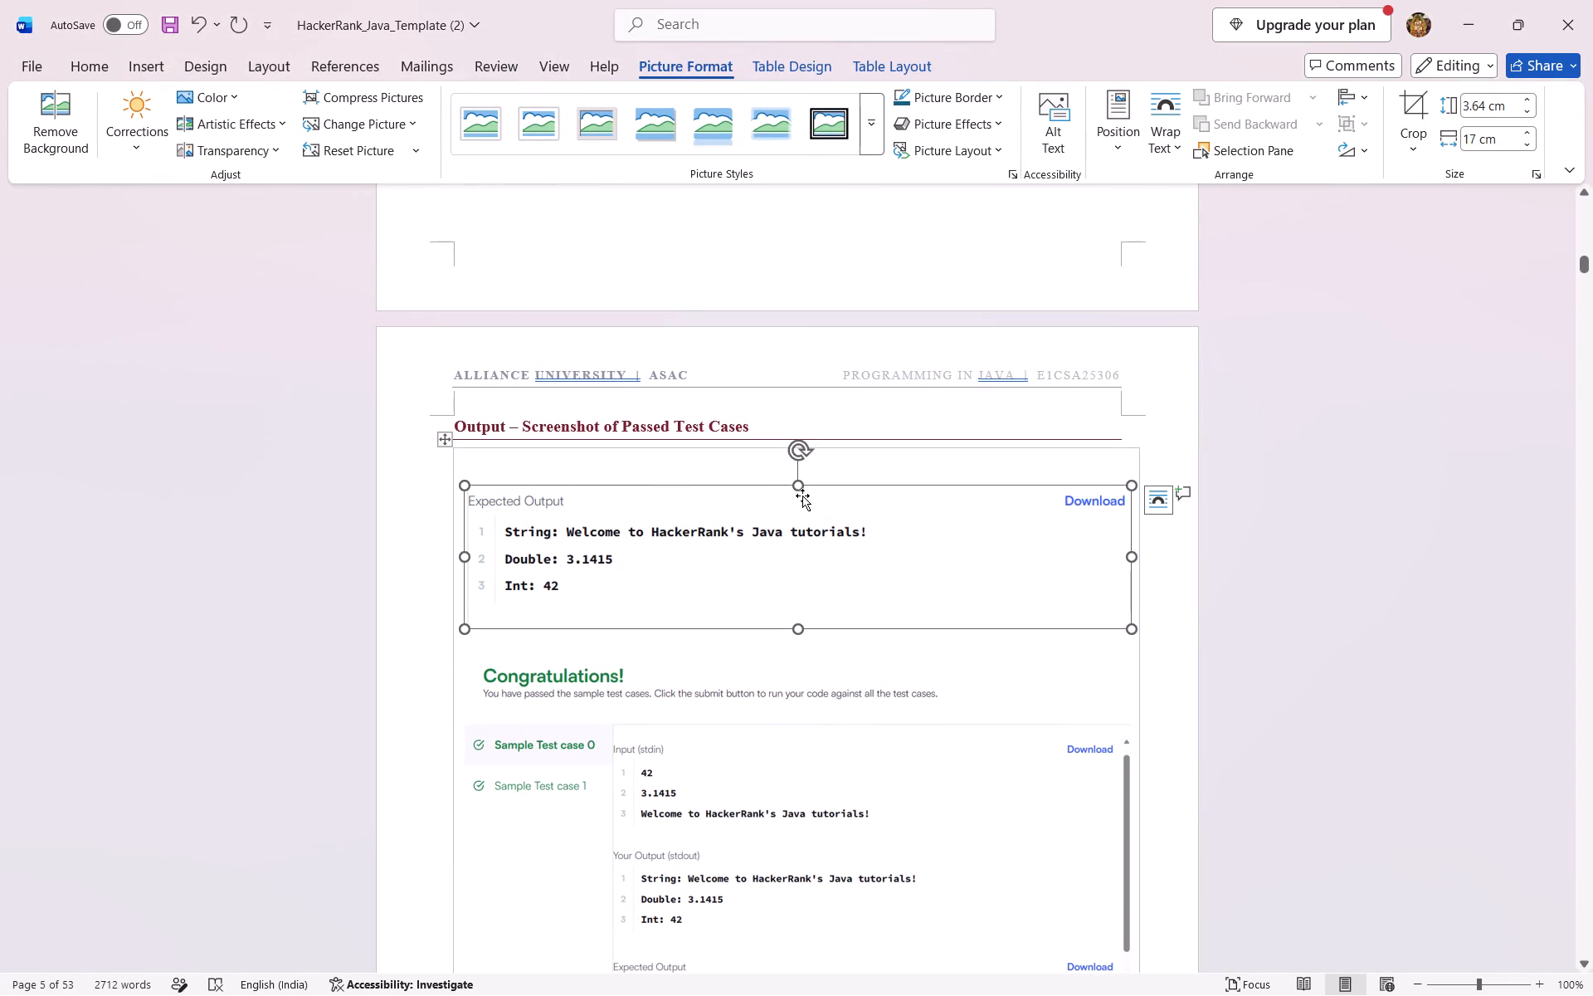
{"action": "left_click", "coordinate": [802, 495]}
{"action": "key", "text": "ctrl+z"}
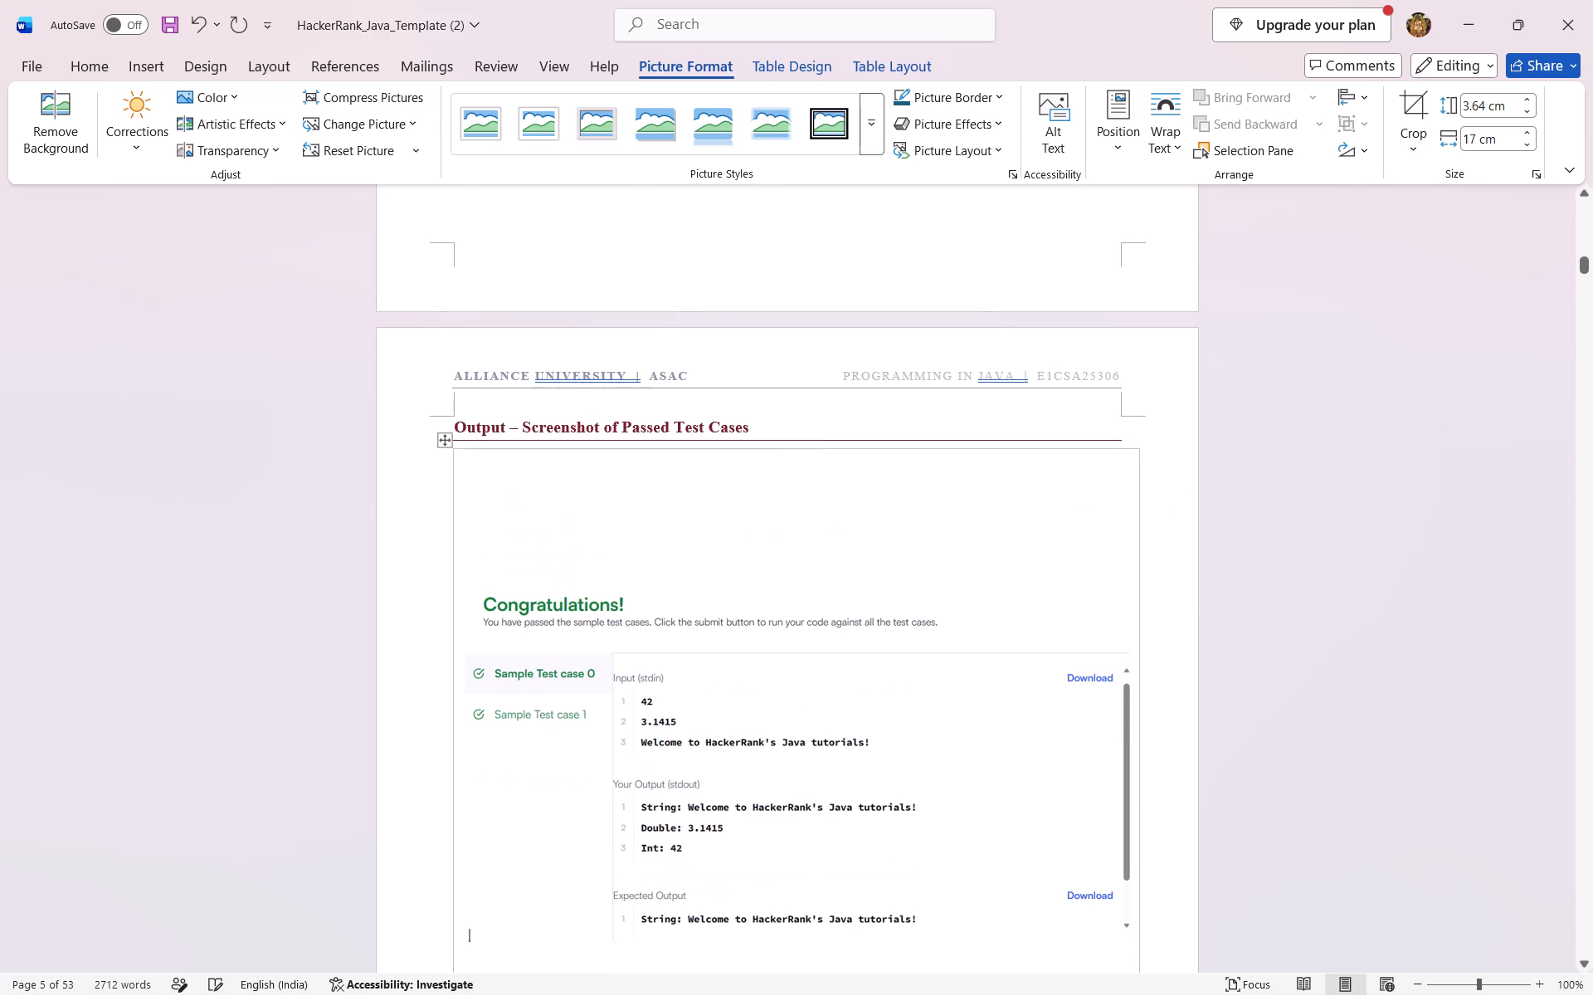
{"action": "scroll", "coordinate": [1060, 853], "scroll_direction": "down", "scroll_amount": 1}
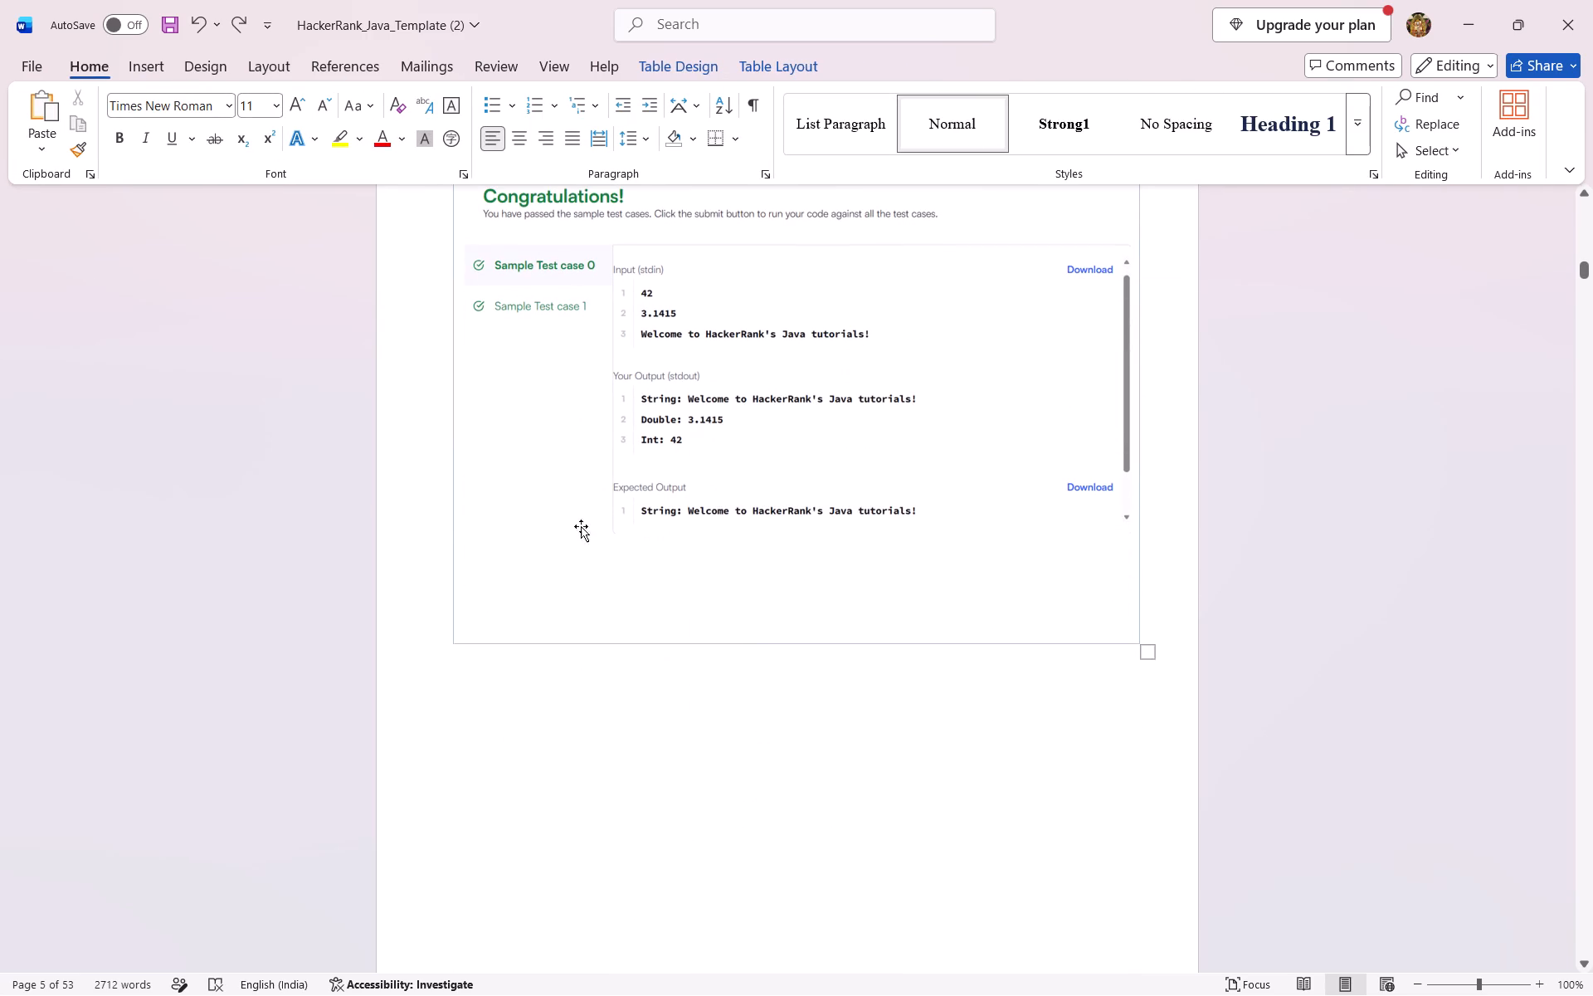
{"action": "left_click", "coordinate": [1132, 523]}
{"action": "key", "text": "Return"}
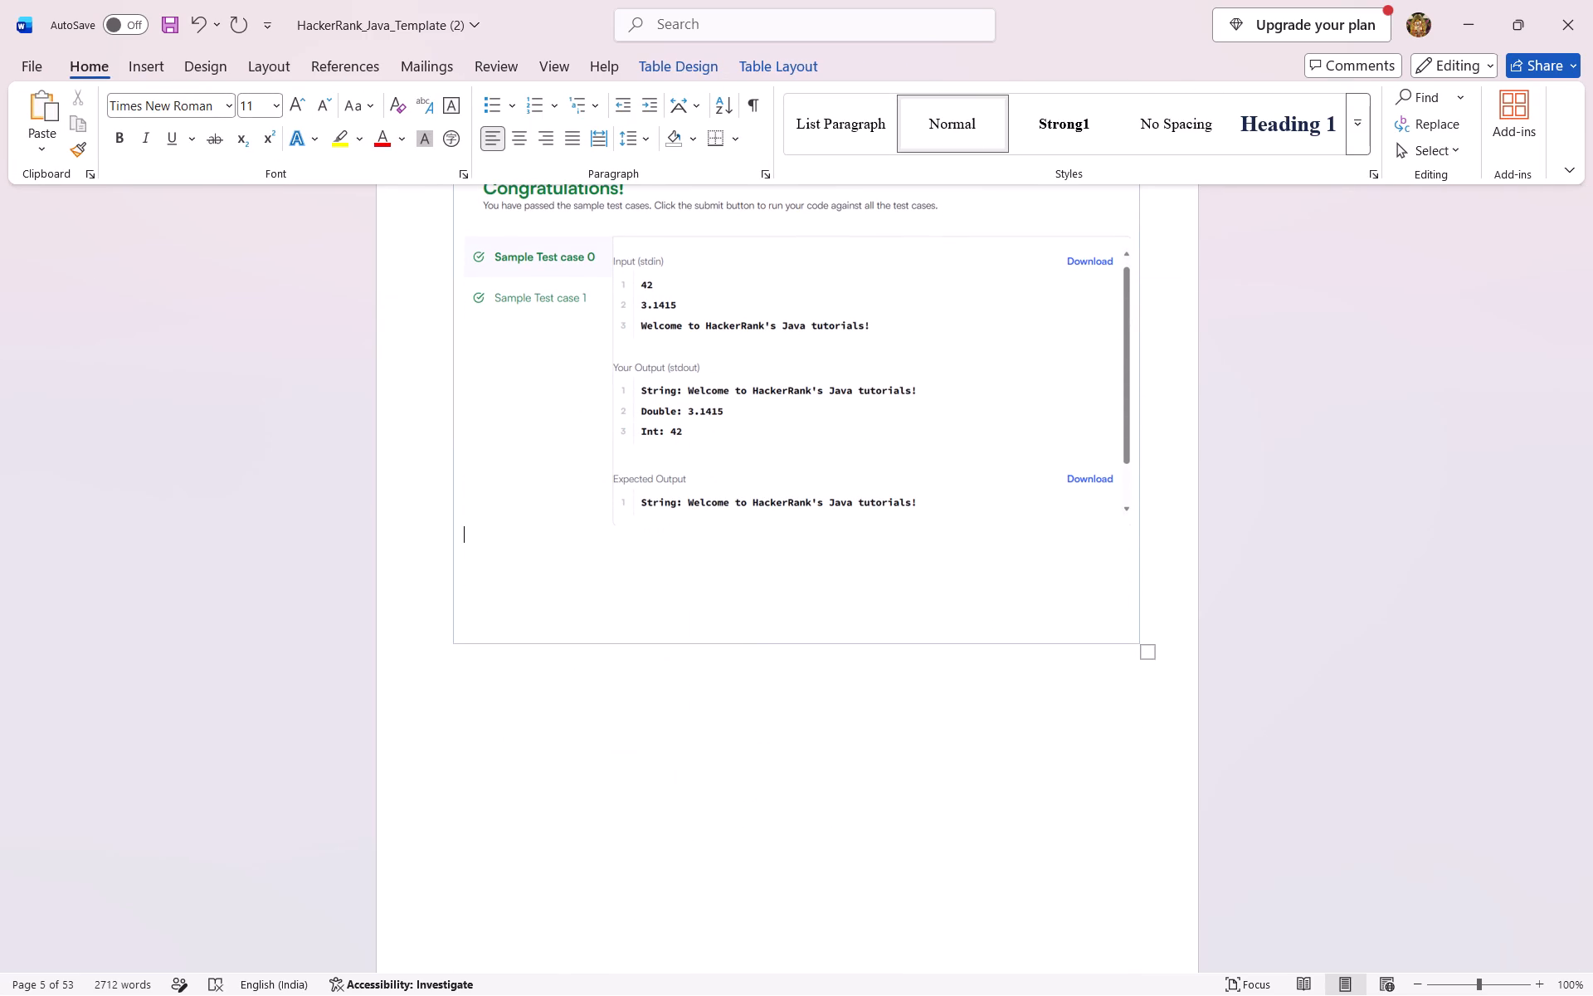
{"action": "left_click", "coordinate": [153, 72]}
{"action": "left_click", "coordinate": [236, 132]}
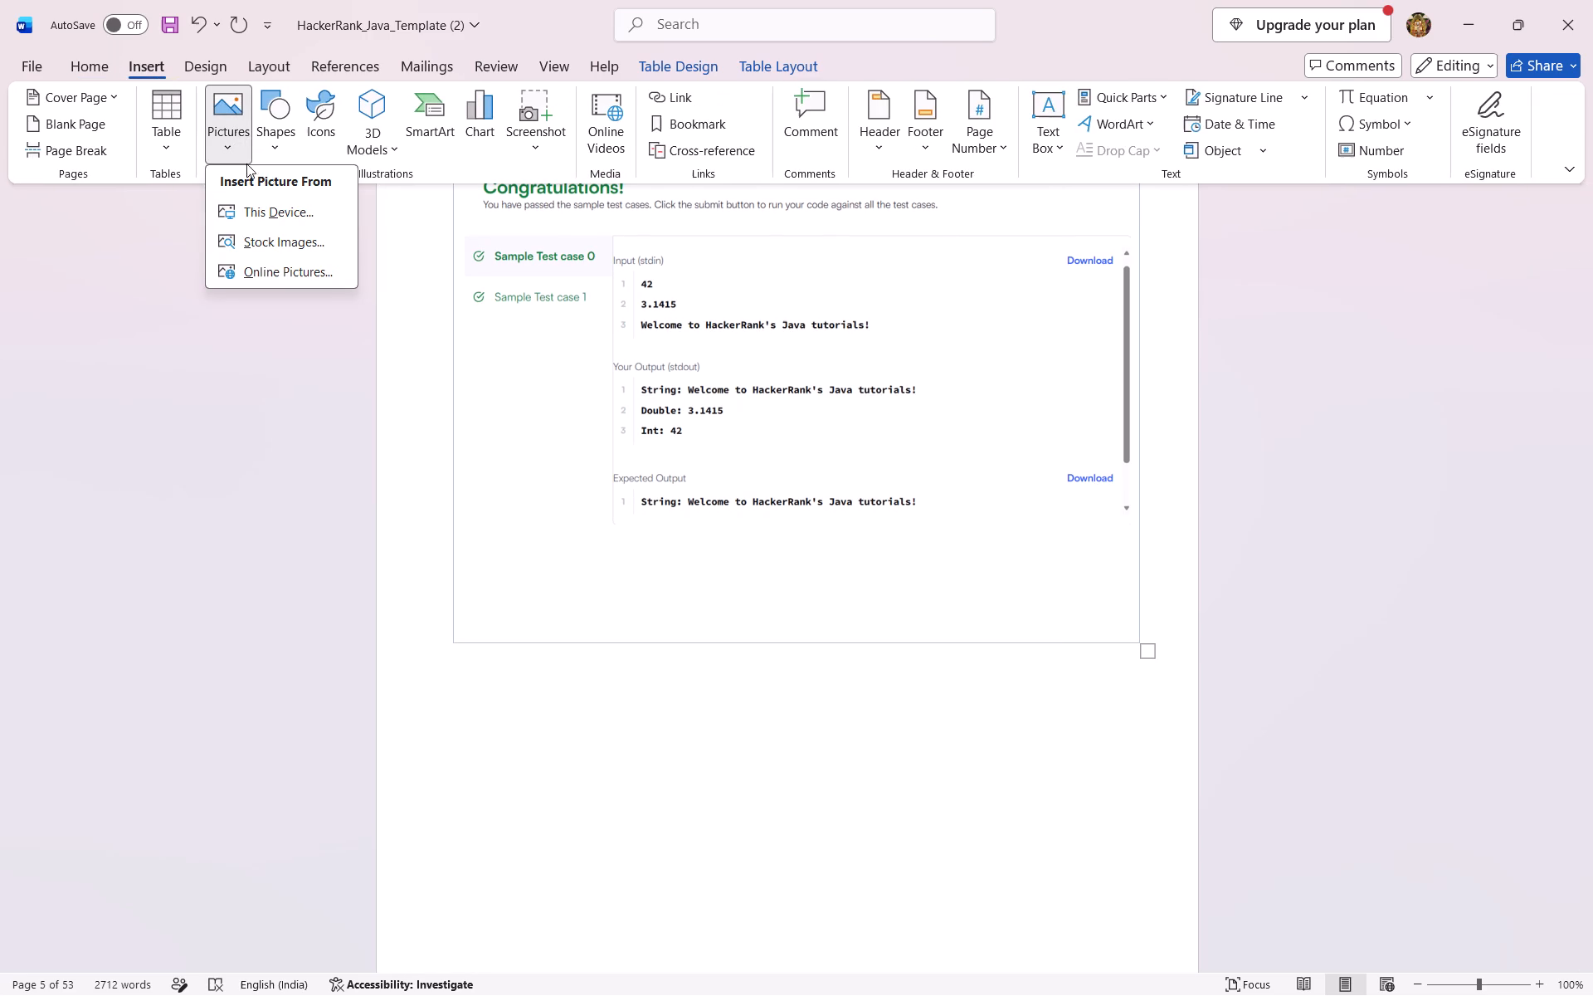
{"action": "left_click", "coordinate": [242, 207]}
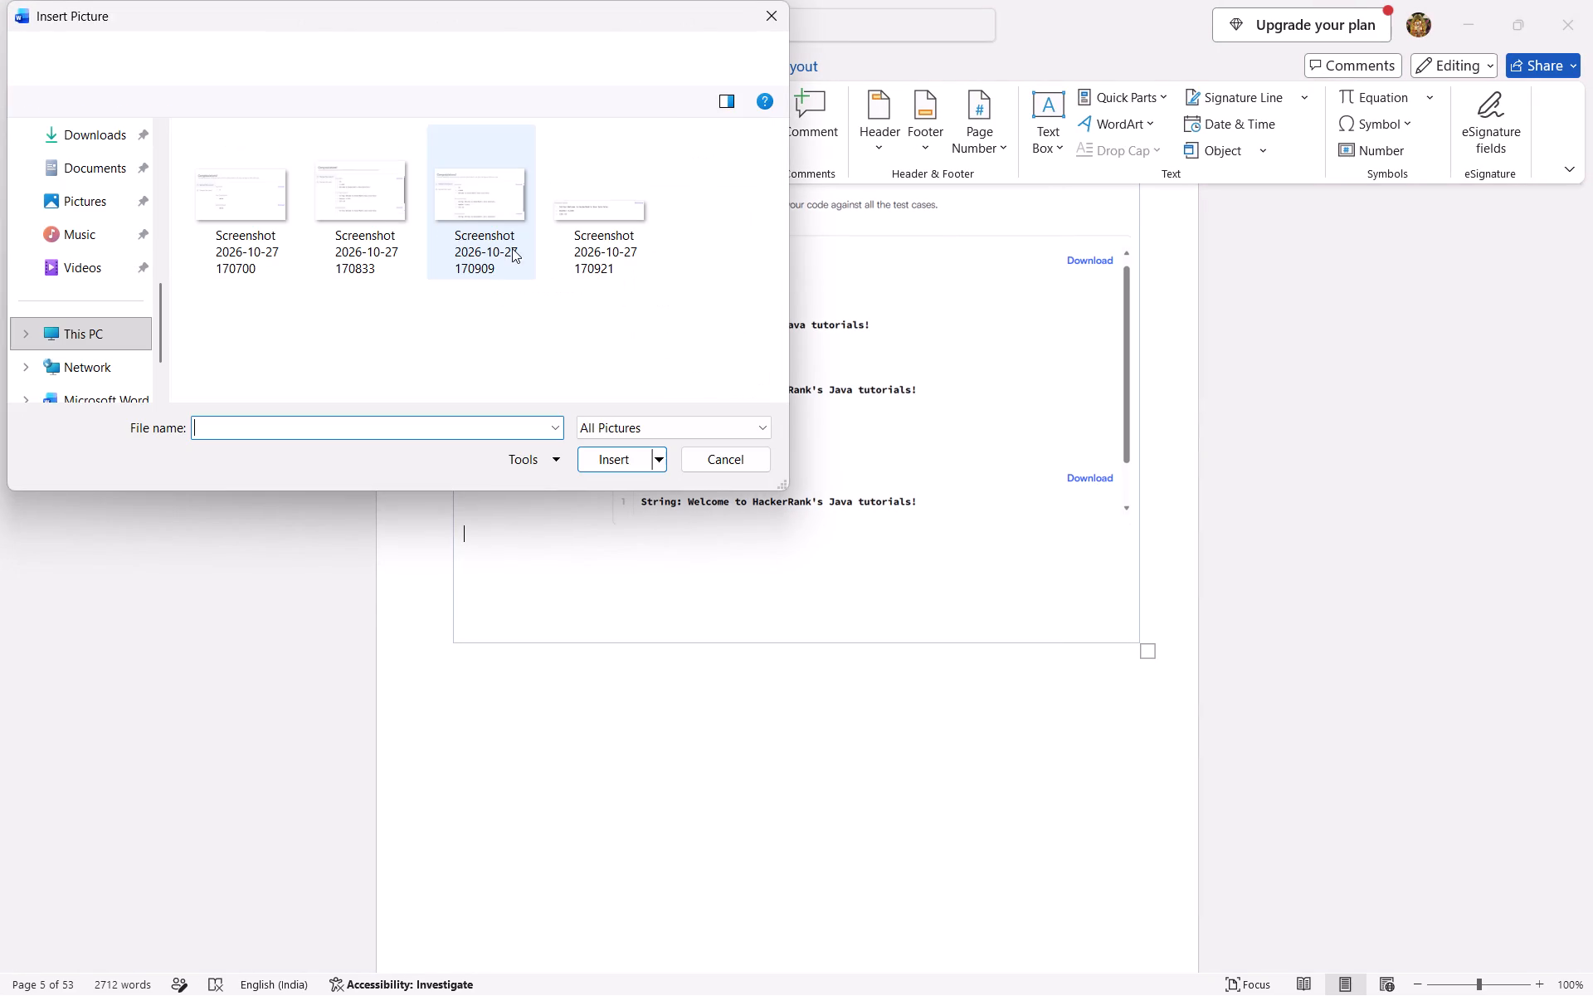
{"action": "left_click", "coordinate": [614, 220]}
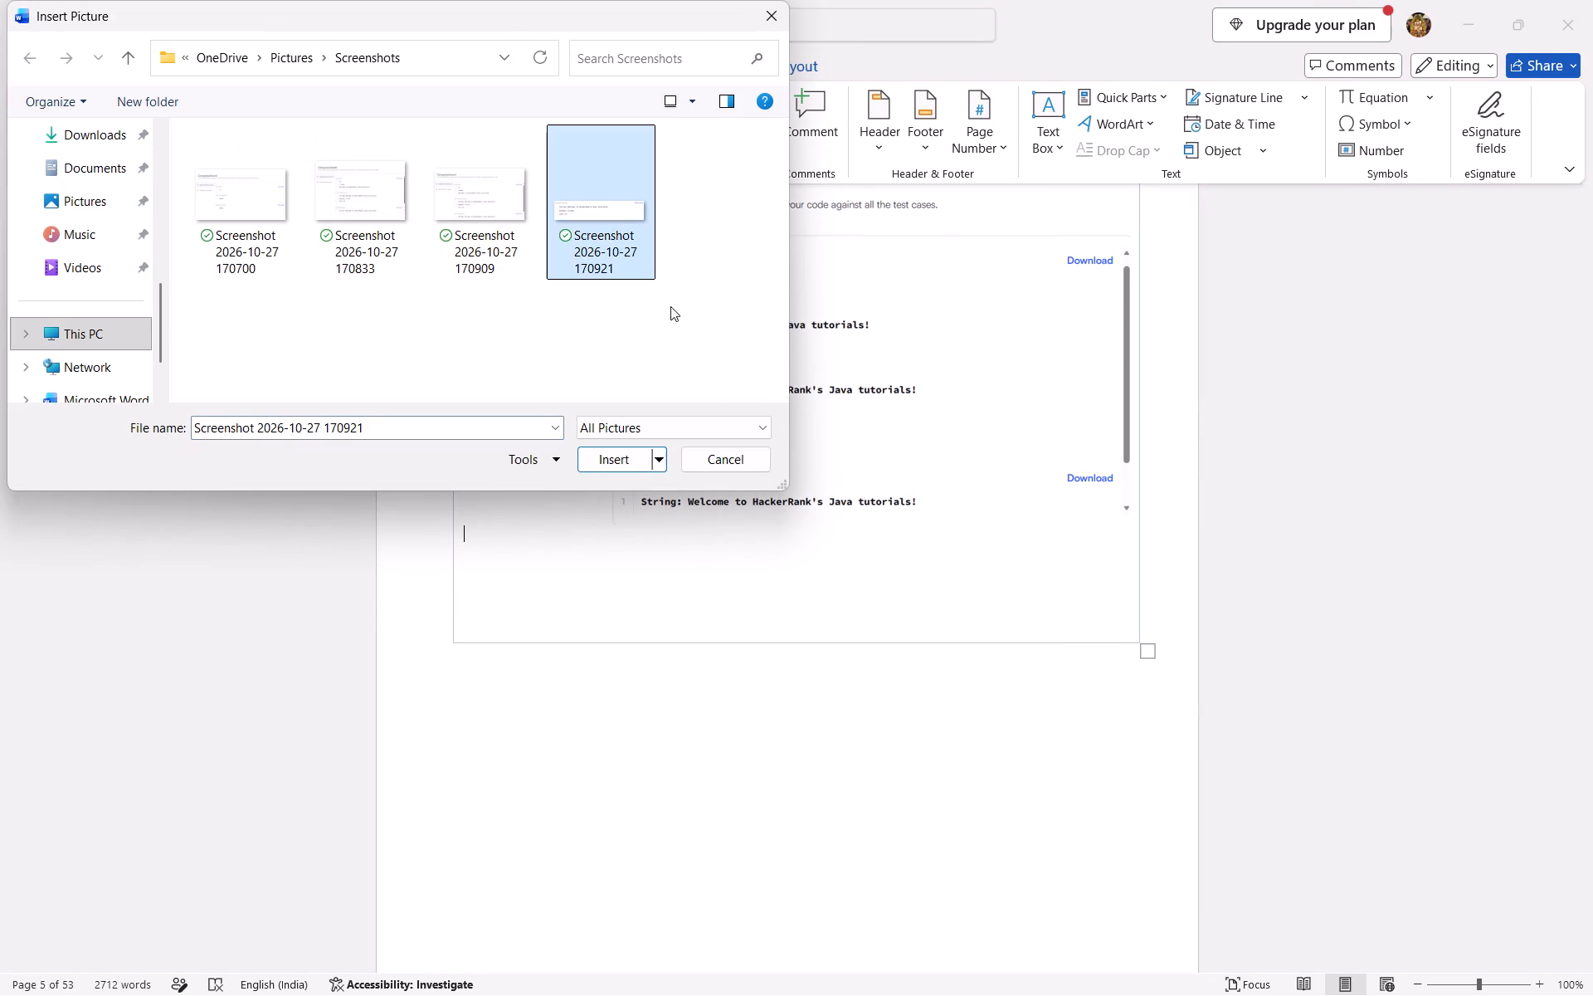
{"action": "left_click", "coordinate": [613, 466]}
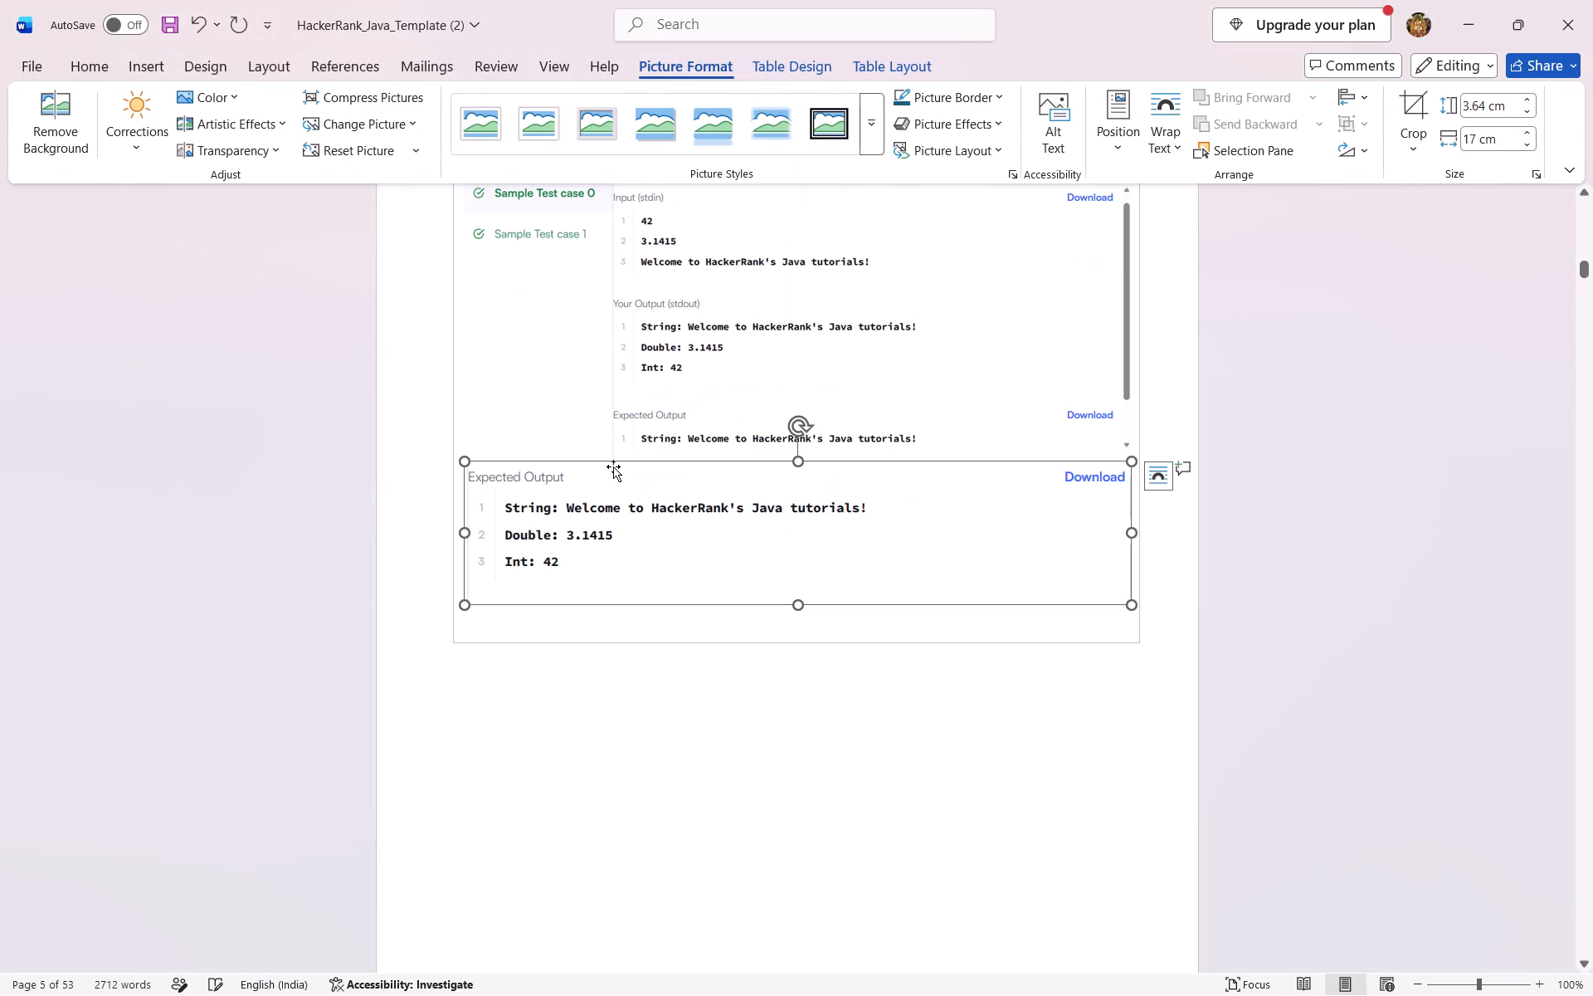
Review the finished output boxes of the first two questions and the empty Code box of question 3, Java Loops I.
{"action": "scroll", "coordinate": [816, 549], "scroll_direction": "up", "scroll_amount": 1}
{"action": "scroll", "coordinate": [816, 549], "scroll_direction": "down", "scroll_amount": 1}
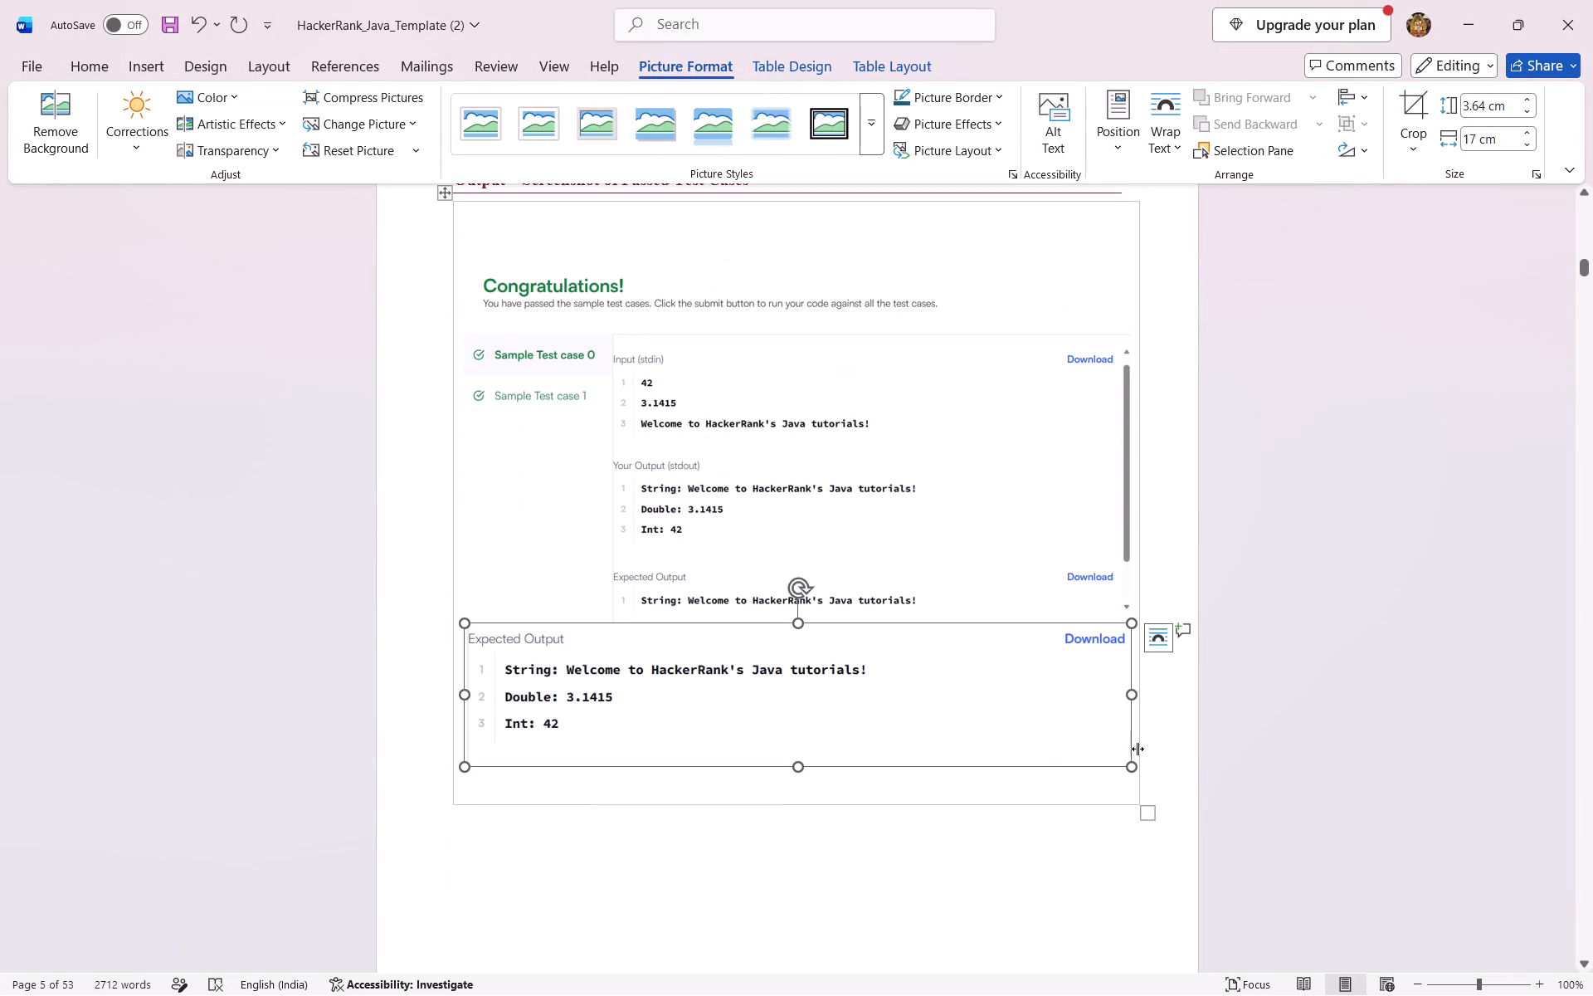
{"action": "scroll", "coordinate": [1137, 749], "scroll_direction": "up", "scroll_amount": 4}
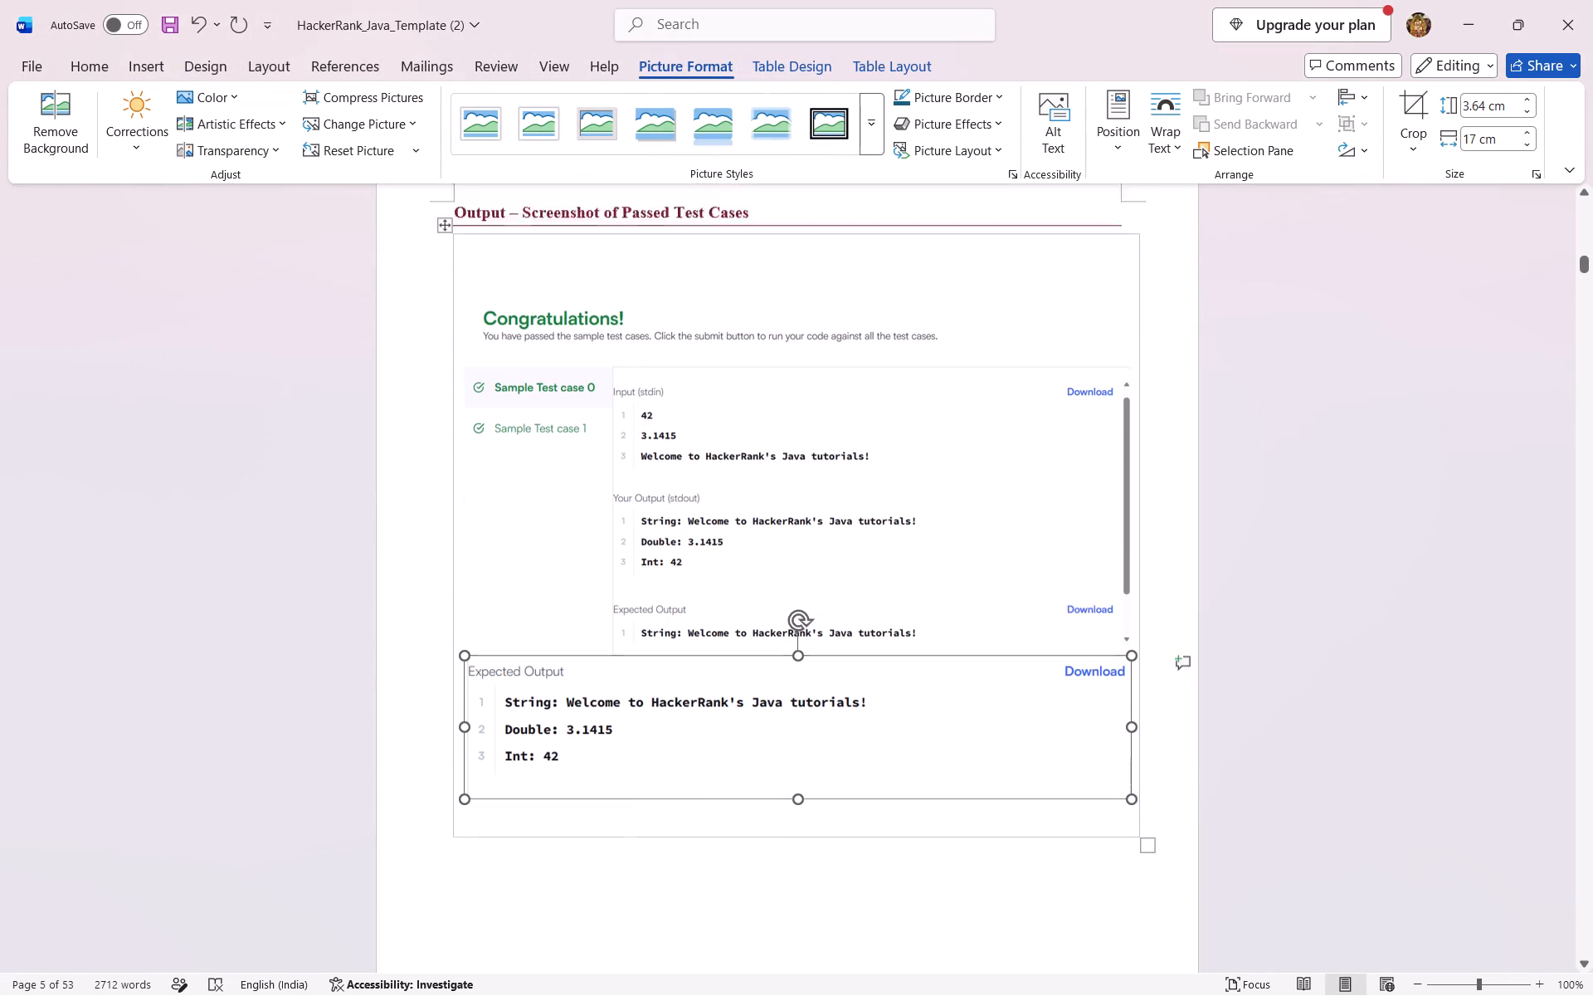
{"action": "scroll", "coordinate": [1137, 749], "scroll_direction": "up", "scroll_amount": 1}
{"action": "scroll", "coordinate": [1137, 749], "scroll_direction": "down", "scroll_amount": 5}
{"action": "scroll", "coordinate": [1137, 749], "scroll_direction": "right", "scroll_amount": 1}
{"action": "scroll", "coordinate": [1137, 749], "scroll_direction": "up", "scroll_amount": 3}
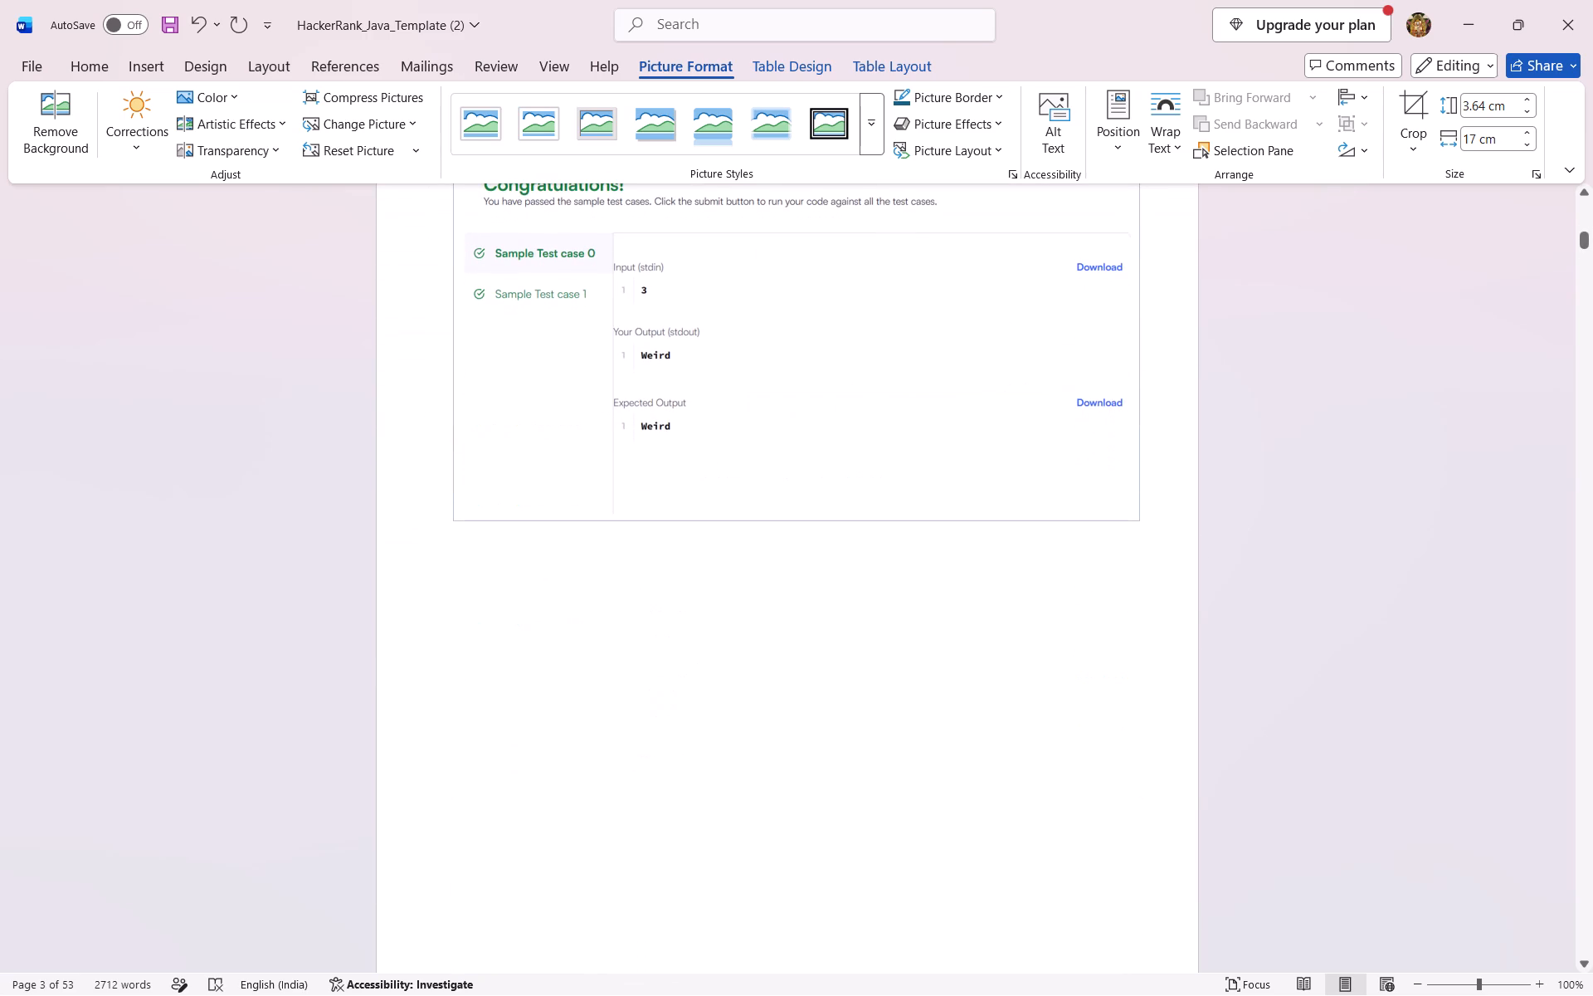
{"action": "scroll", "coordinate": [1137, 749], "scroll_direction": "down", "scroll_amount": 5}
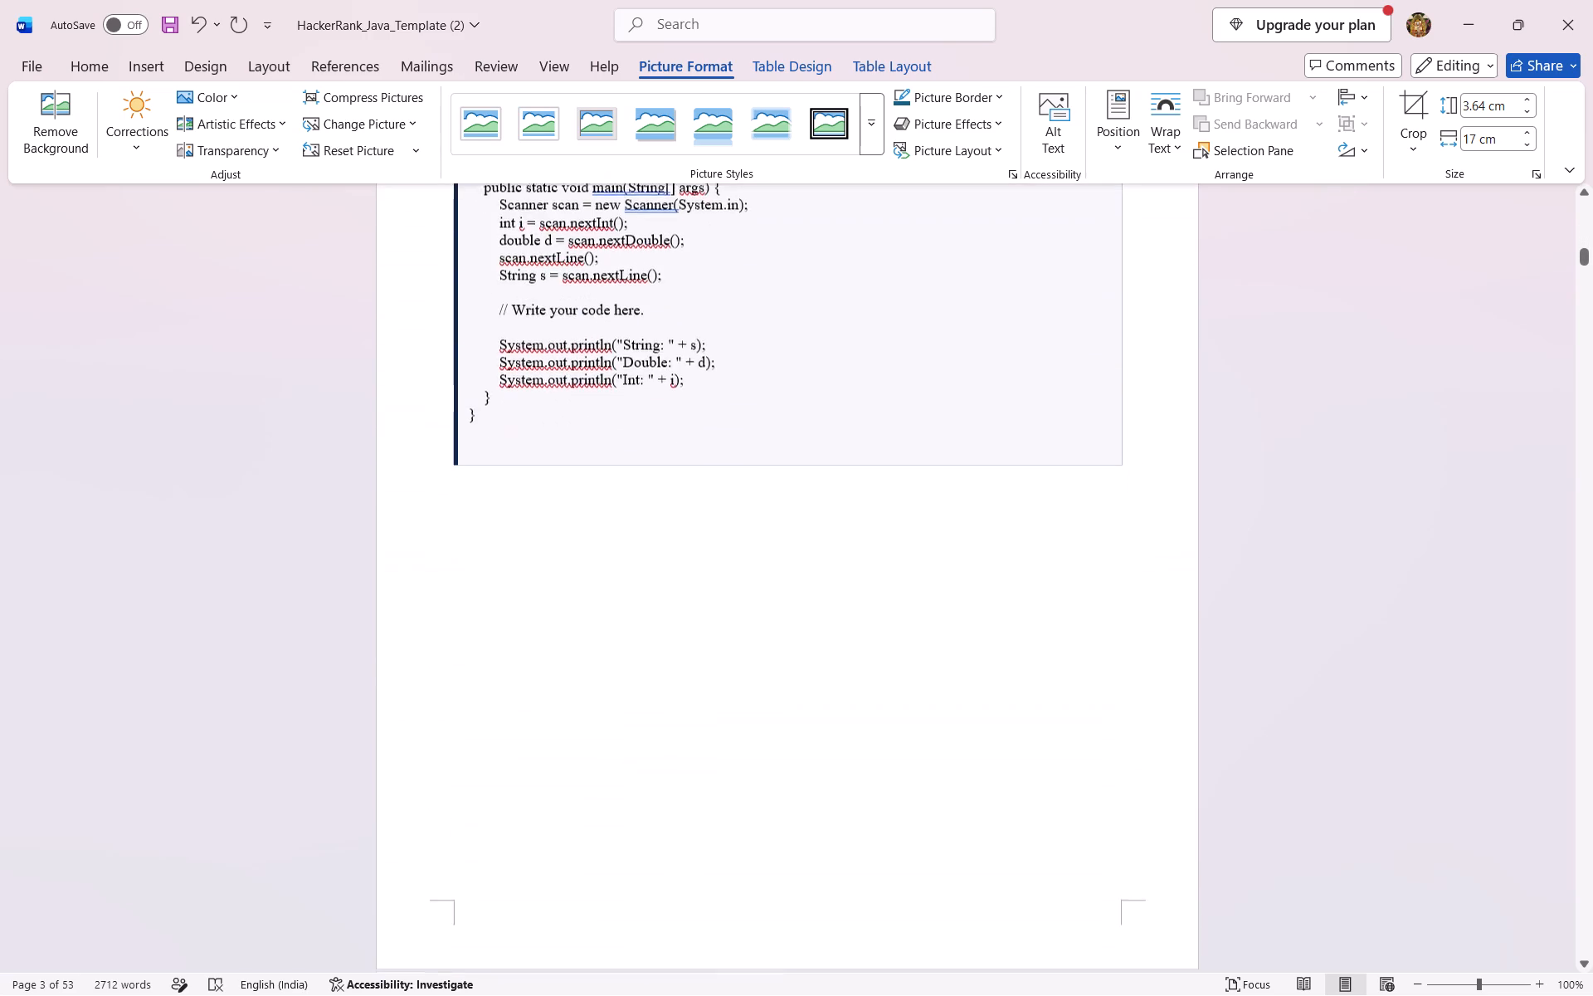
{"action": "scroll", "coordinate": [1137, 749], "scroll_direction": "down", "scroll_amount": 1}
{"action": "scroll", "coordinate": [1137, 749], "scroll_direction": "up", "scroll_amount": 4}
{"action": "left_click", "coordinate": [997, 881]}
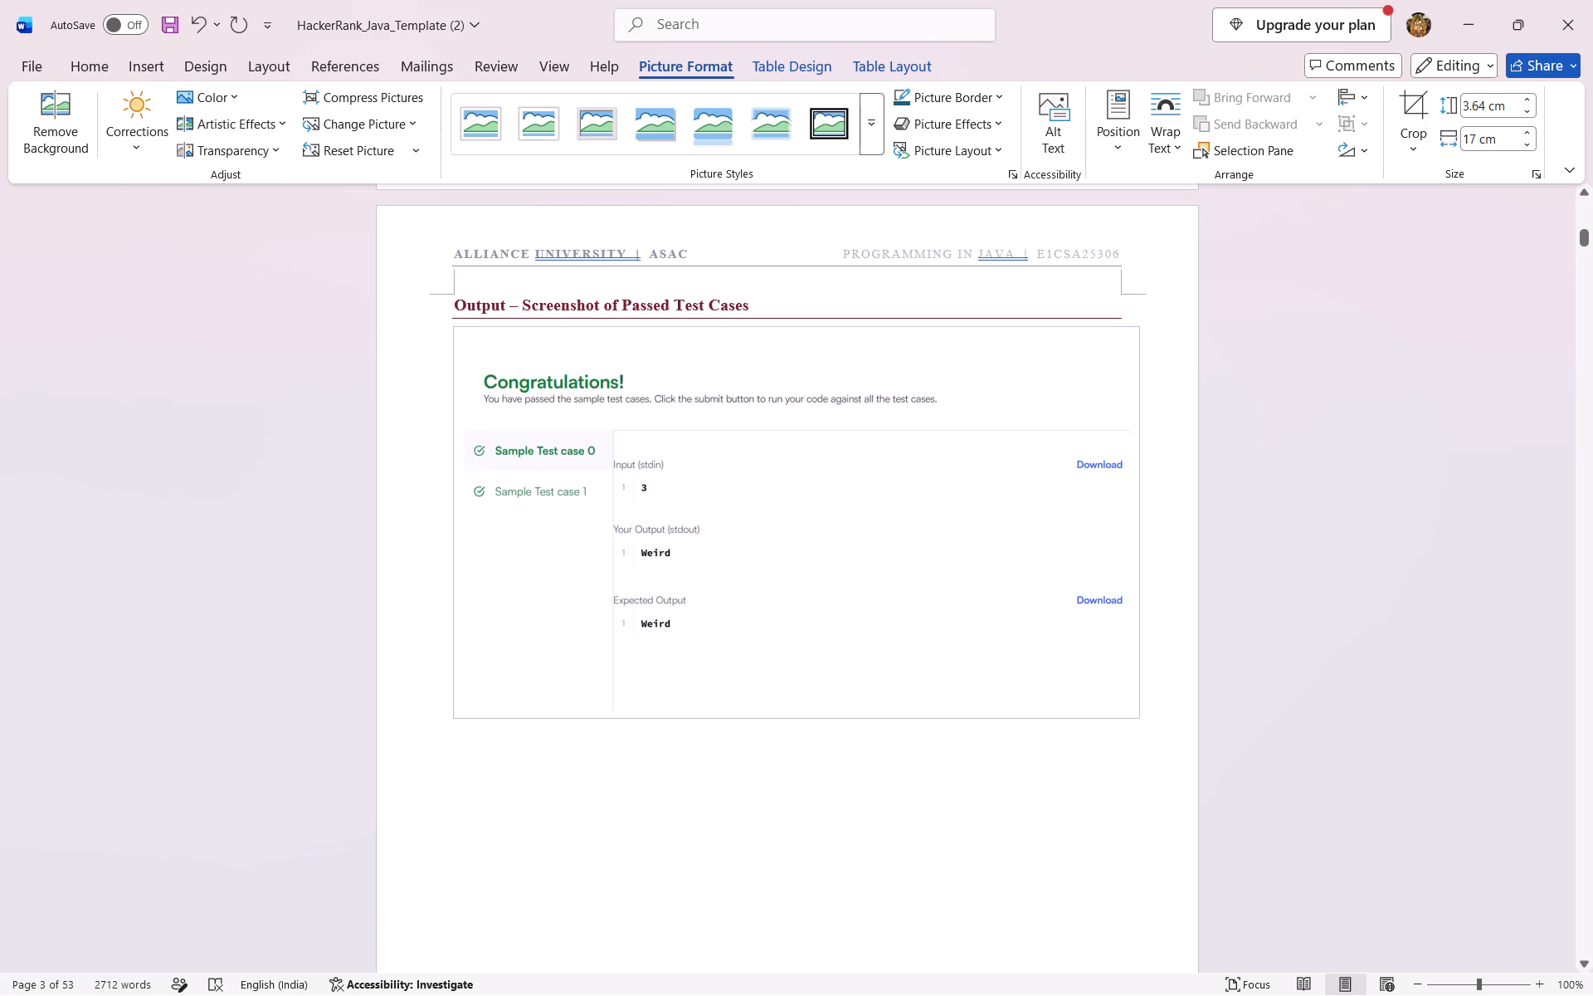
{"action": "scroll", "coordinate": [997, 881], "scroll_direction": "up", "scroll_amount": 2}
{"action": "scroll", "coordinate": [997, 881], "scroll_direction": "down", "scroll_amount": 9}
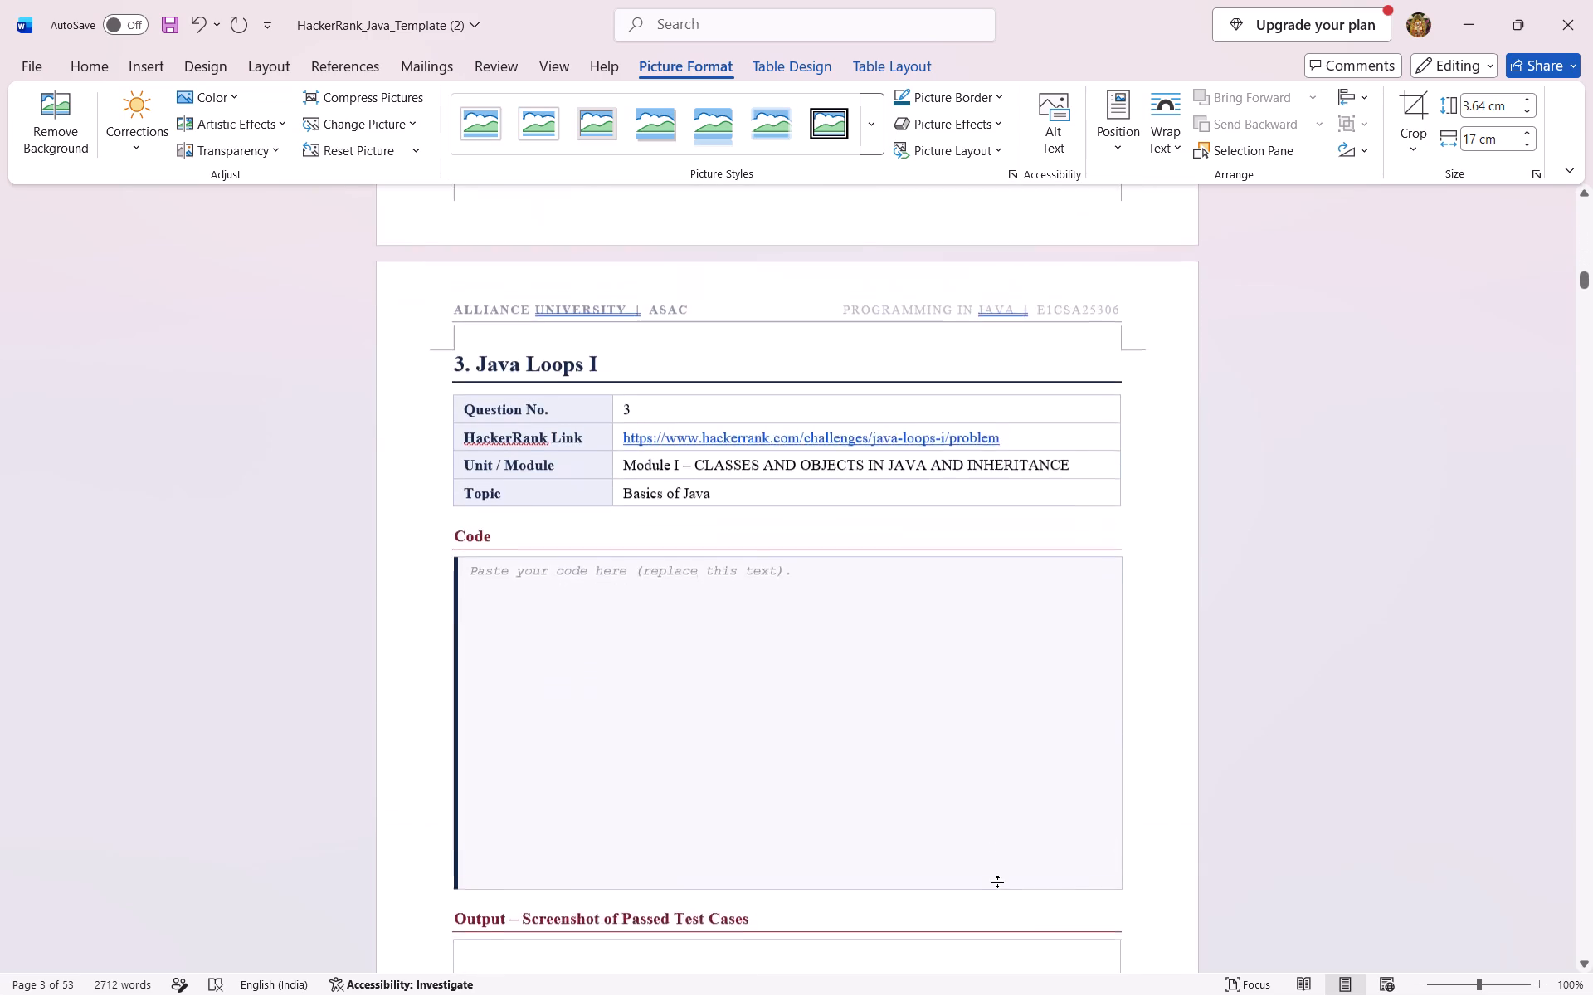
Follow question 3's HackerRank link from the document to open the Java Loops I problem page in Microsoft Edge.
{"action": "scroll", "coordinate": [997, 881], "scroll_direction": "down", "scroll_amount": 7}
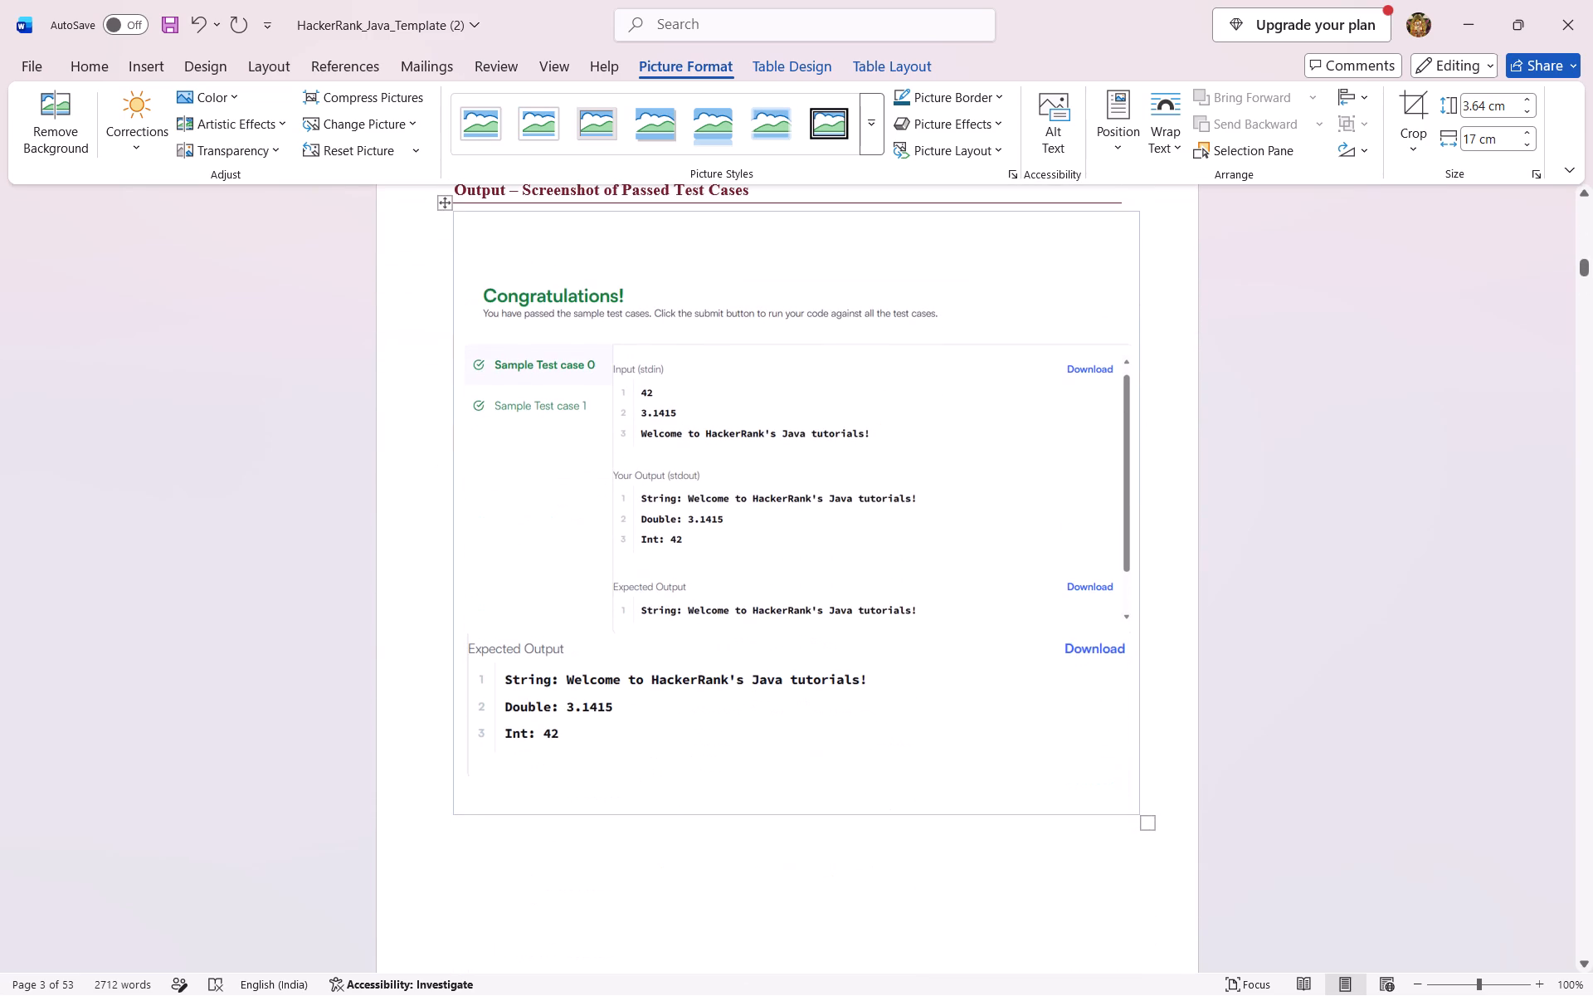
{"action": "left_click", "coordinate": [1016, 904]}
{"action": "scroll", "coordinate": [1016, 904], "scroll_direction": "down", "scroll_amount": 1}
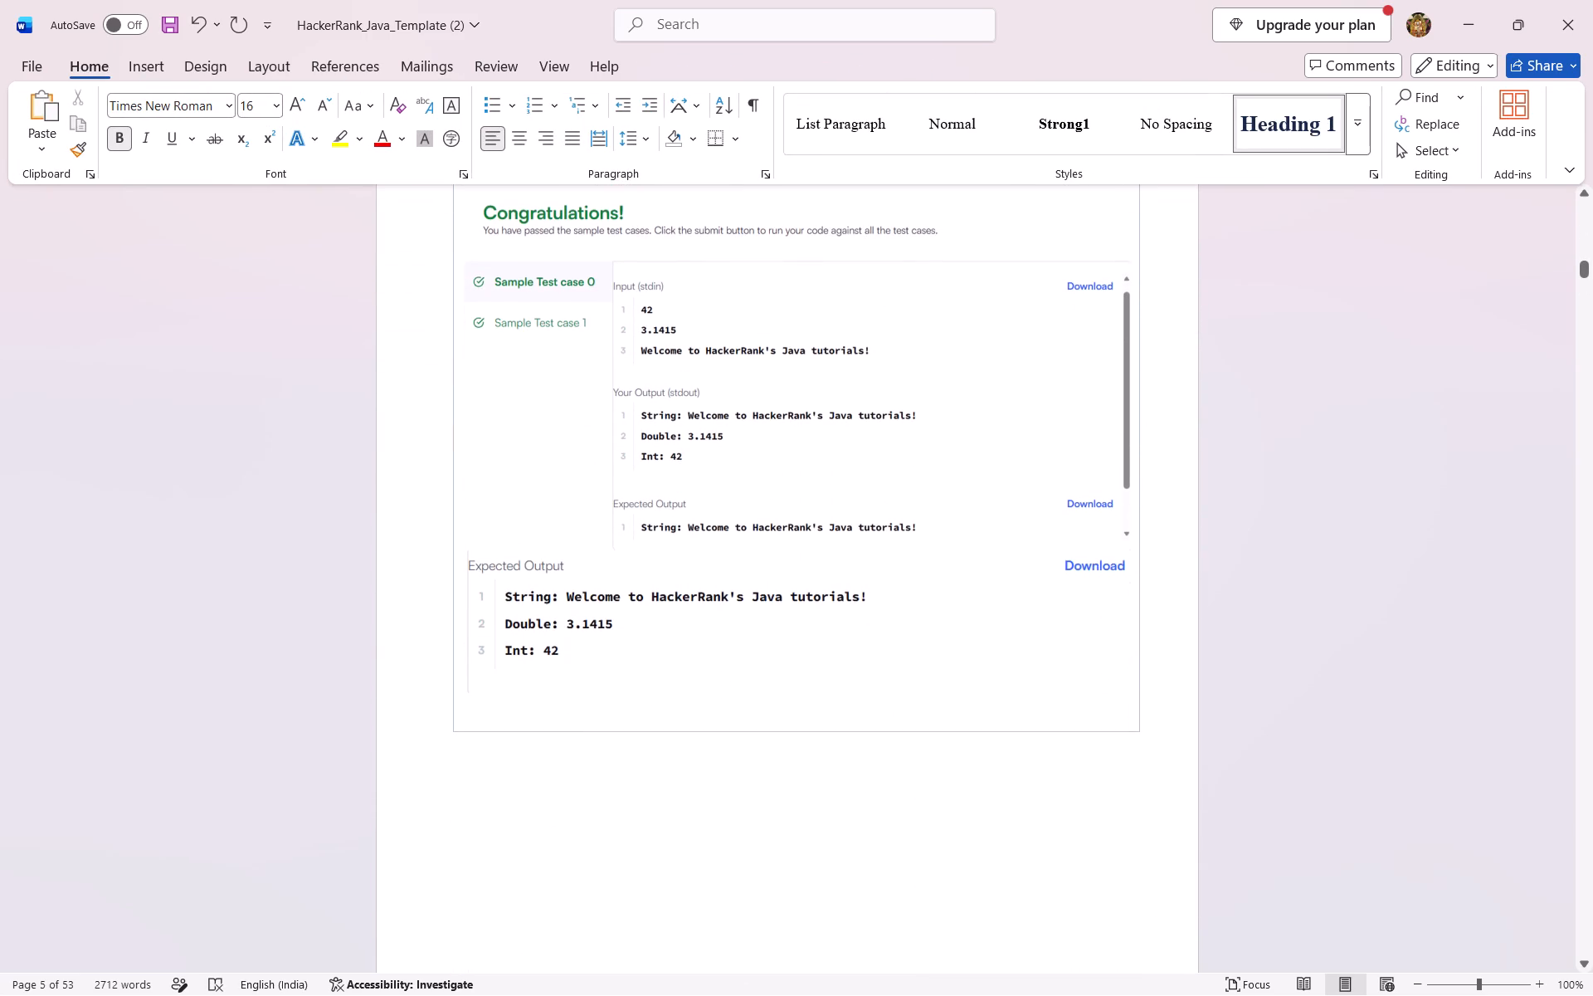
{"action": "scroll", "coordinate": [1016, 904], "scroll_direction": "down", "scroll_amount": 4}
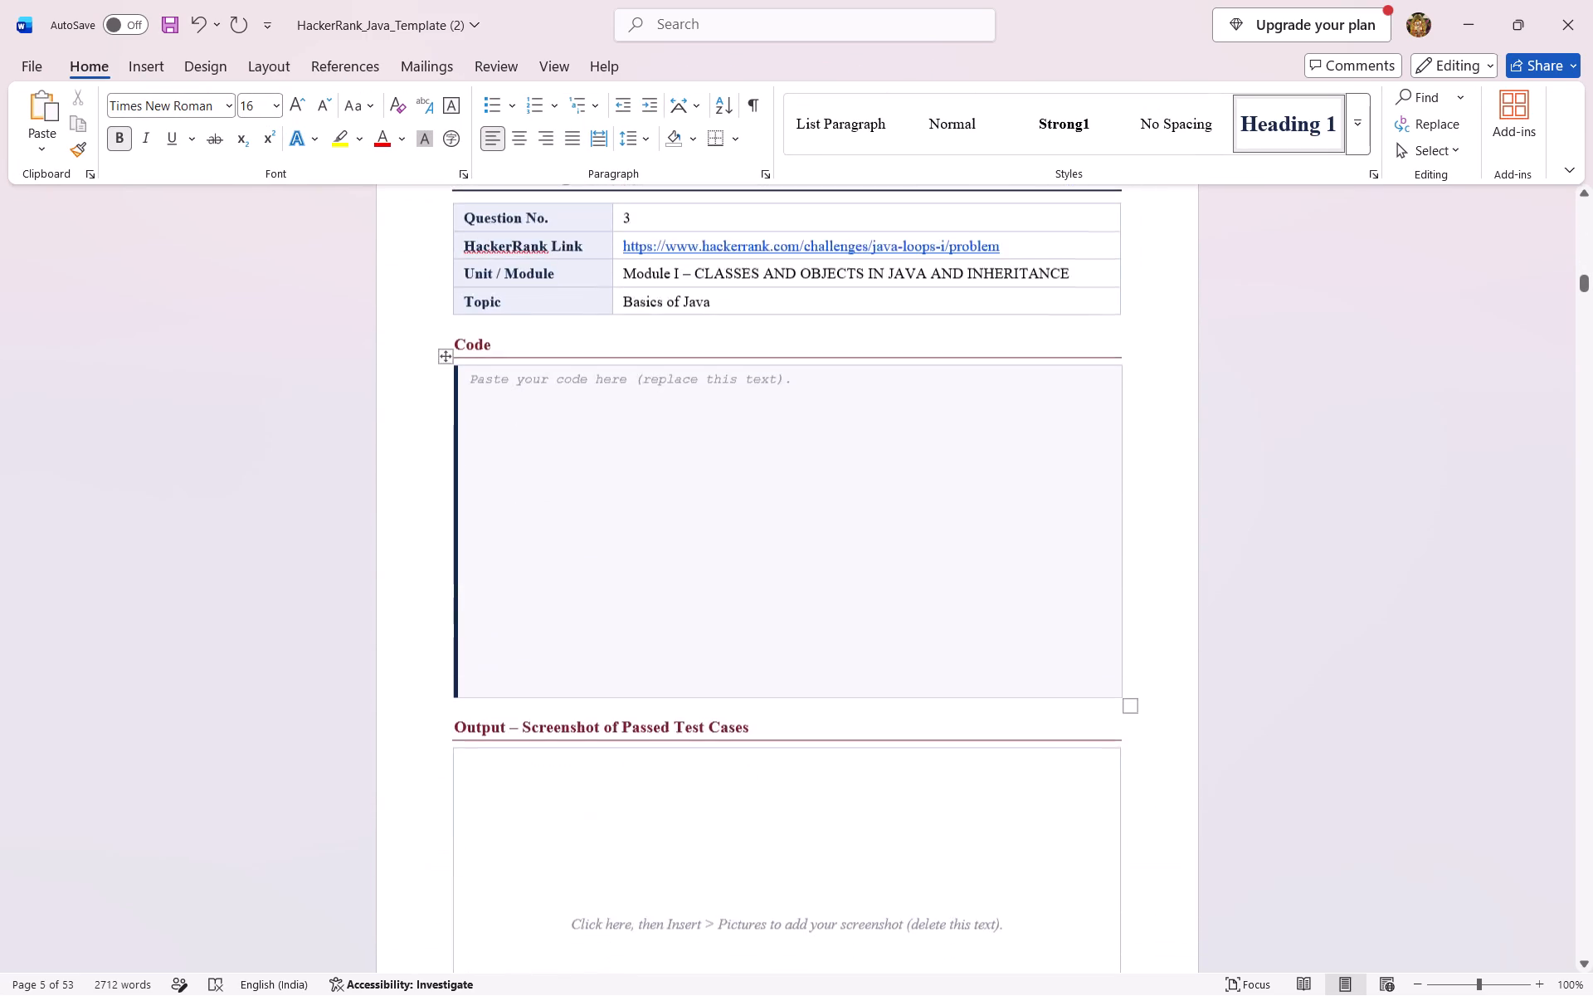
{"action": "scroll", "coordinate": [773, 610], "scroll_direction": "up", "scroll_amount": 1}
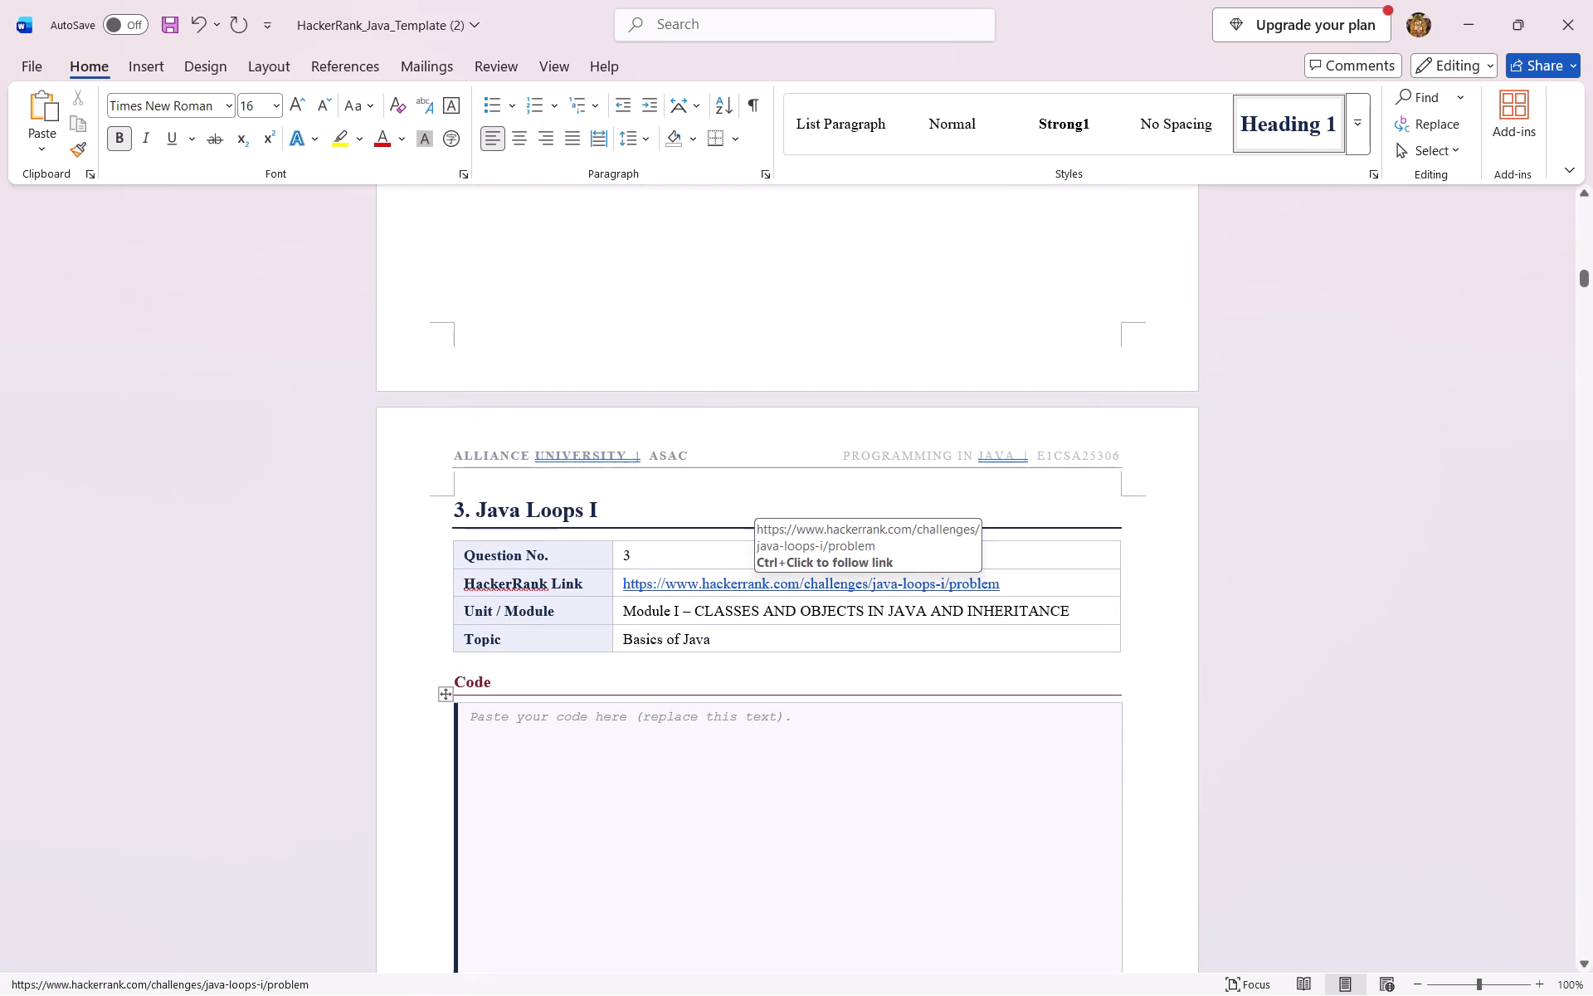
{"action": "left_click", "coordinate": [728, 584], "text": "ctrl"}
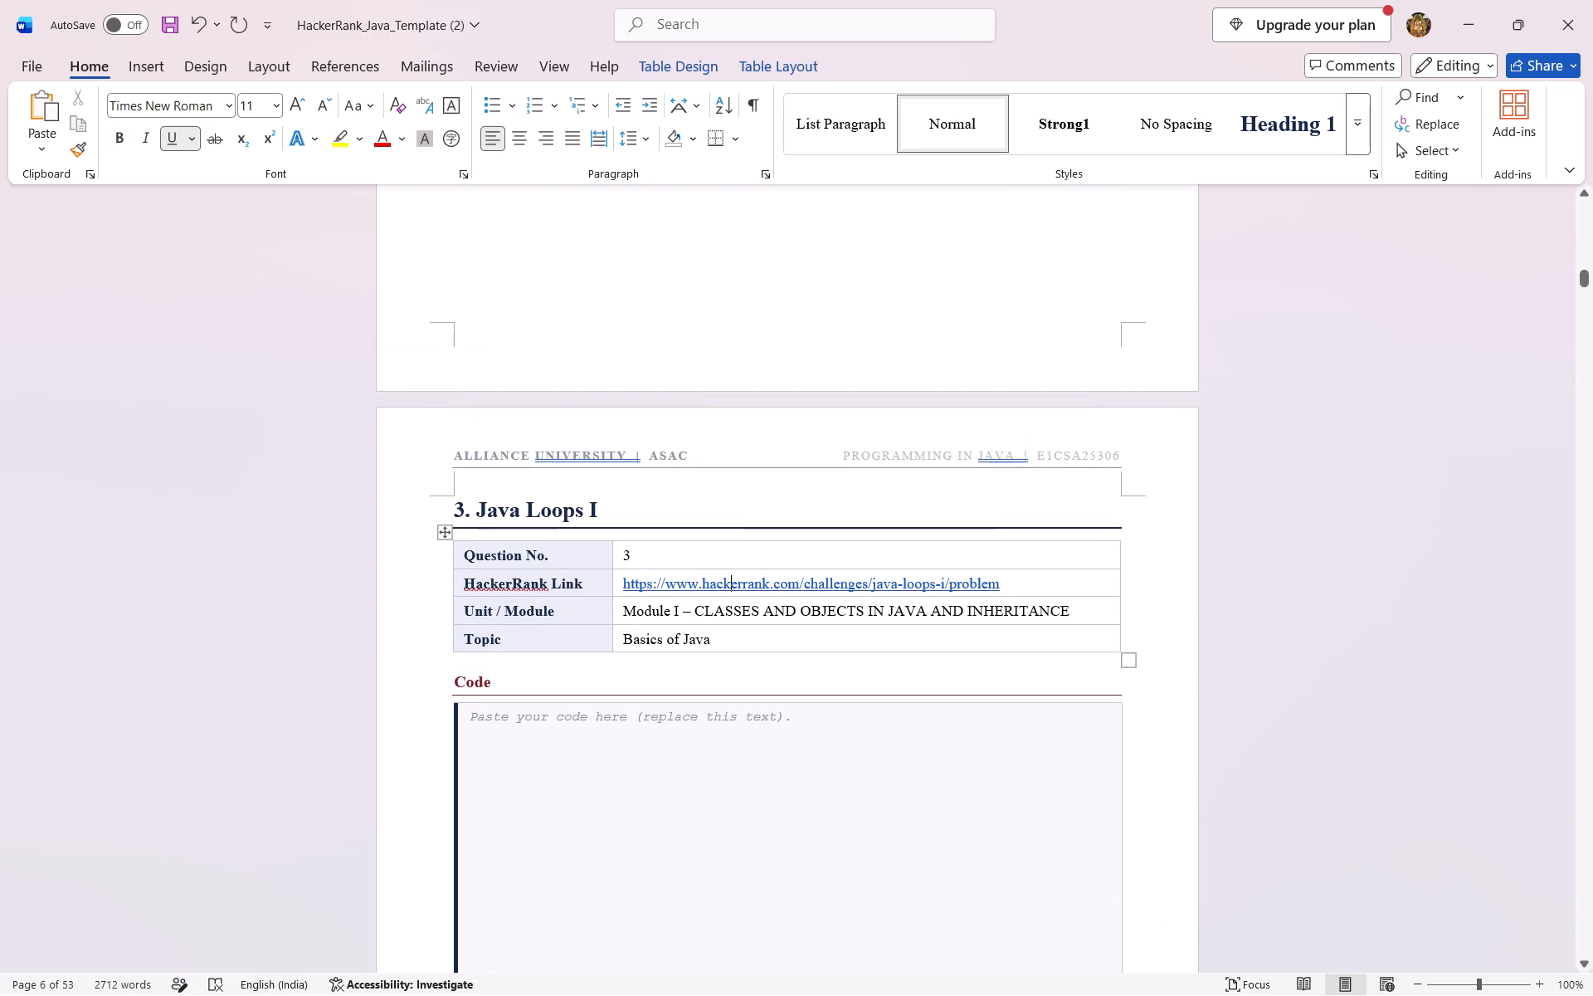
{"action": "left_click", "coordinate": [728, 584], "text": "ctrl"}
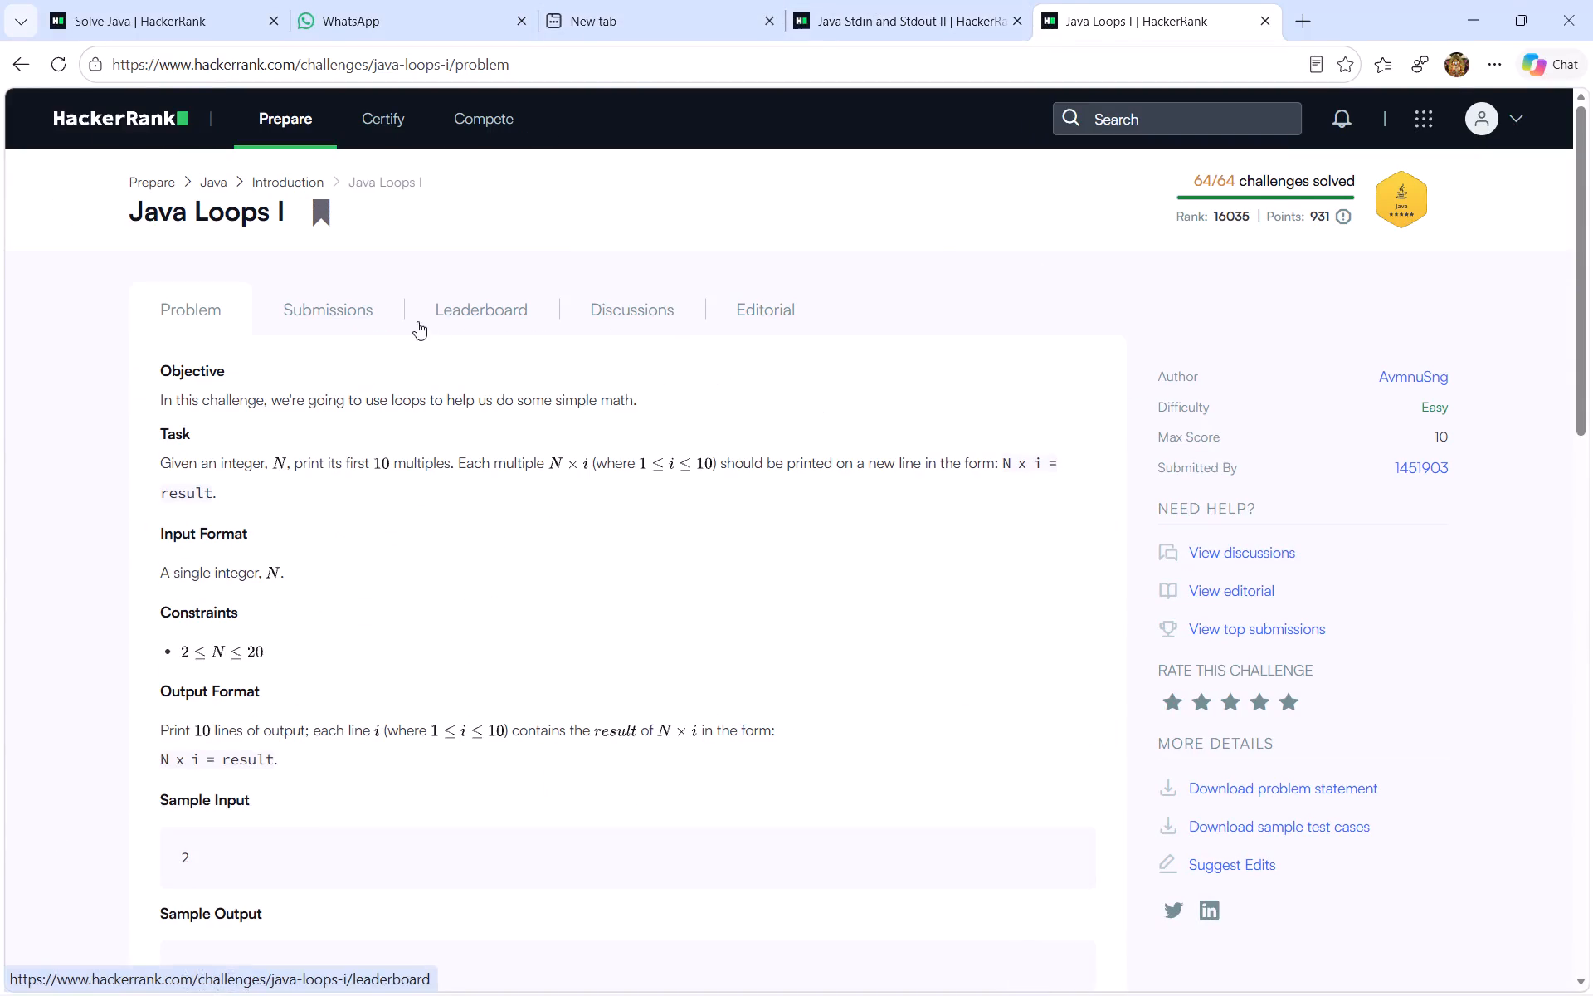
Open the list of own submissions for the Java Loops I challenge.
{"action": "left_click", "coordinate": [323, 304]}
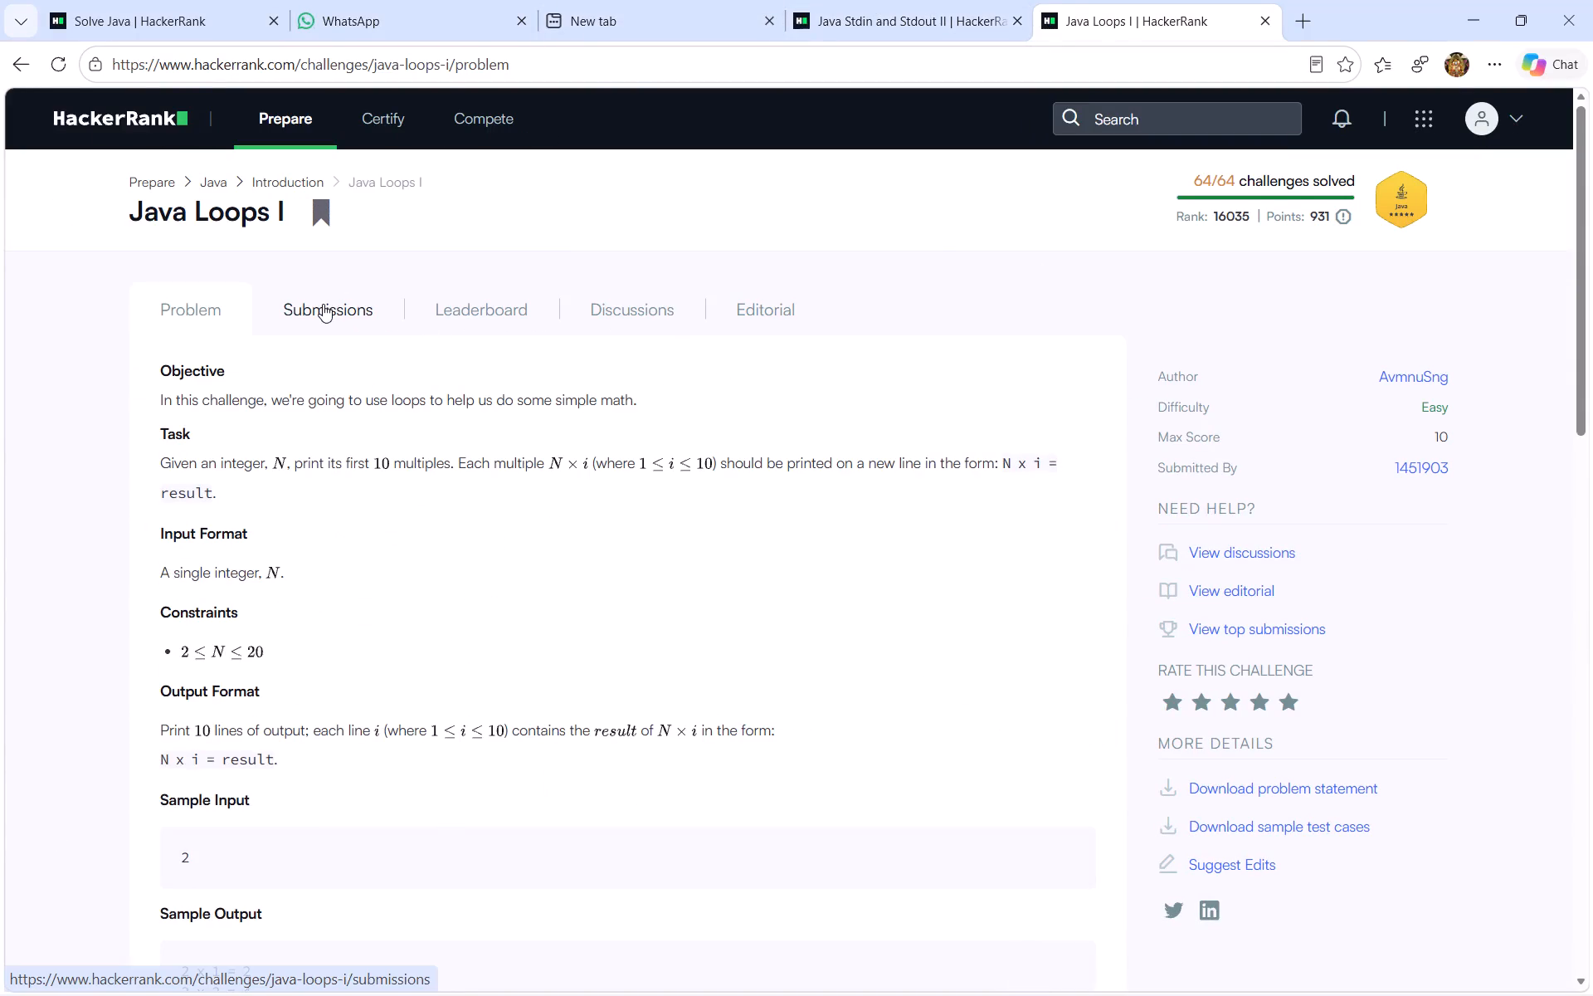
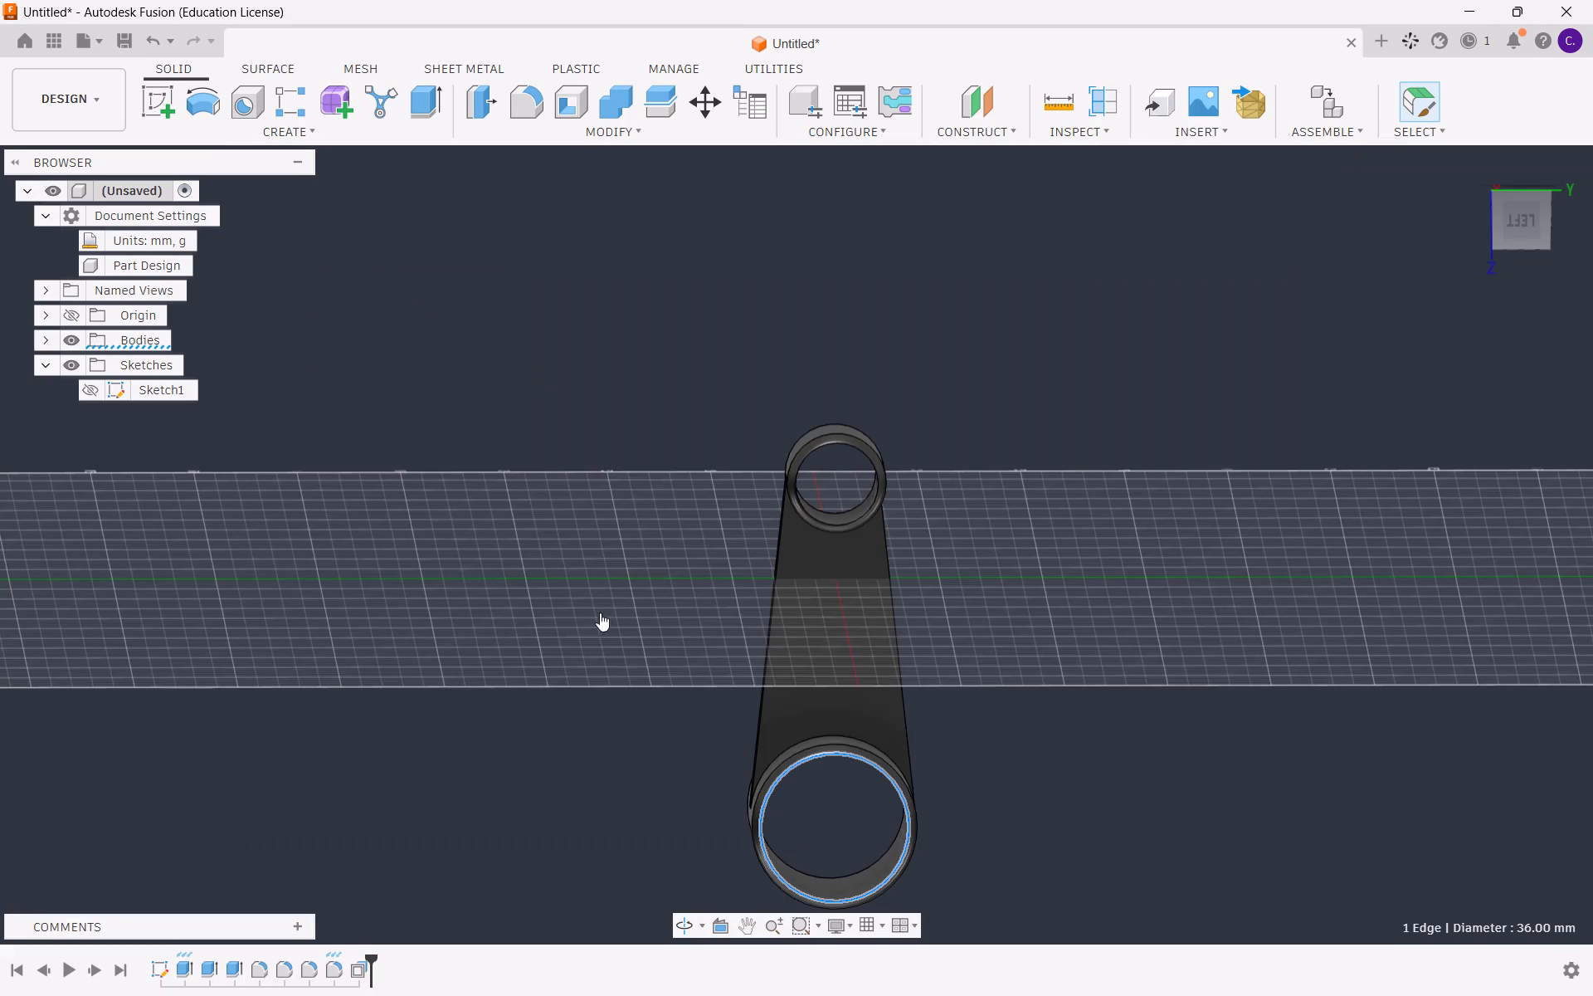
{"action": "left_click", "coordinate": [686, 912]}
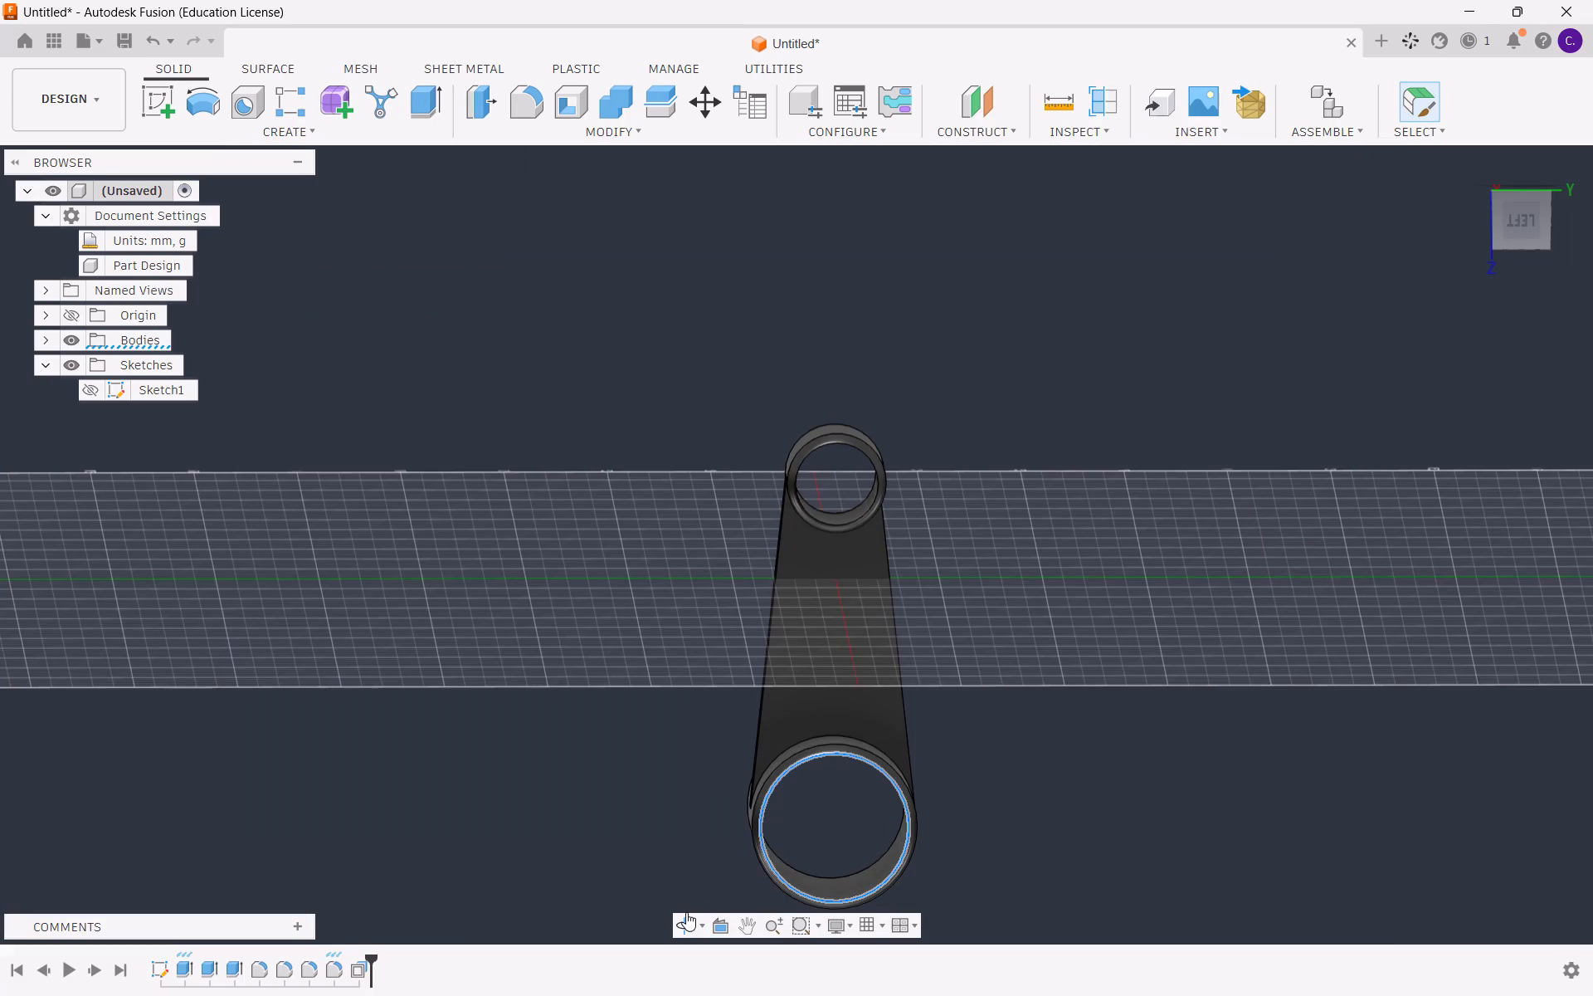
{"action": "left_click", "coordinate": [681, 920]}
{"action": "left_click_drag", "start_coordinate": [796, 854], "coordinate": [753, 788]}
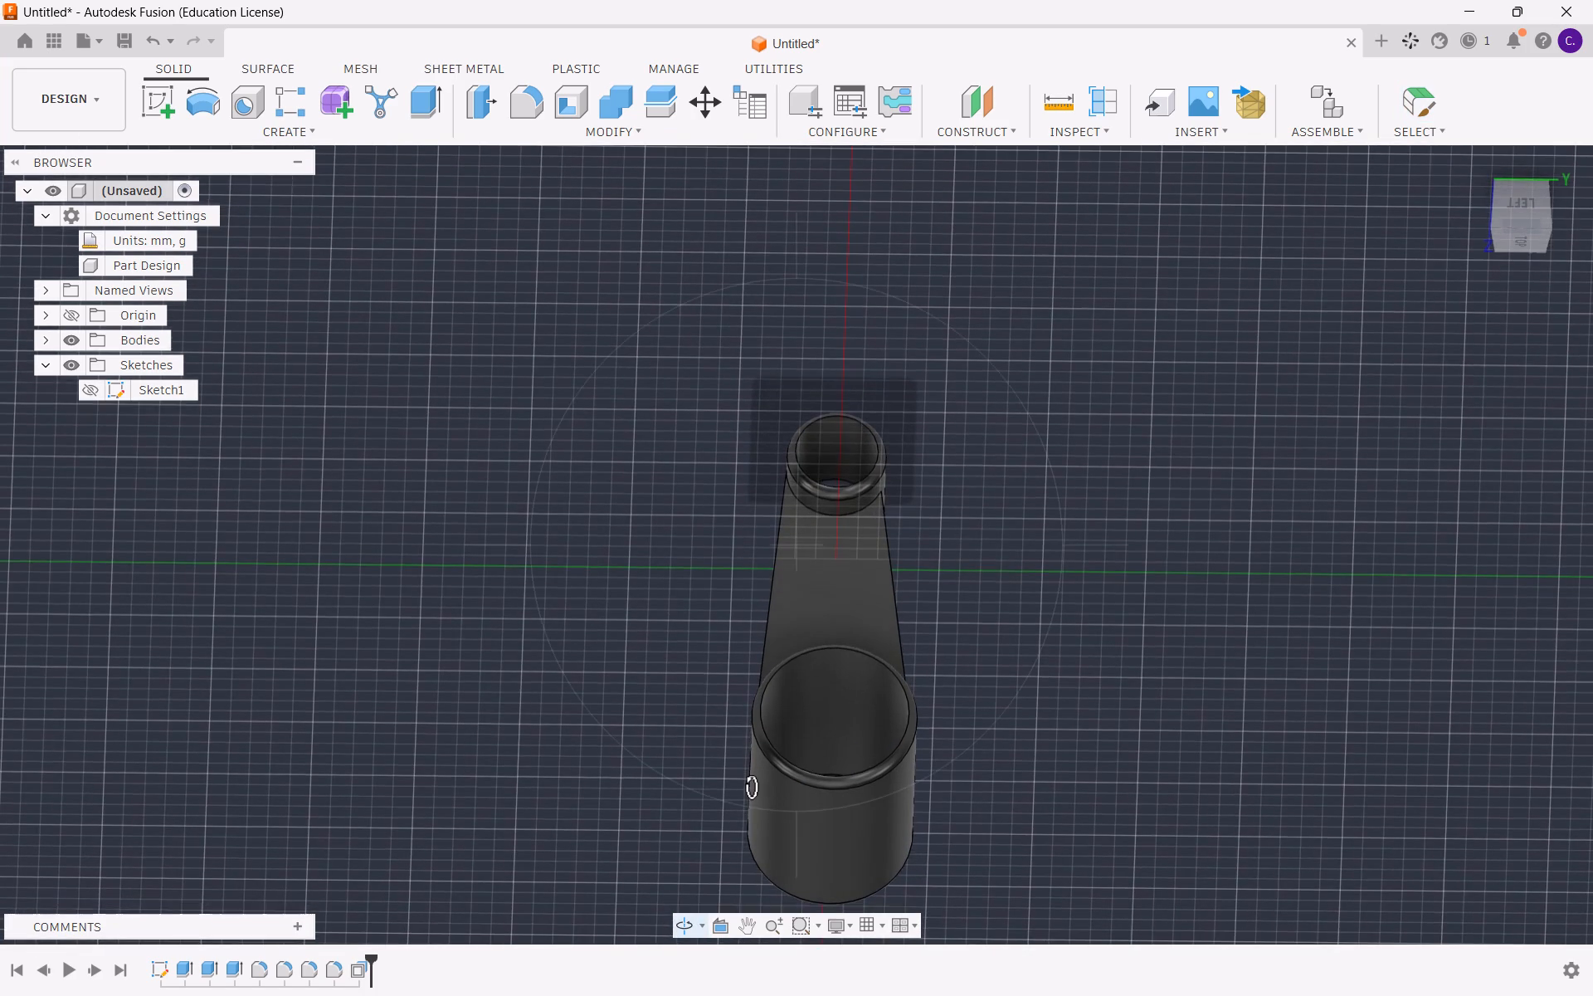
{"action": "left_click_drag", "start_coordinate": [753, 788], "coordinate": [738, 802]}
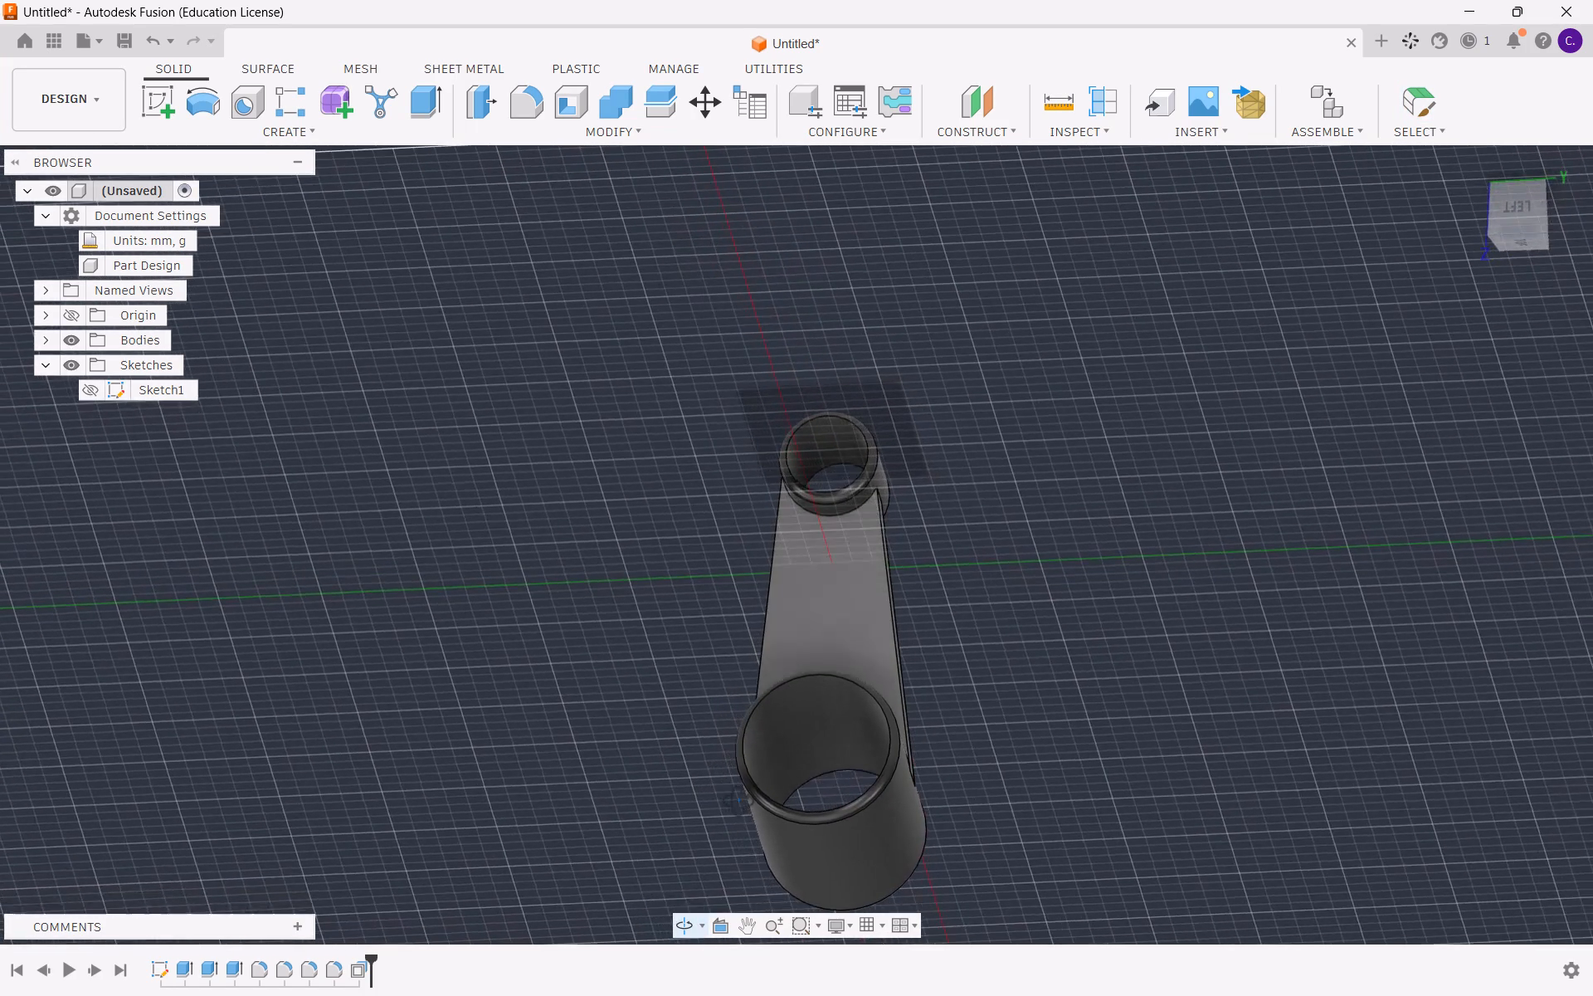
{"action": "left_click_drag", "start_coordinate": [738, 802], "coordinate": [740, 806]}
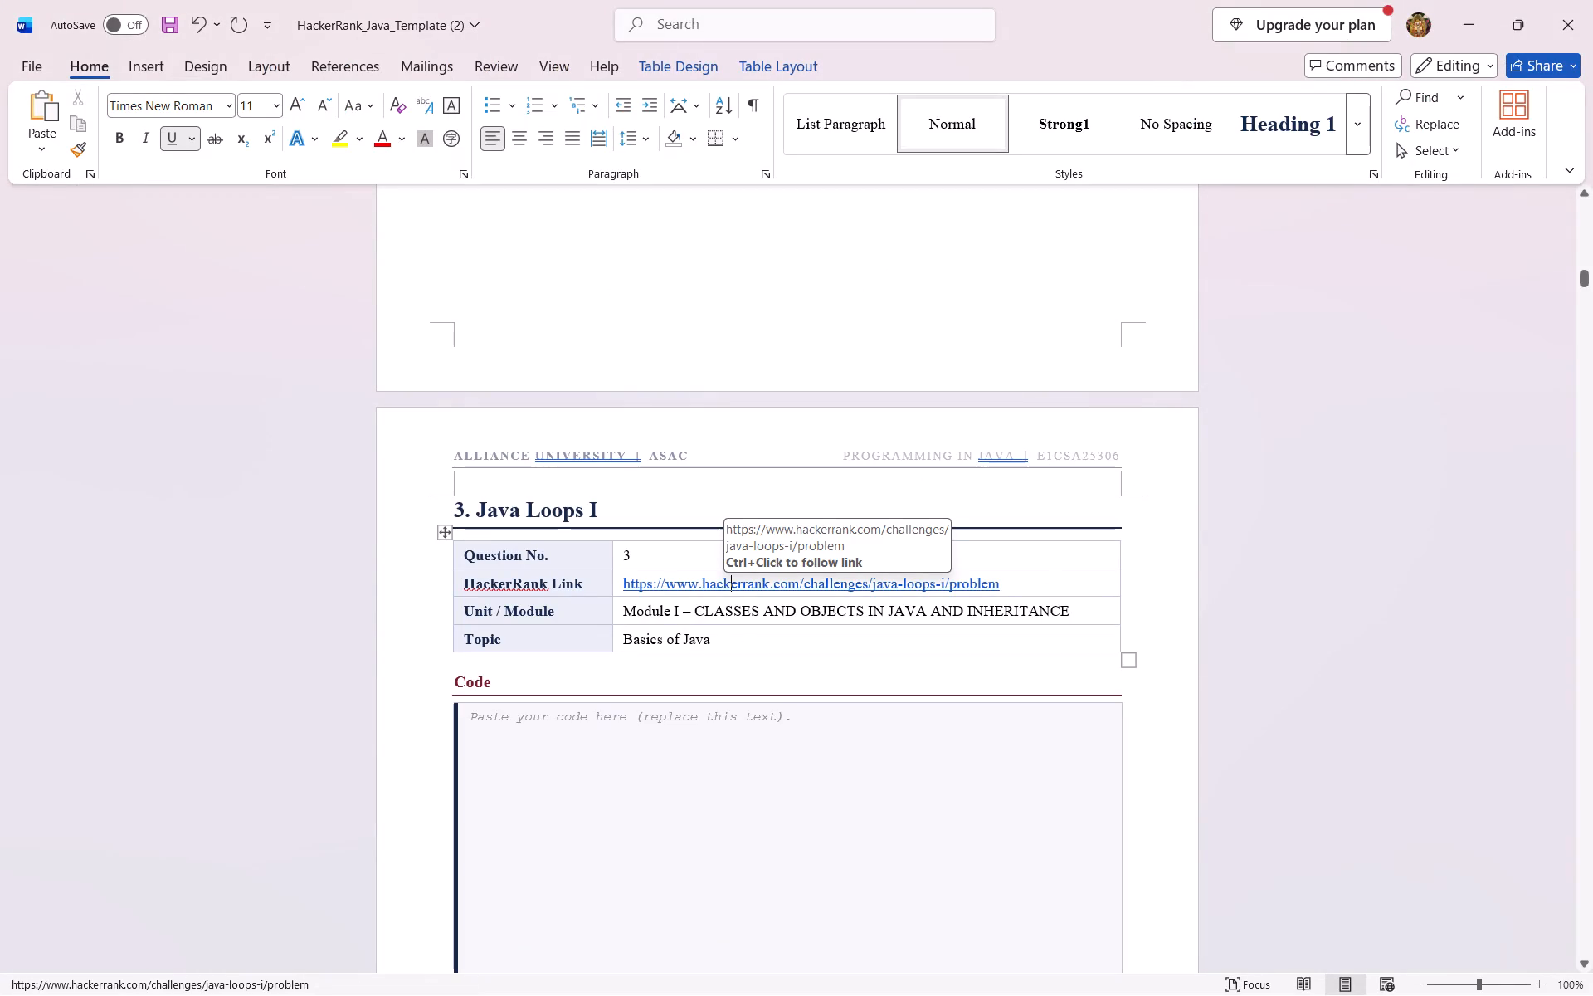
Follow question 3's HackerRank link from the Word document to reopen the Java Loops I problem, closing the older Submissions tab in Edge.
{"action": "left_click", "coordinate": [724, 586], "text": "ctrl"}
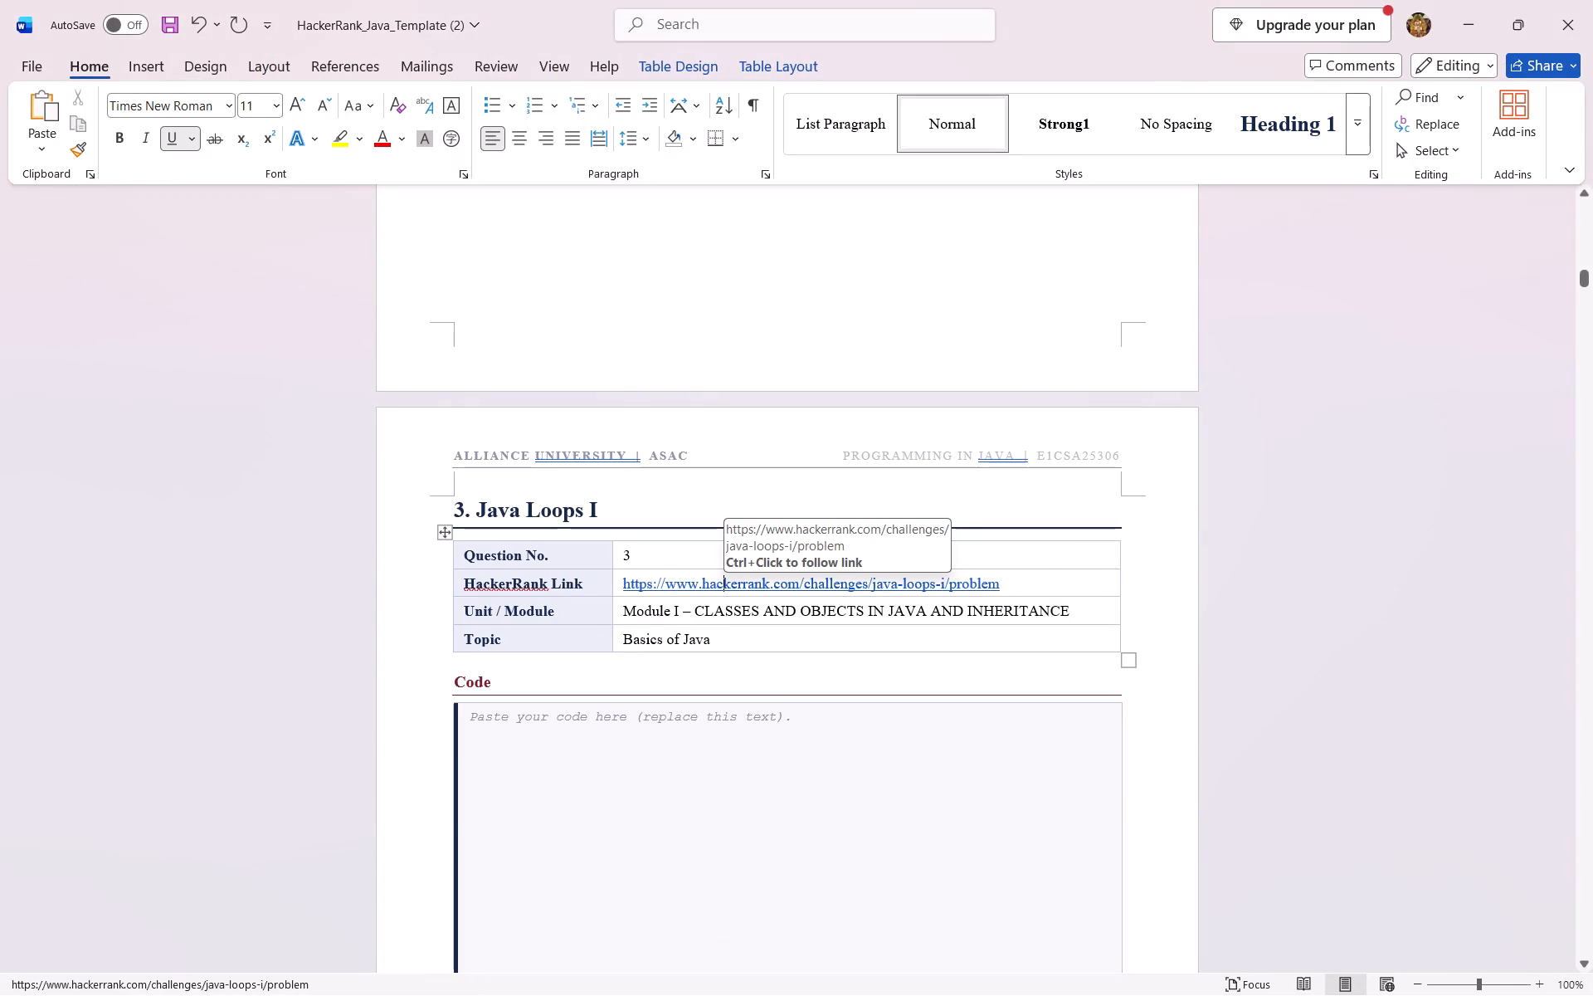
{"action": "left_click", "coordinate": [747, 585], "text": "ctrl"}
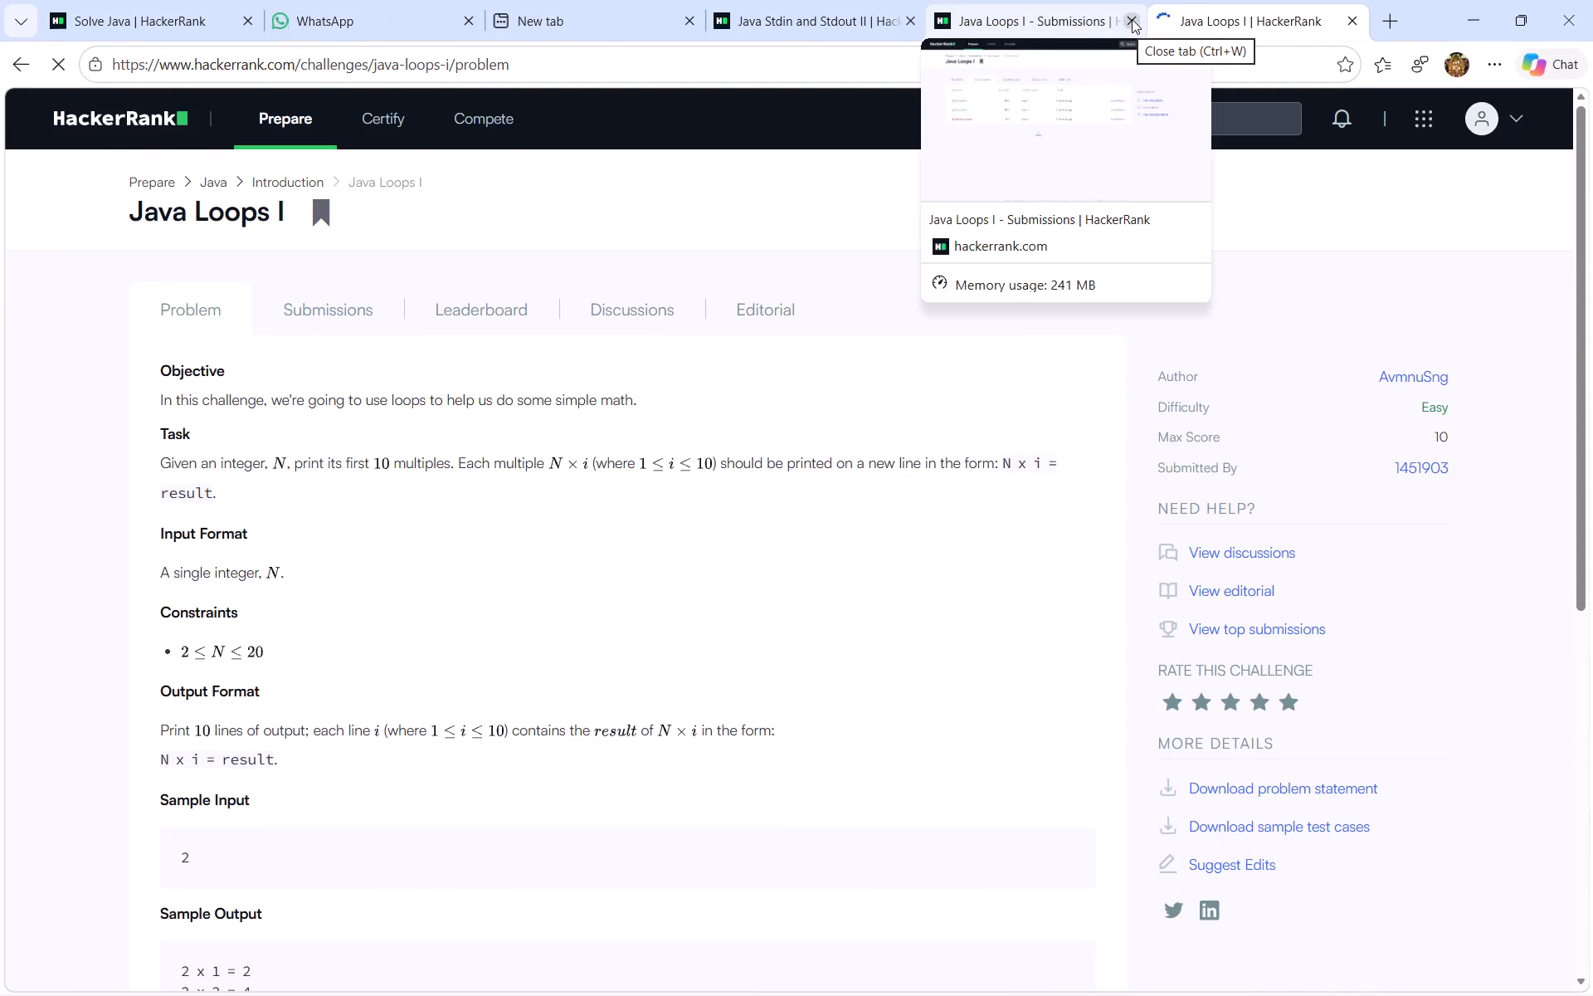
{"action": "left_click", "coordinate": [1132, 19]}
Open the results of the topmost accepted submission for the Java Loops I challenge.
{"action": "scroll", "coordinate": [822, 547], "scroll_direction": "down", "scroll_amount": 1}
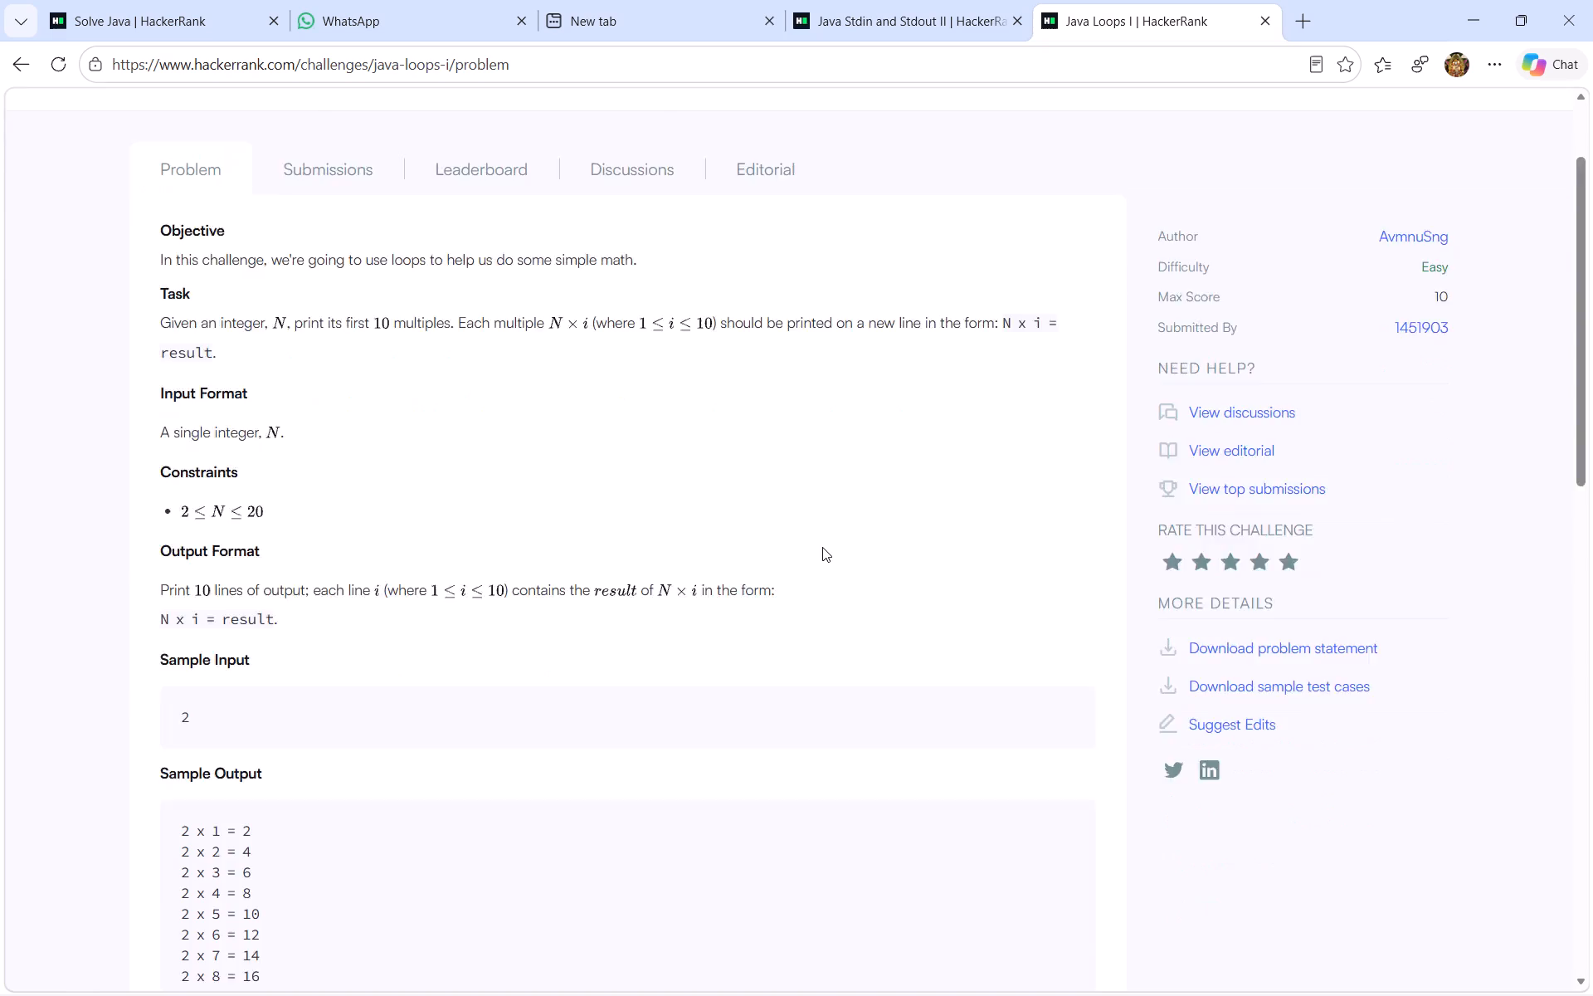
{"action": "scroll", "coordinate": [822, 547], "scroll_direction": "down", "scroll_amount": 1}
{"action": "scroll", "coordinate": [822, 547], "scroll_direction": "up", "scroll_amount": 1}
{"action": "left_click", "coordinate": [355, 302]}
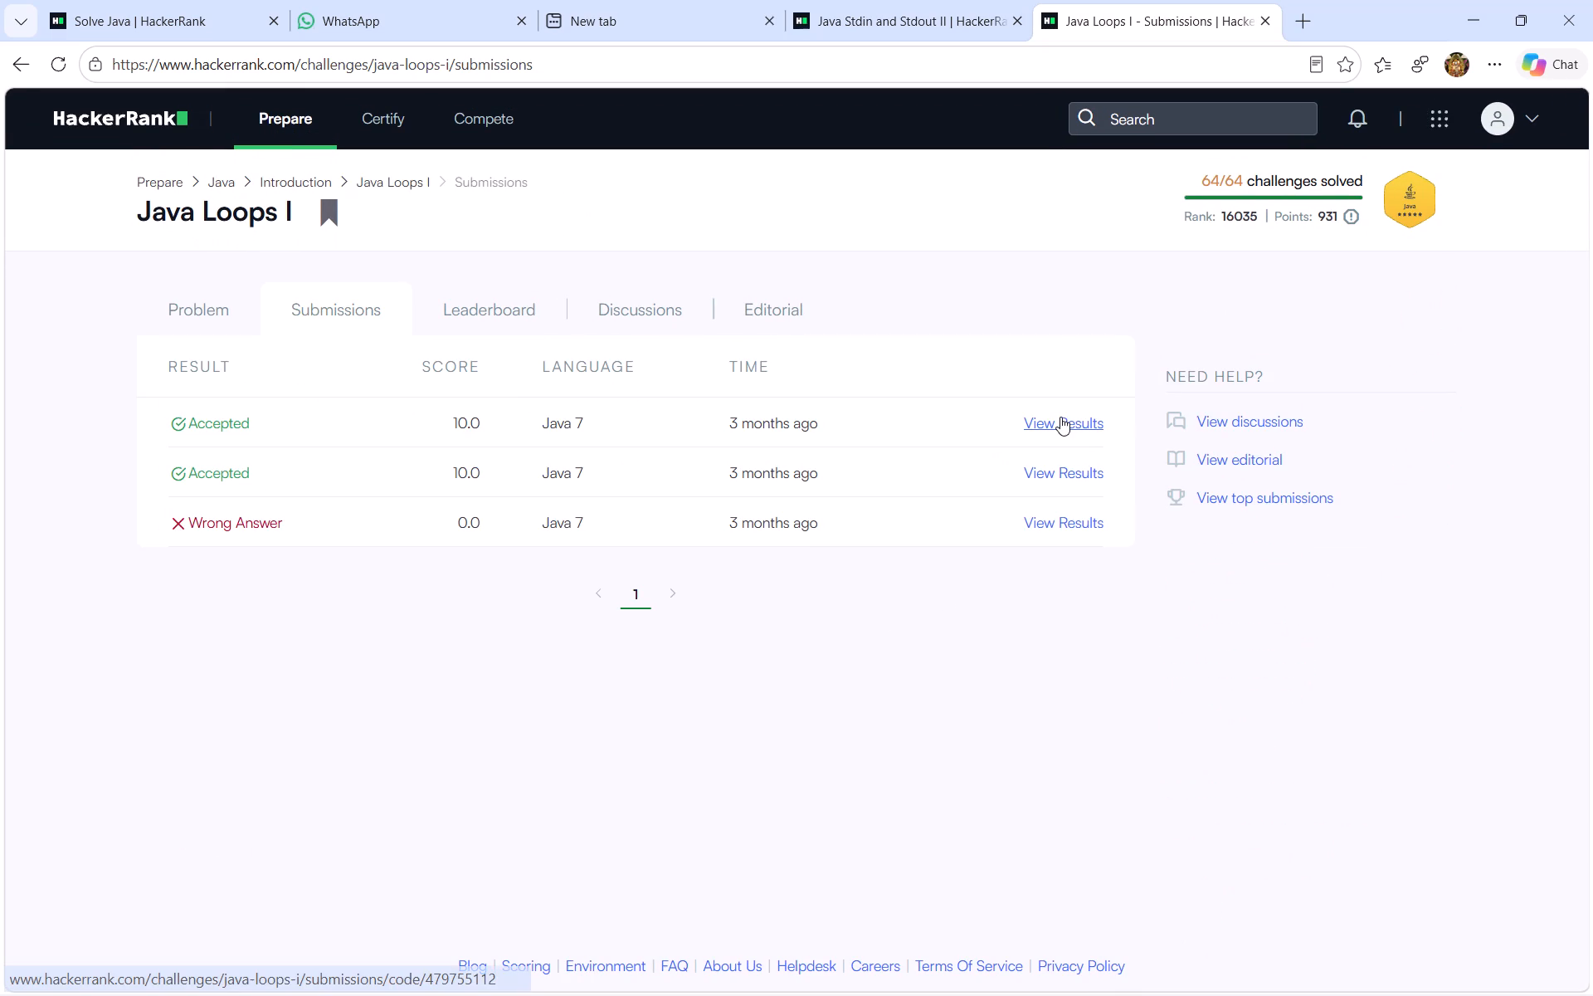
{"action": "left_click", "coordinate": [1060, 417]}
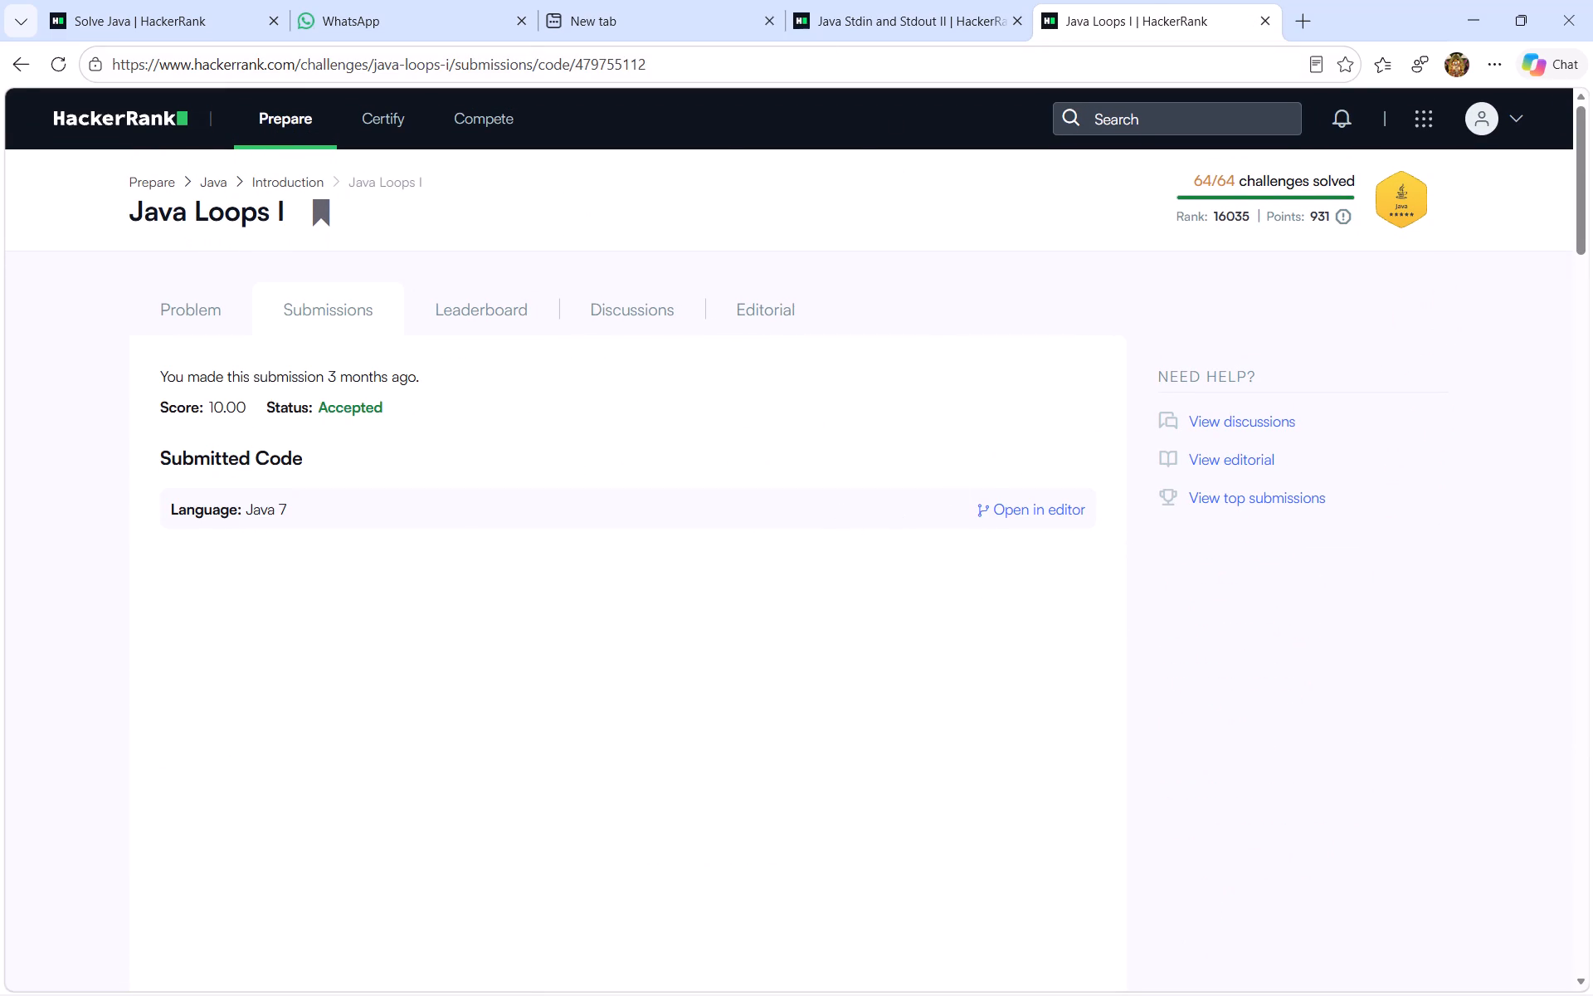
Close the Java Stdin and Stdout II browser tab, keeping the Java Loops I submission open.
{"action": "left_click", "coordinate": [845, 0]}
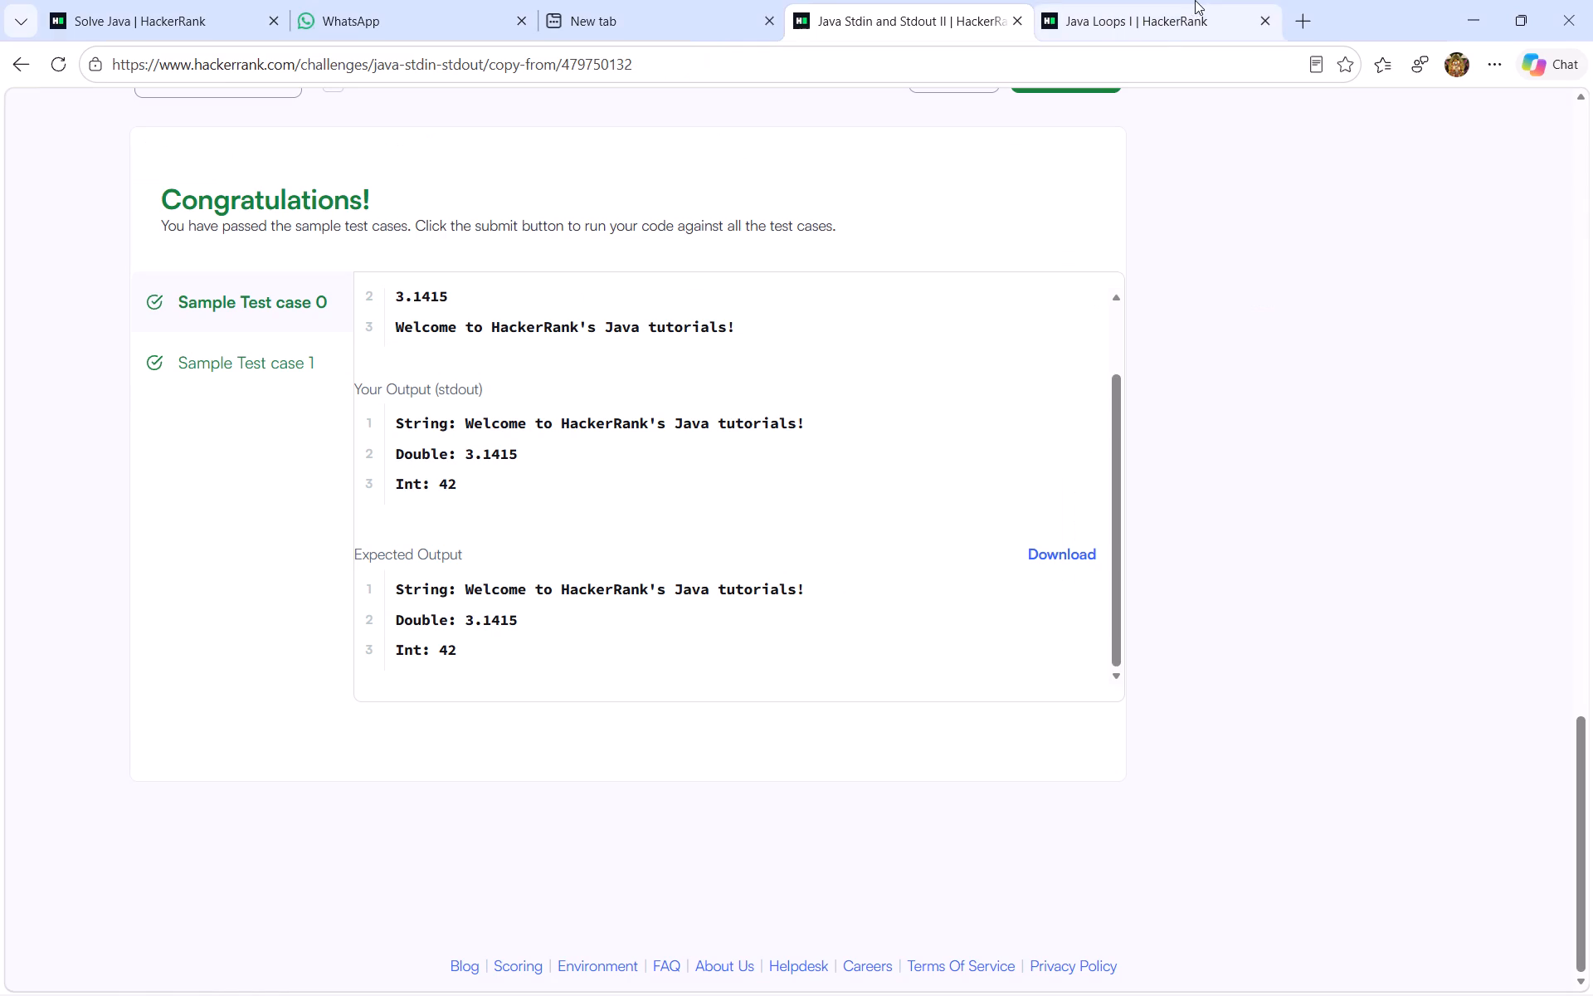
{"action": "left_click", "coordinate": [1157, 25]}
{"action": "left_click", "coordinate": [1018, 19]}
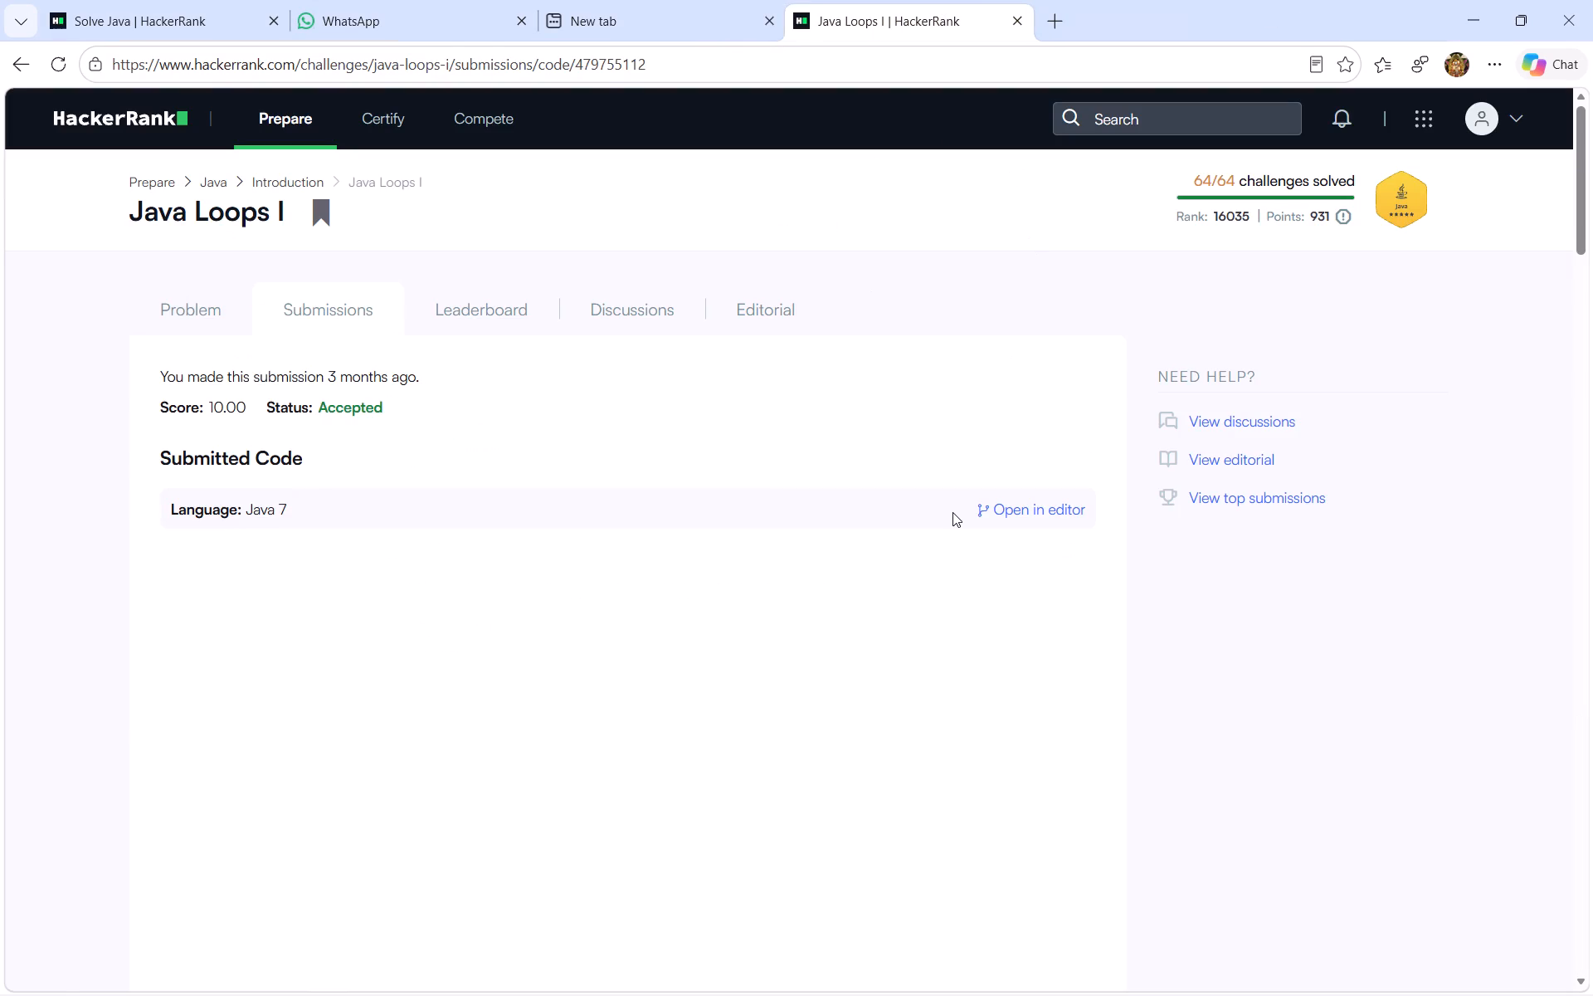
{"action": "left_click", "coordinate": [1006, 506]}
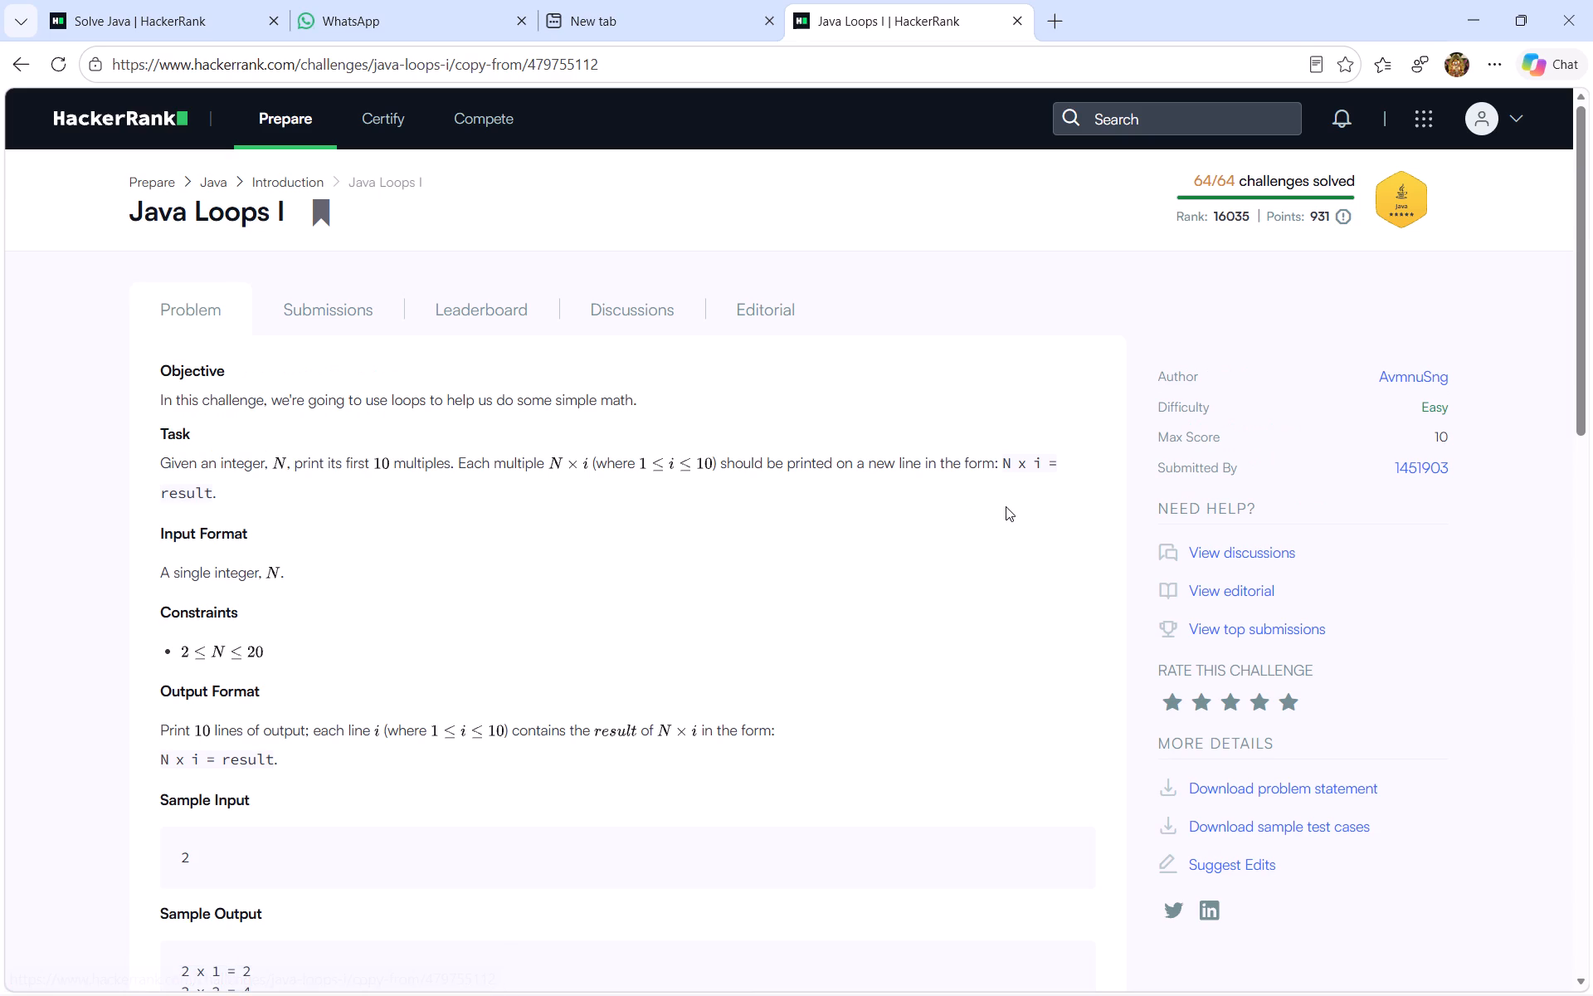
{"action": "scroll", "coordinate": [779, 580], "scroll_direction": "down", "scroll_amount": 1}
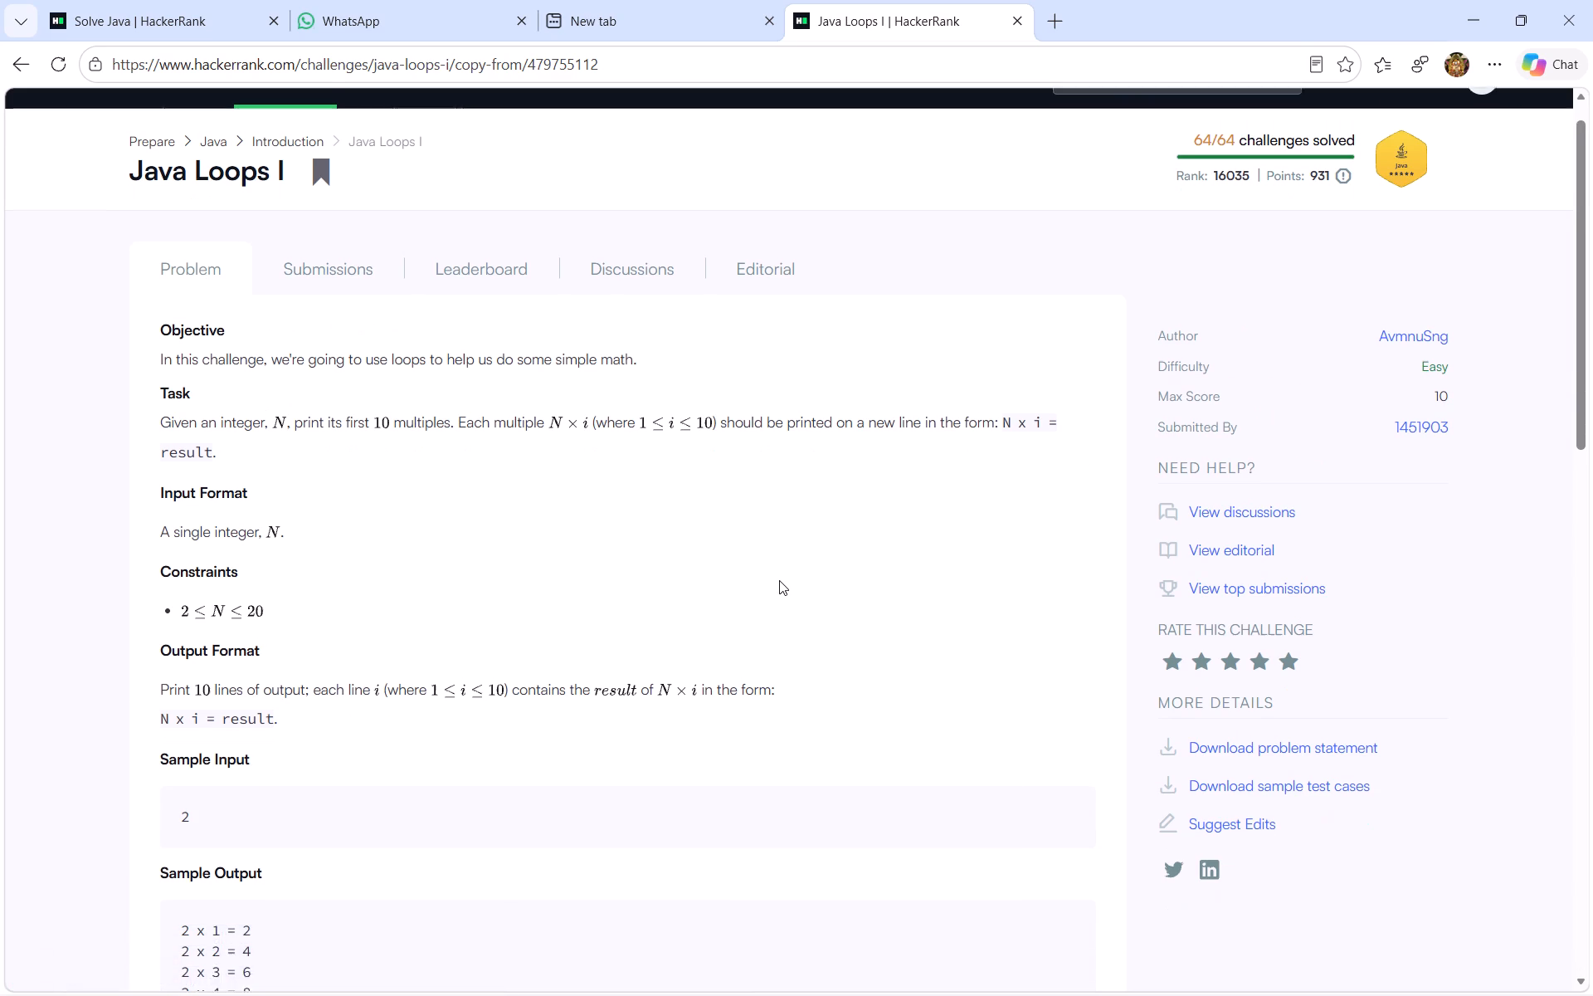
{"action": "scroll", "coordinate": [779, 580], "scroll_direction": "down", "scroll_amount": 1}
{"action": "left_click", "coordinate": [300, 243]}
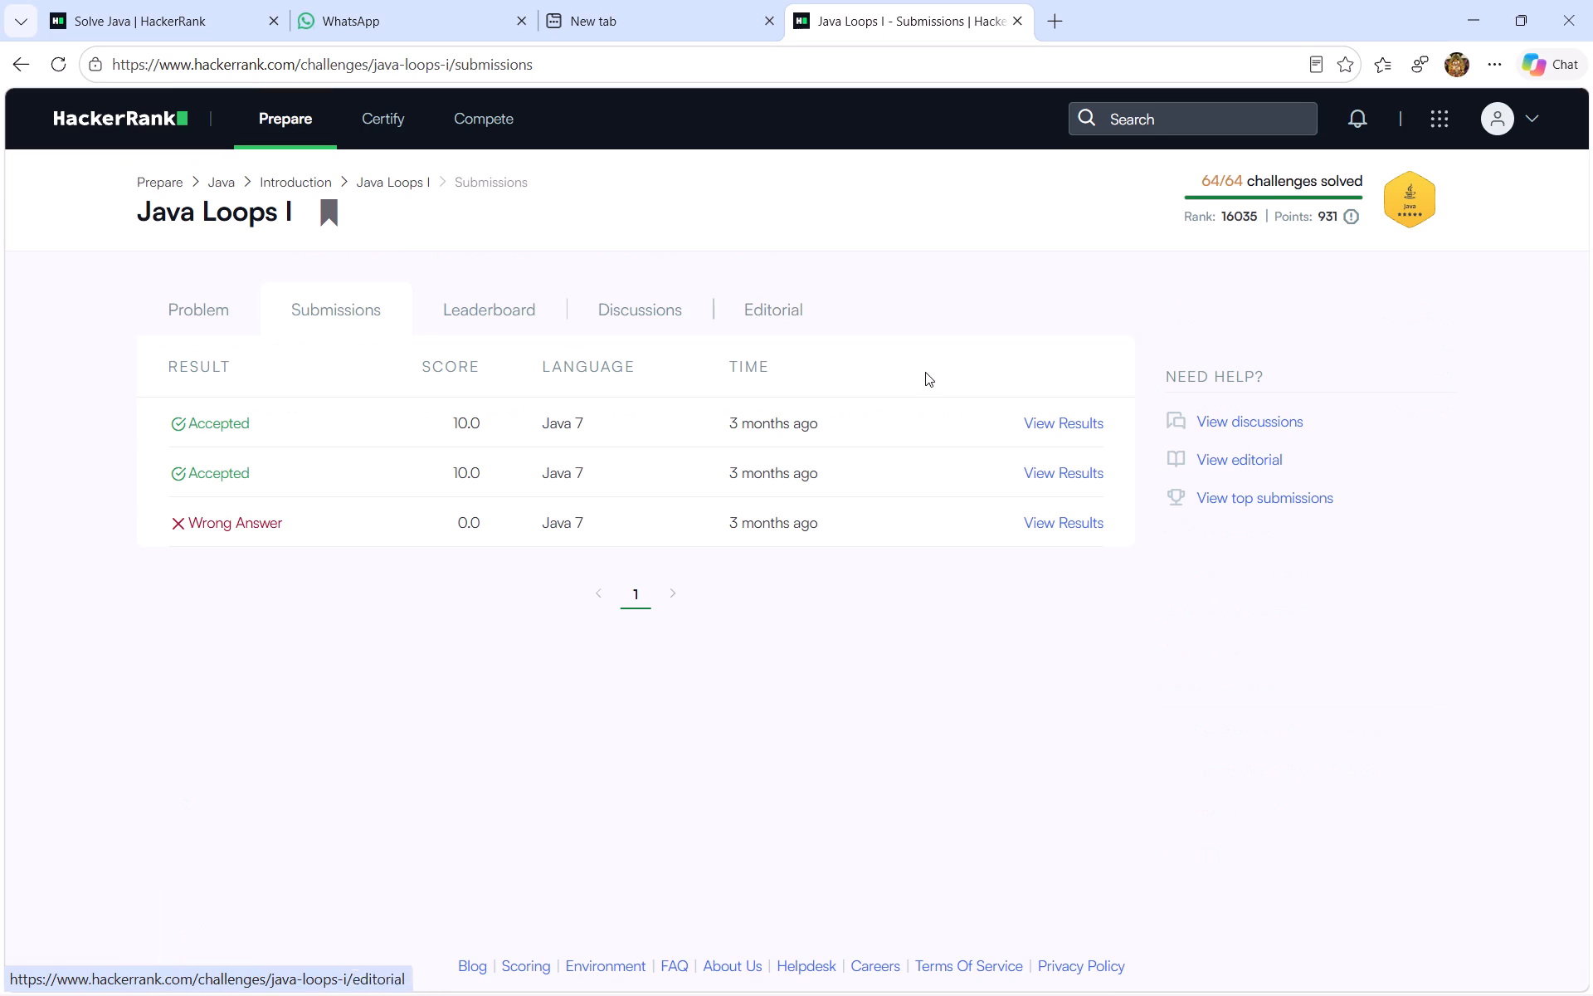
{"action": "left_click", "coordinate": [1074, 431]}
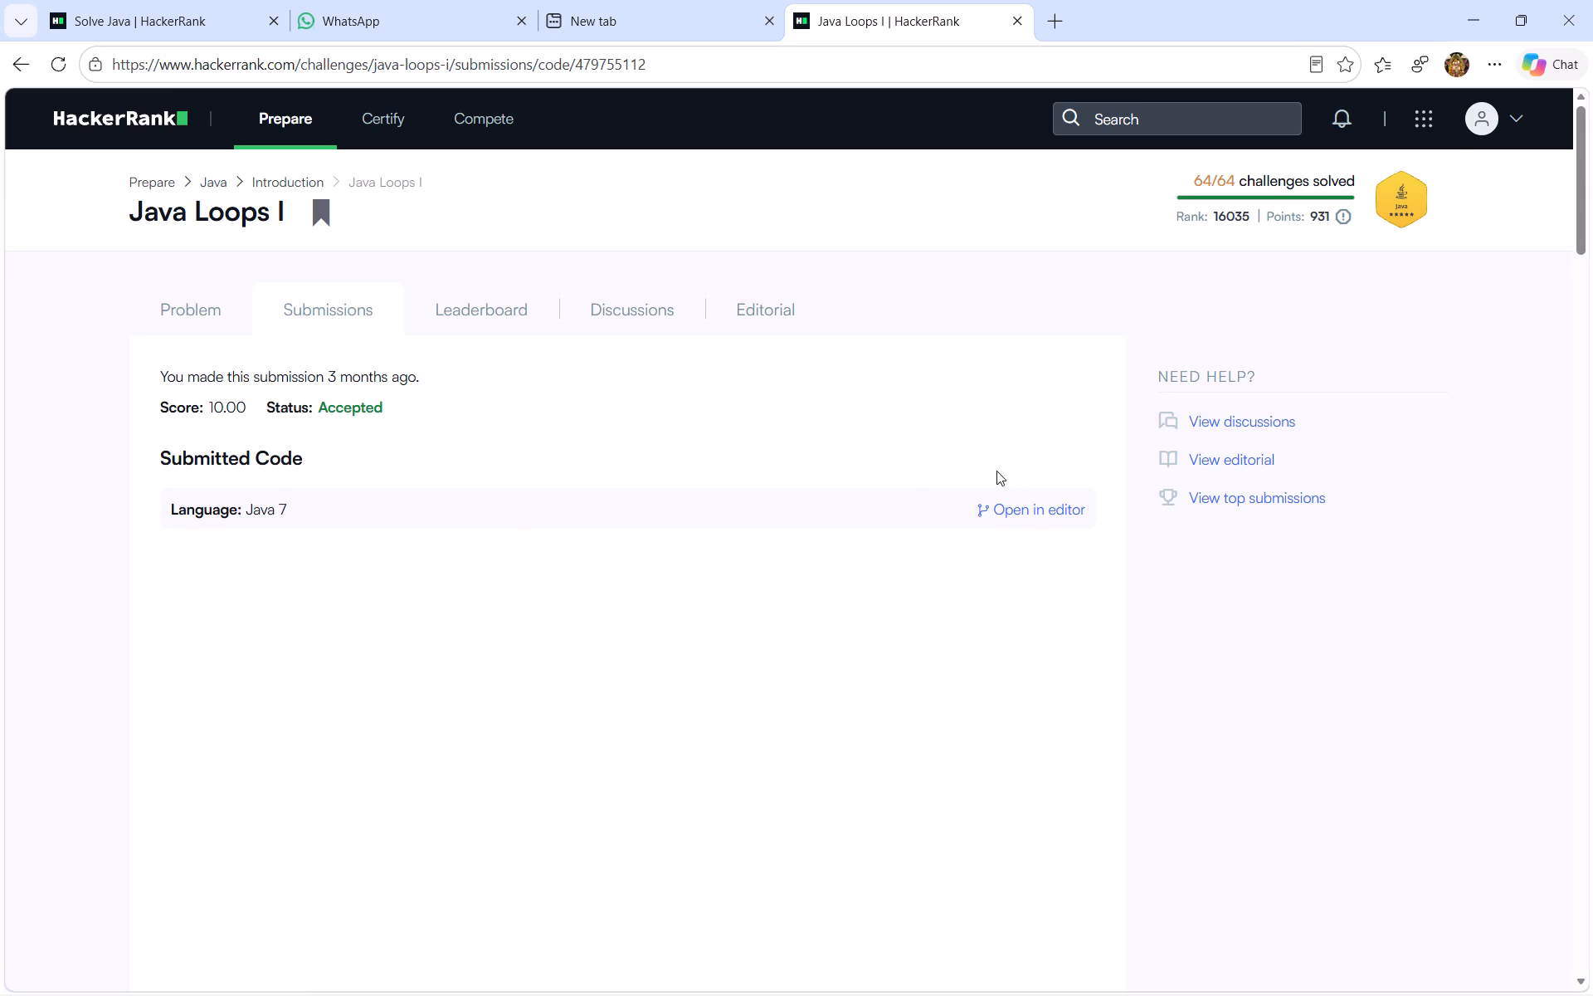
Open the accepted Java Loops I submission in the code editor and copy its entire code.
{"action": "left_click", "coordinate": [1027, 518]}
{"action": "left_click", "coordinate": [1003, 505]}
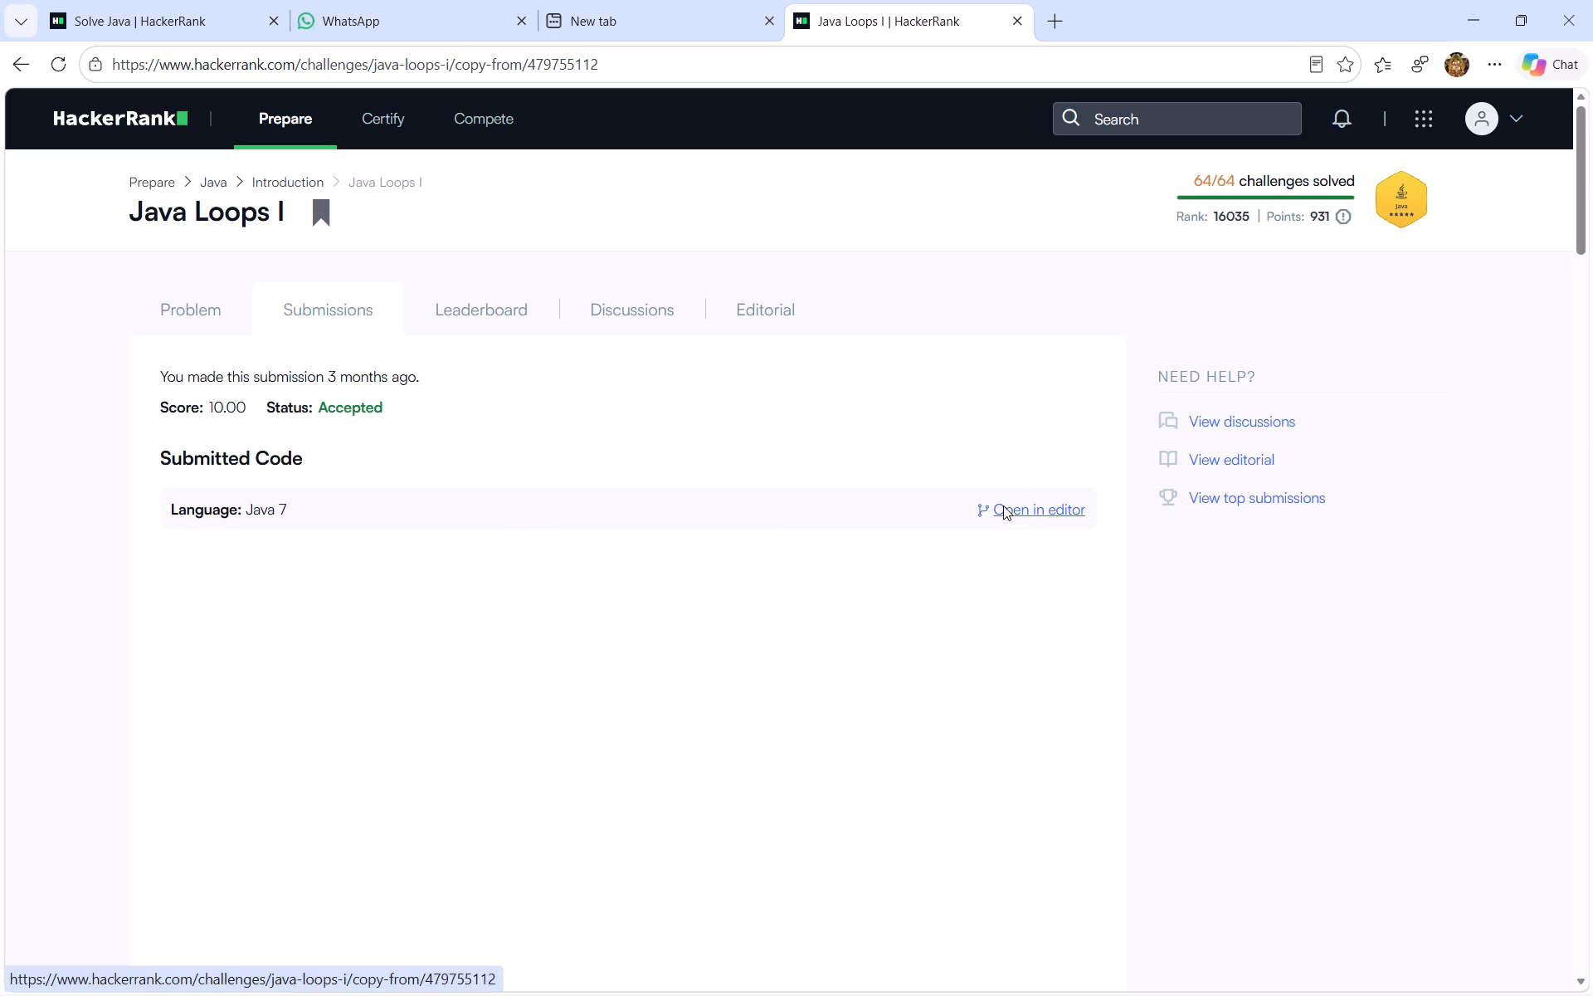
{"action": "scroll", "coordinate": [653, 575], "scroll_direction": "down", "scroll_amount": 6}
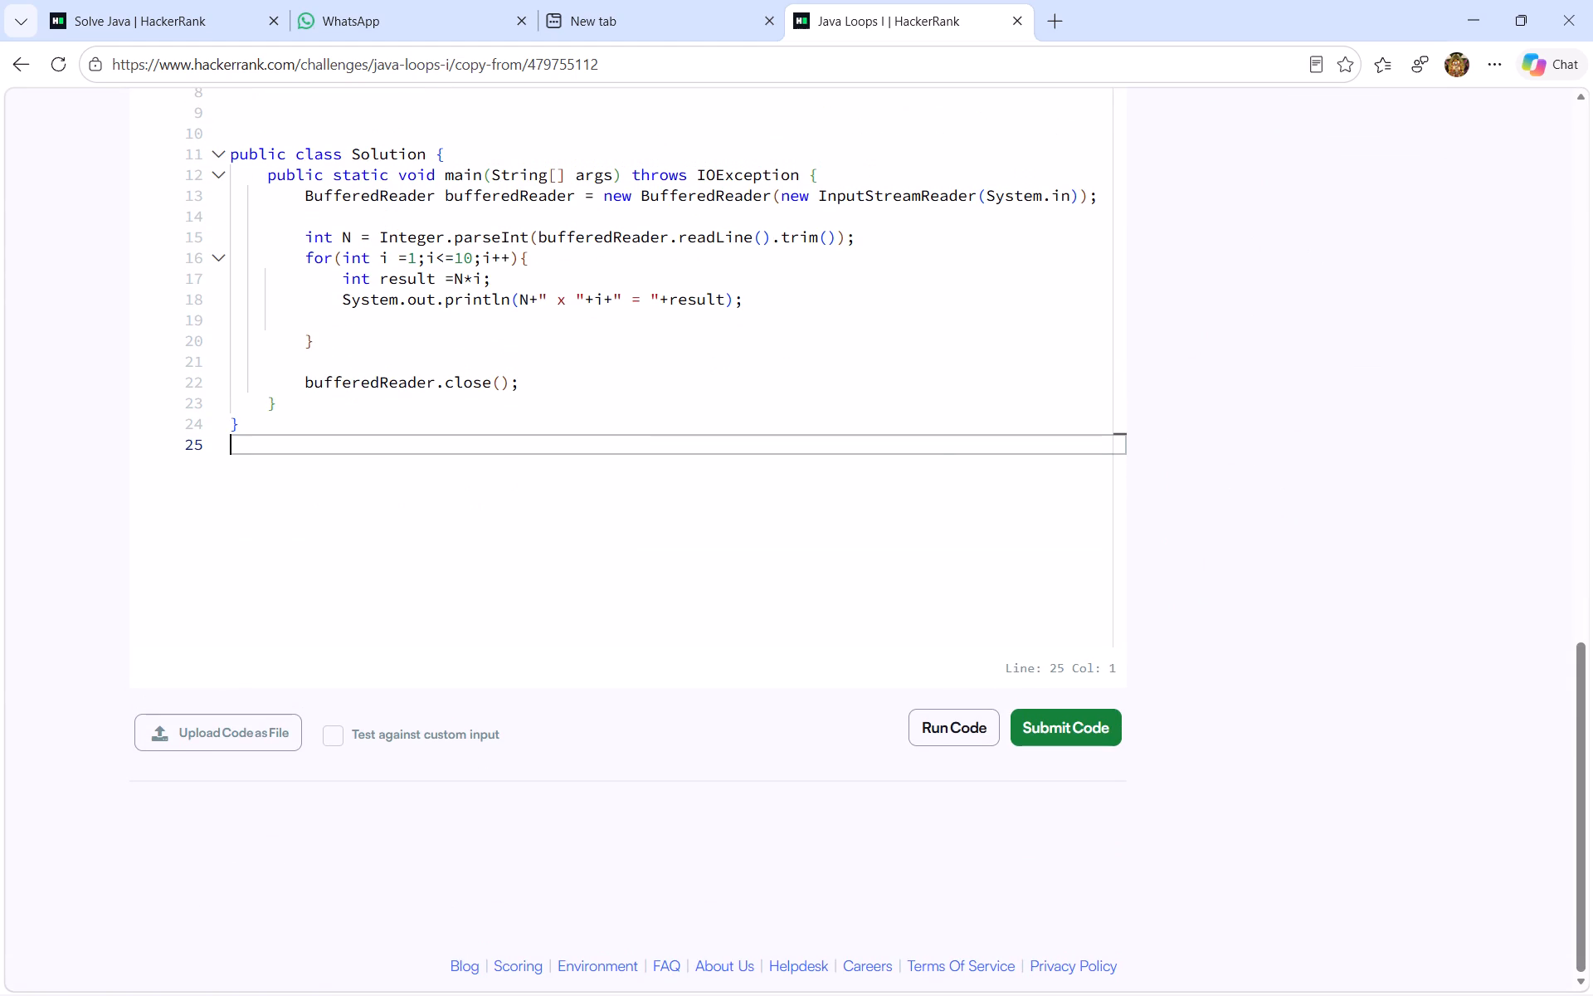
{"action": "left_click", "coordinate": [338, 458]}
{"action": "key", "text": "ctrl+a"}
{"action": "key", "text": "ctrl+c"}
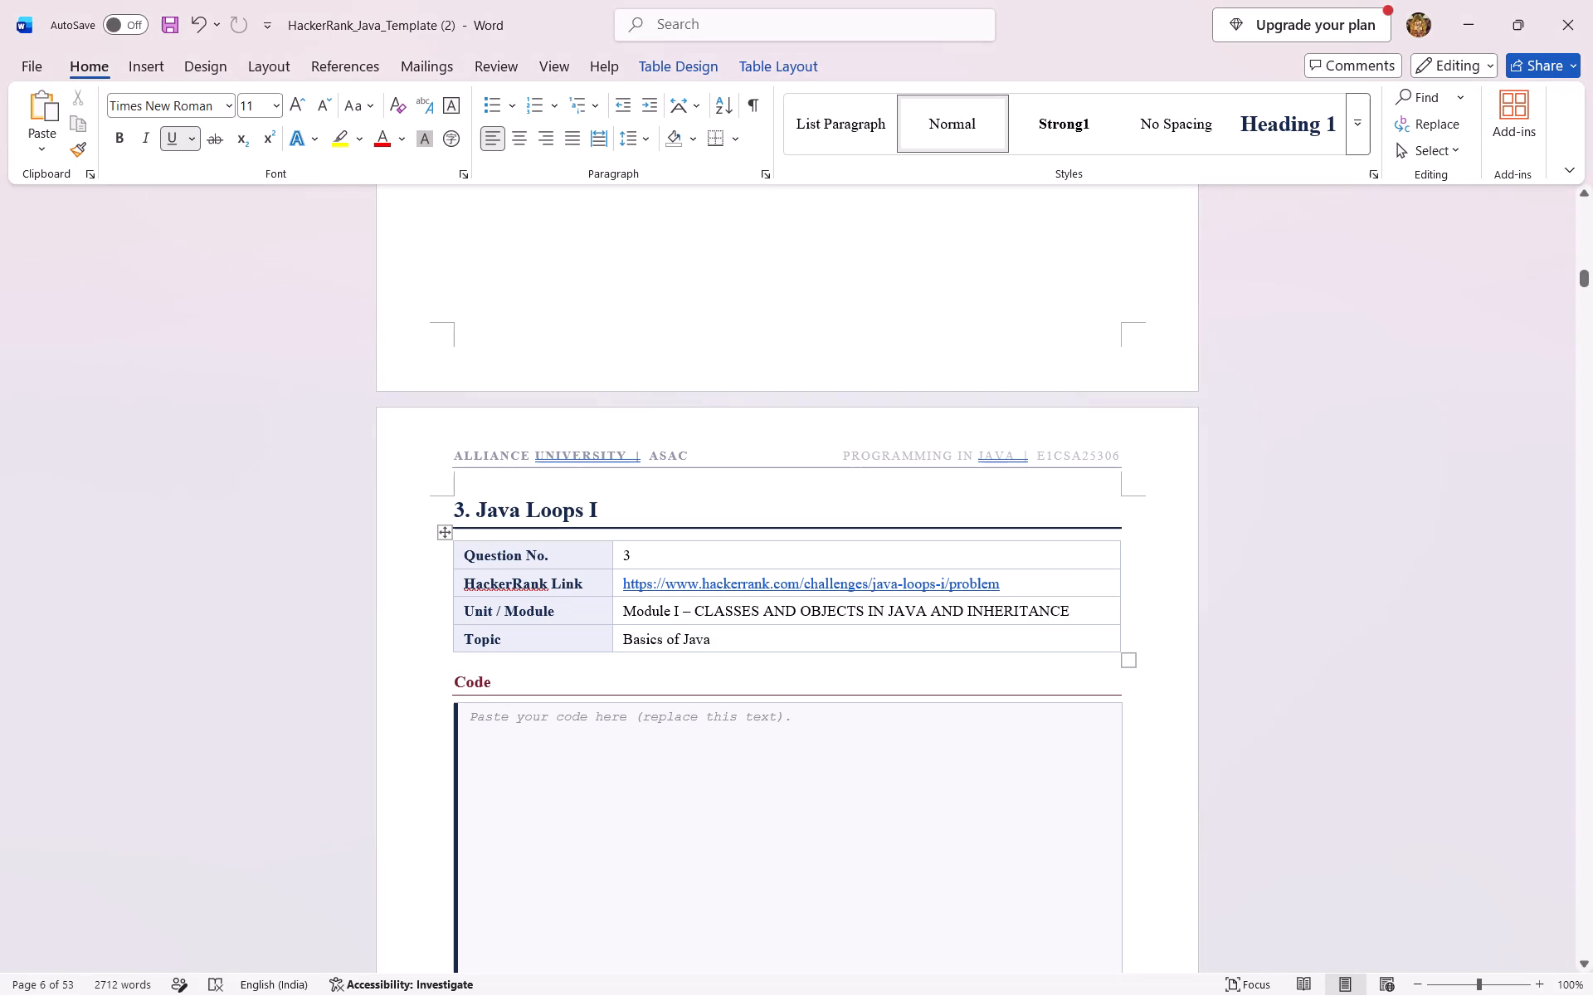
Replace the placeholder text in question 3's Code box in the Word document with the copied Java Loops I code.
{"action": "left_click_drag", "start_coordinate": [796, 720], "coordinate": [451, 707]}
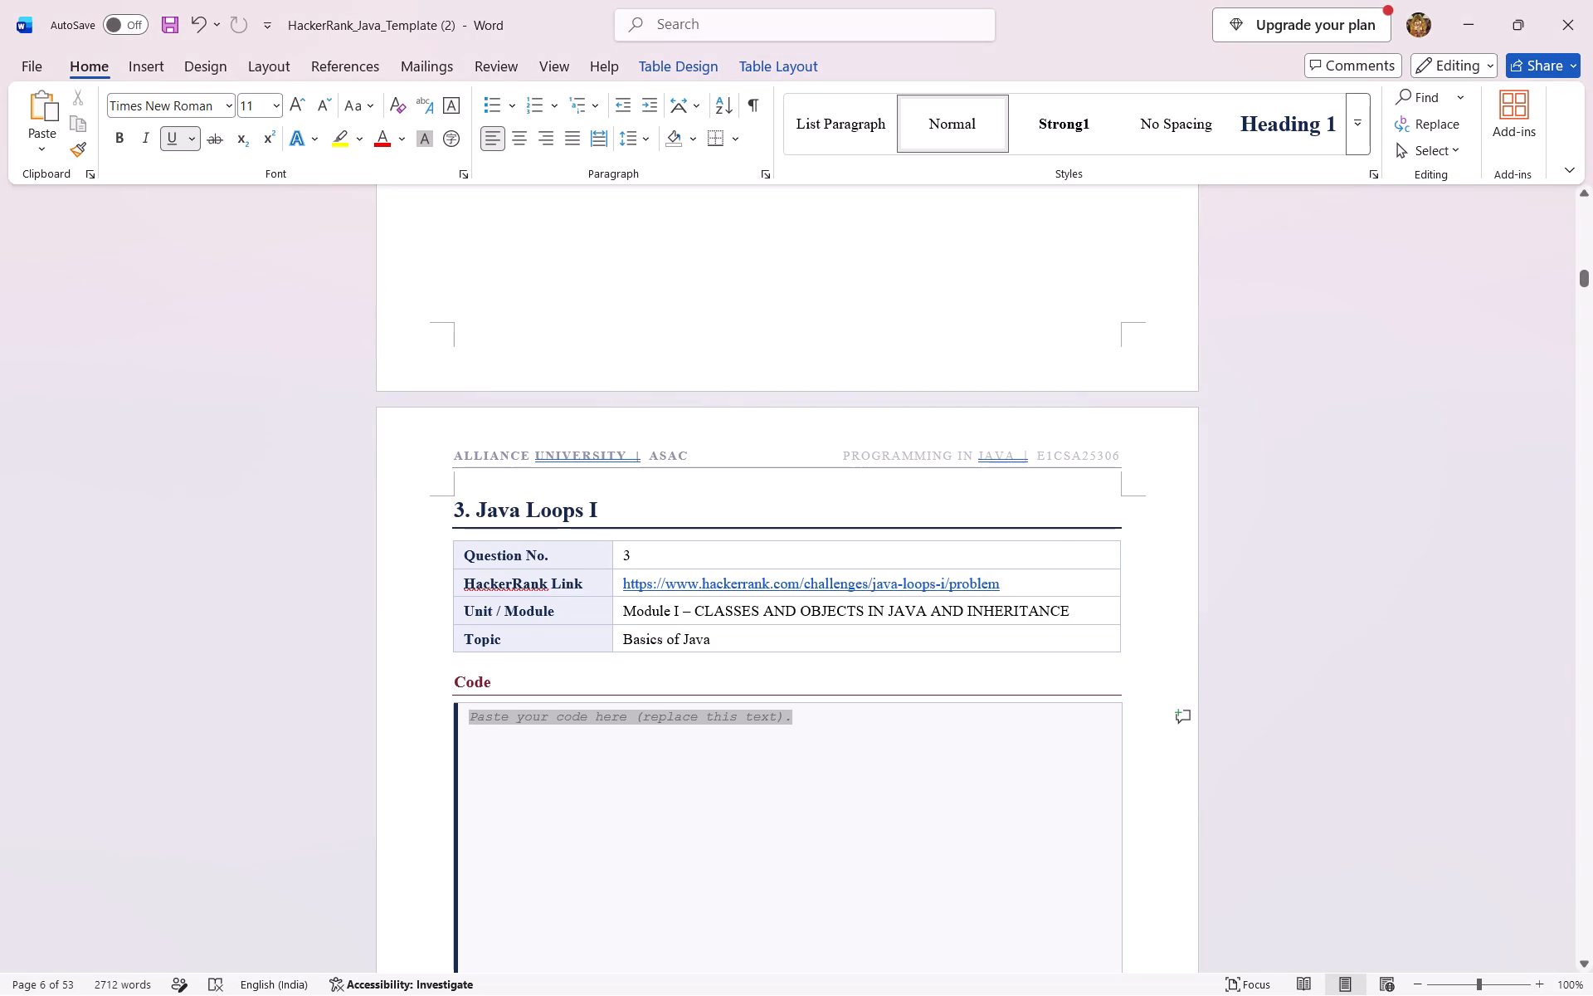
{"action": "left_click_drag", "start_coordinate": [451, 707], "coordinate": [442, 707]}
{"action": "key", "text": "BackSpace"}
{"action": "key", "text": "ctrl+v"}
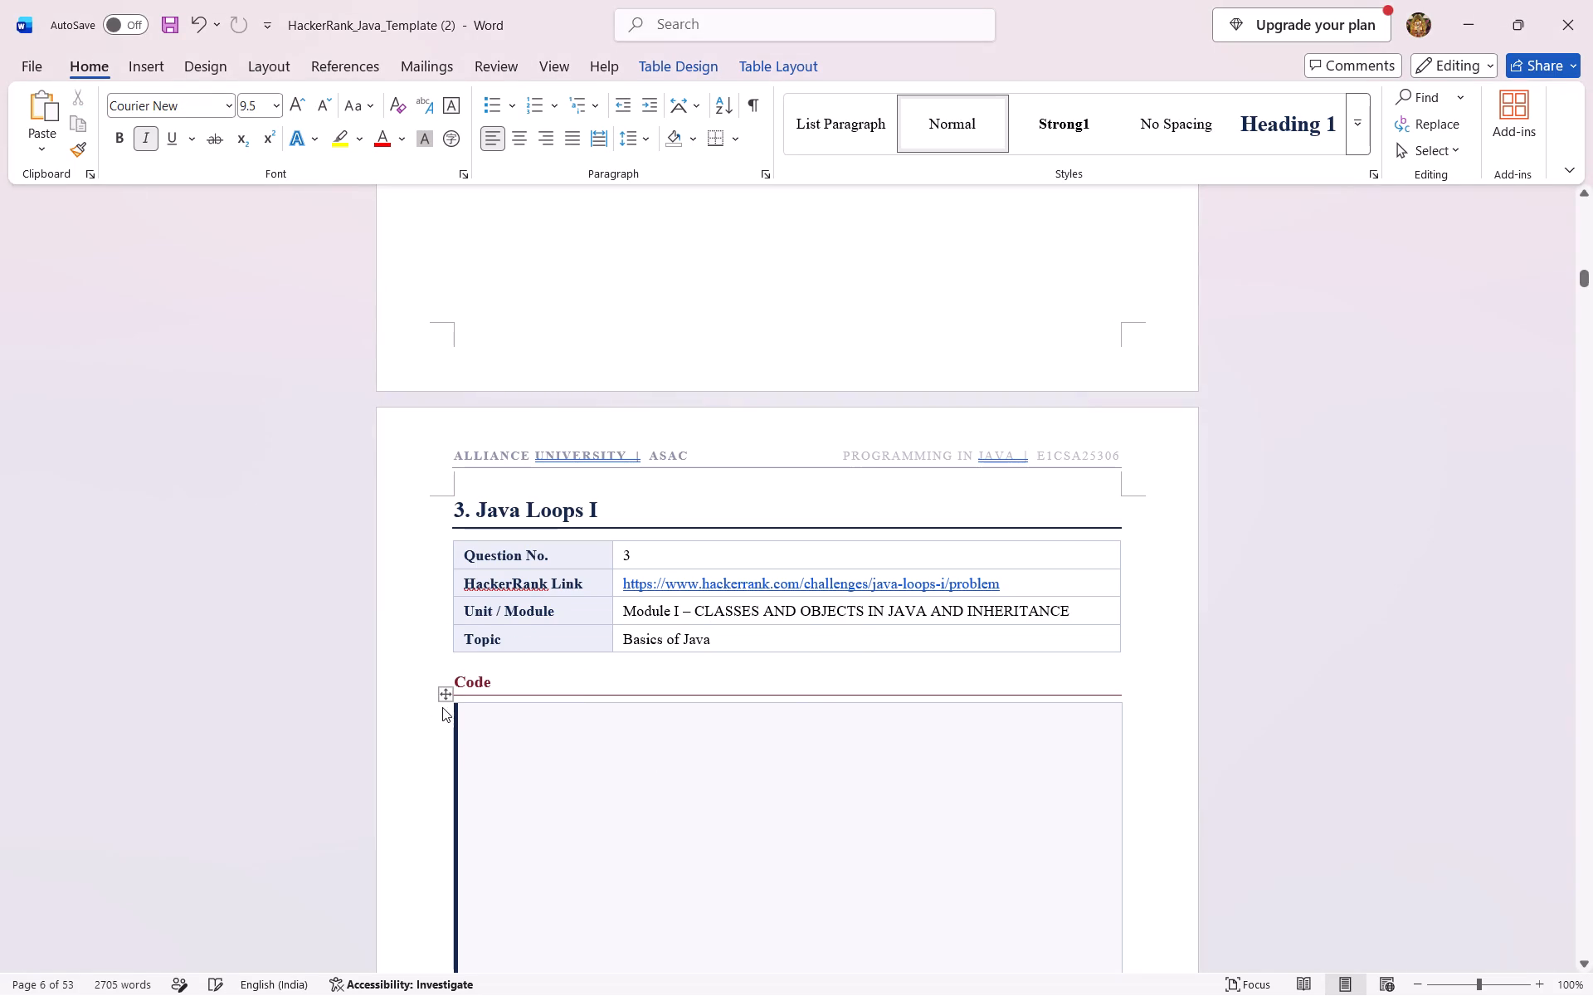
Delete the placeholder text in question 3's Output – Screenshot of Passed Test Cases box.
{"action": "scroll", "coordinate": [694, 774], "scroll_direction": "down", "scroll_amount": 4}
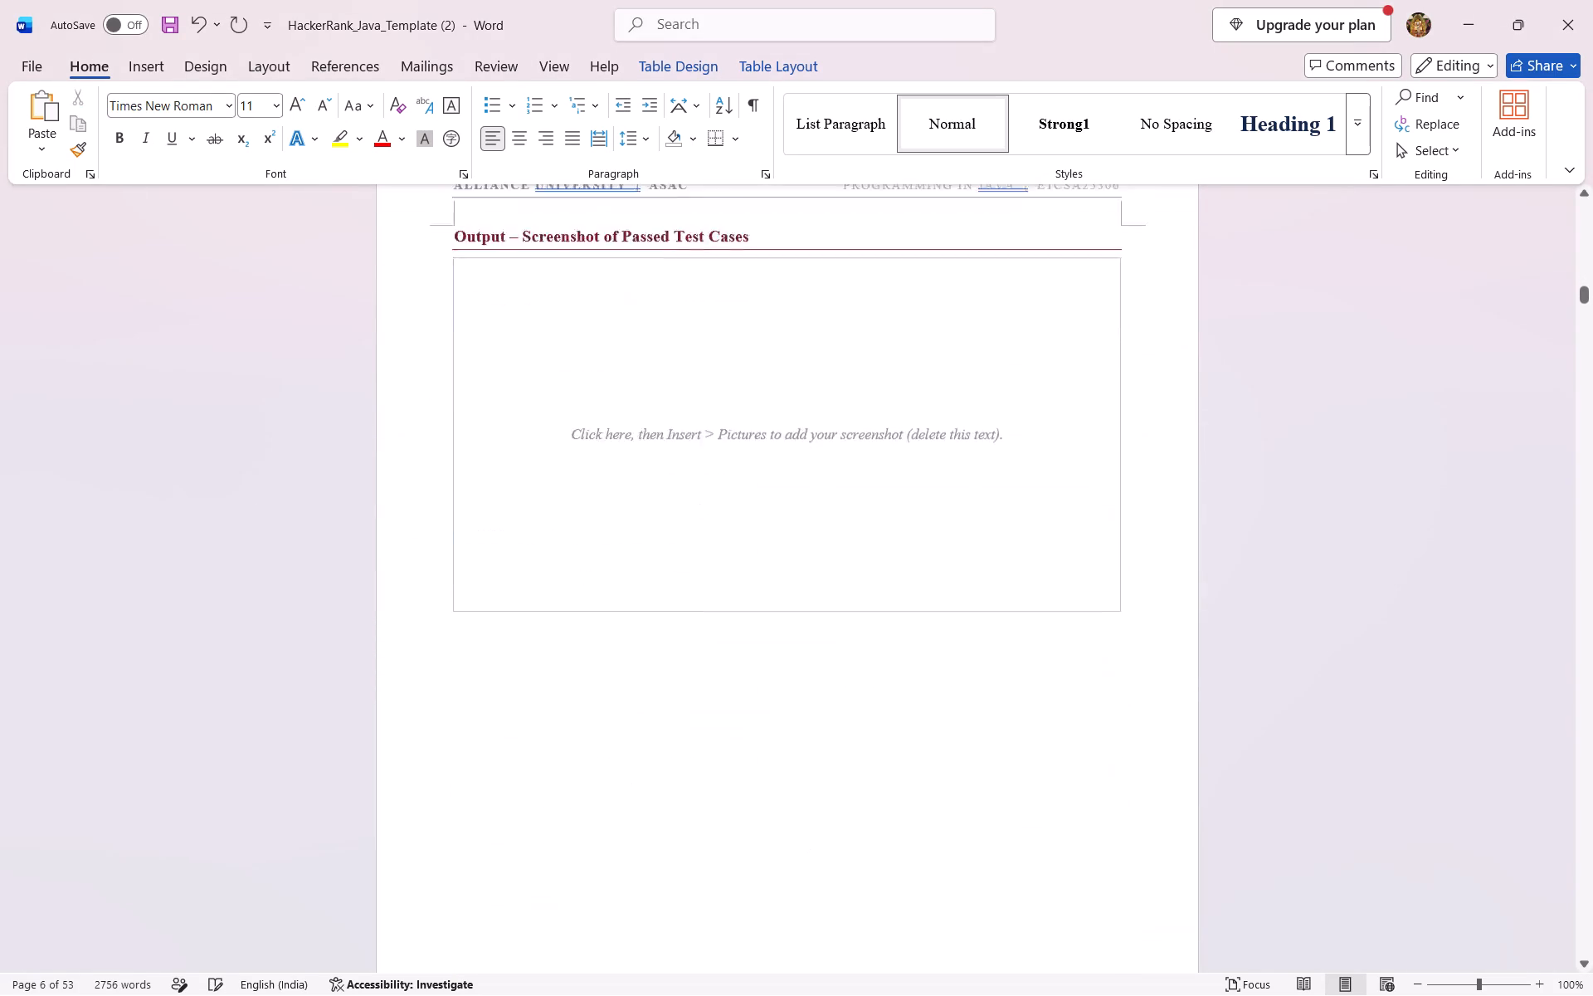
{"action": "left_click_drag", "start_coordinate": [1016, 357], "coordinate": [574, 337]}
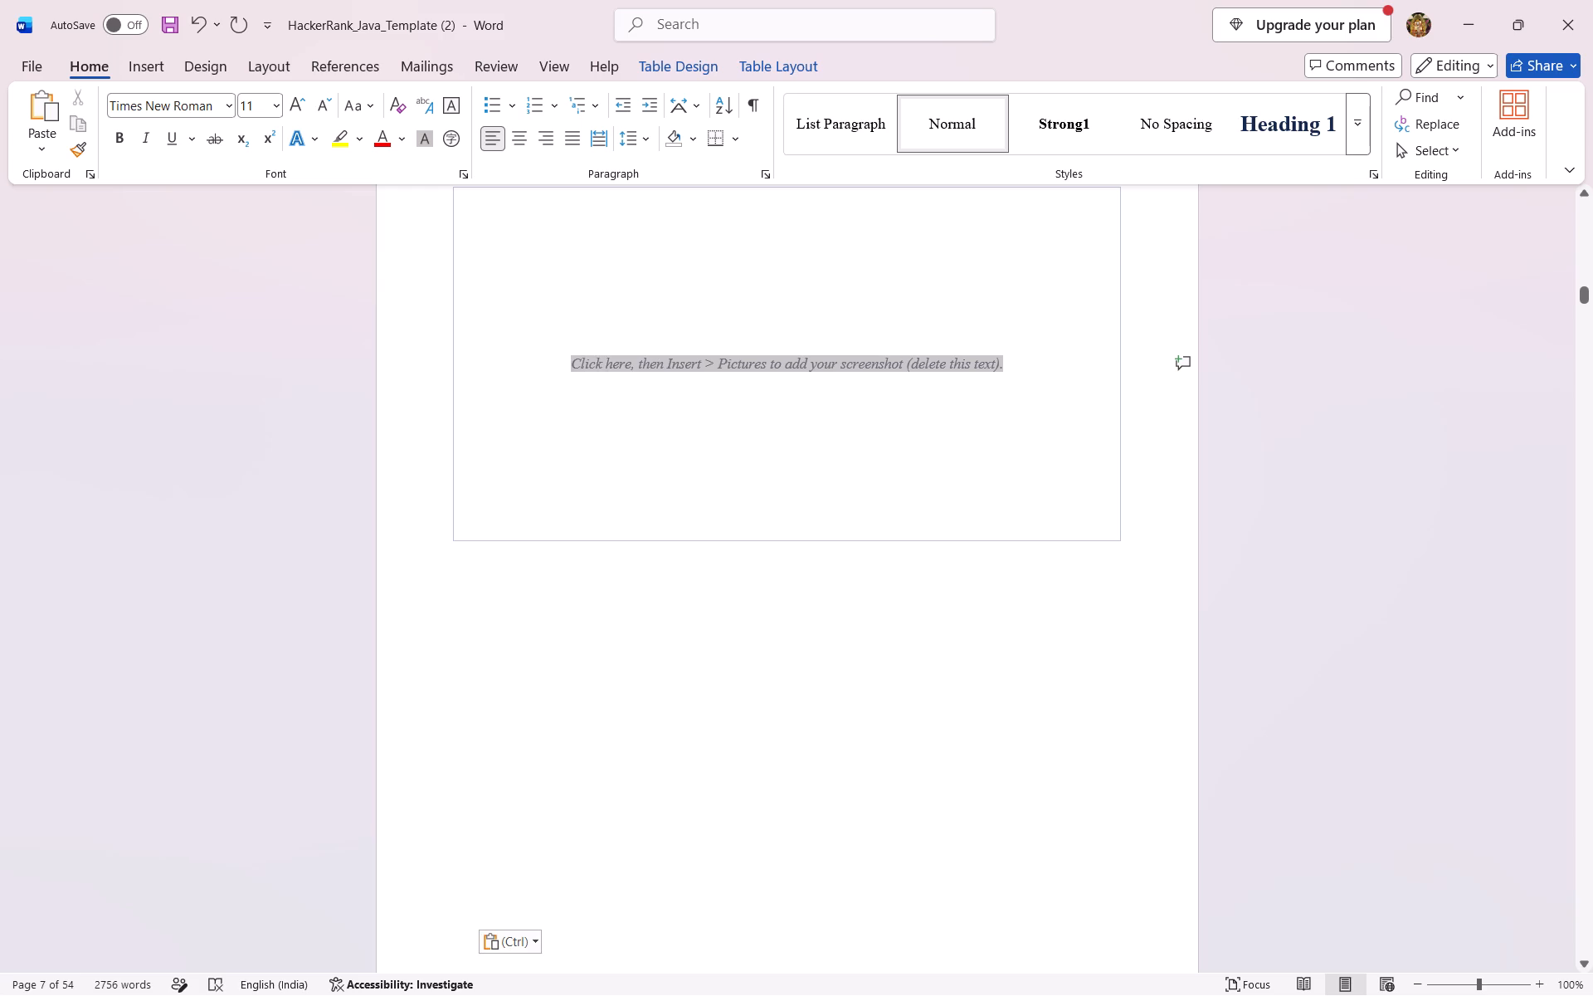
{"action": "left_click_drag", "start_coordinate": [574, 337], "coordinate": [570, 337]}
{"action": "key", "text": "BackSpace"}
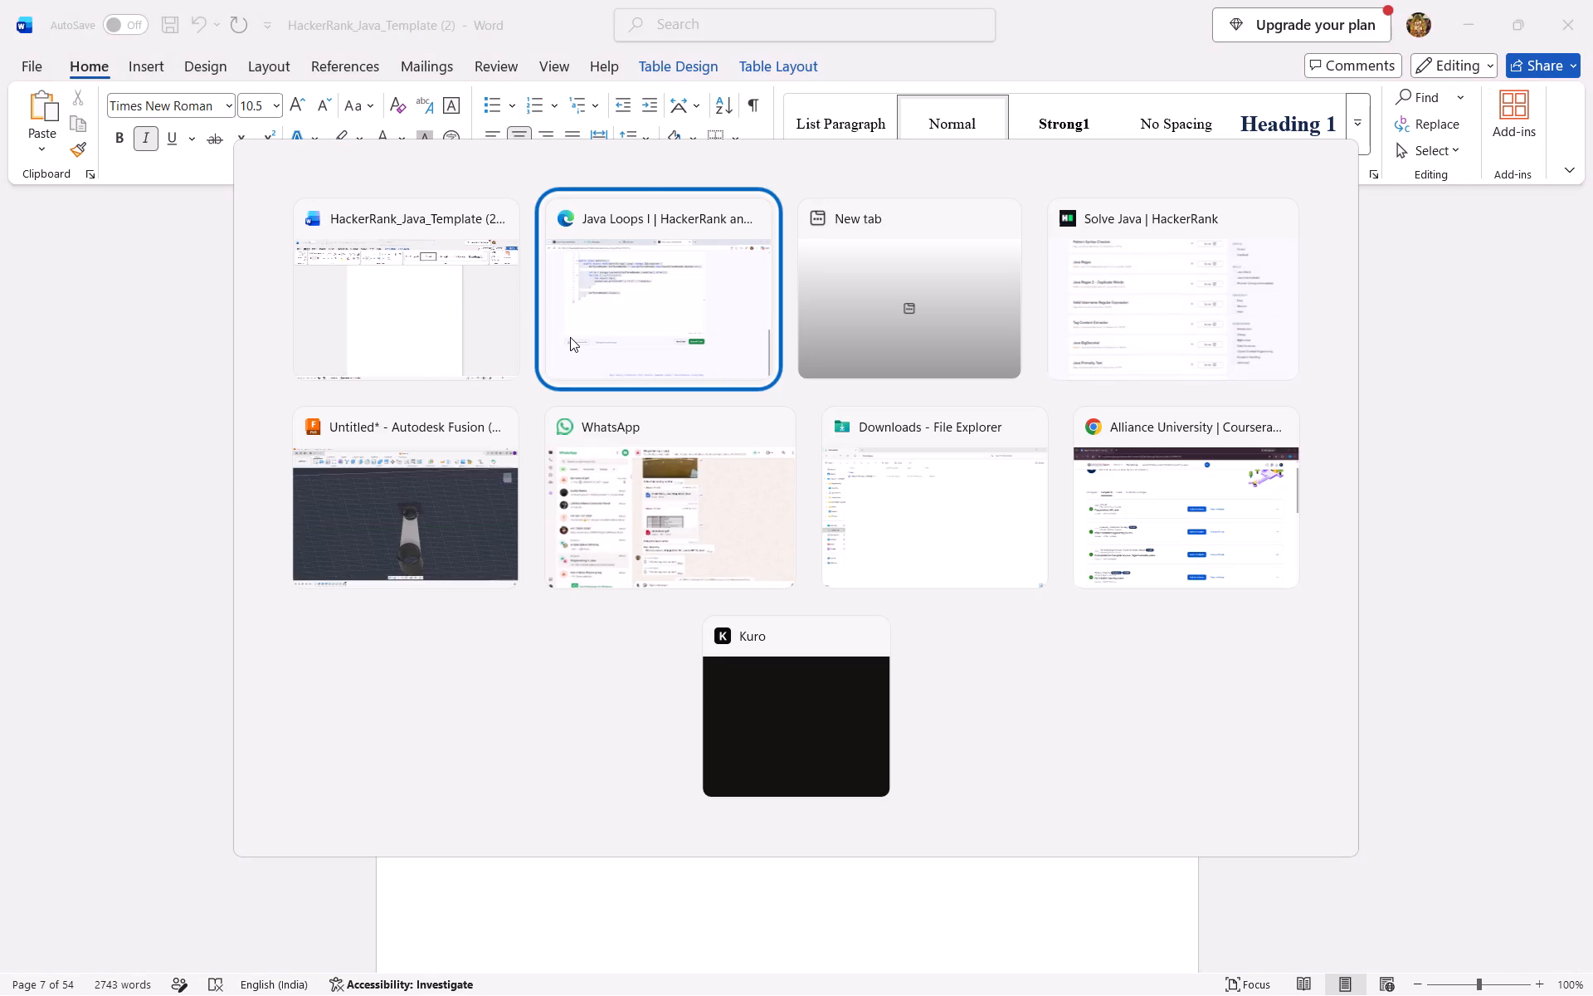
Switch back to HackerRank in Edge and run the Java Loops I code against the sample test cases.
{"action": "scroll", "coordinate": [681, 455], "scroll_direction": "down", "scroll_amount": 5}
{"action": "scroll", "coordinate": [681, 455], "scroll_direction": "up", "scroll_amount": 6}
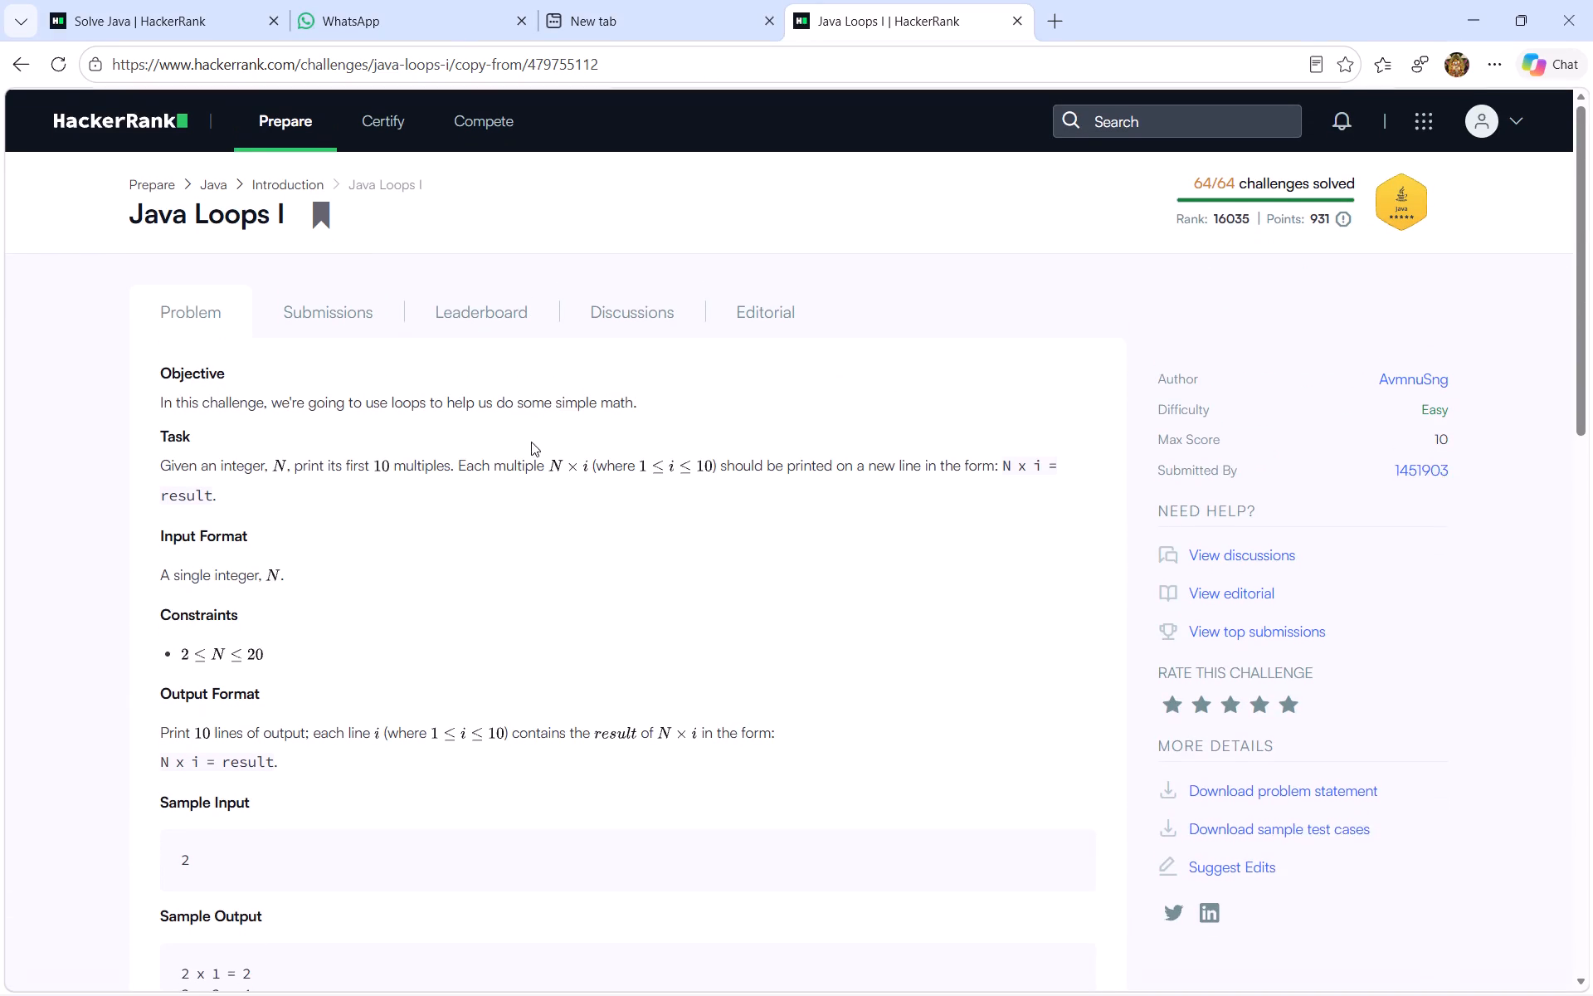
{"action": "scroll", "coordinate": [524, 334], "scroll_direction": "down", "scroll_amount": 2}
{"action": "scroll", "coordinate": [524, 334], "scroll_direction": "up", "scroll_amount": 1}
{"action": "scroll", "coordinate": [524, 334], "scroll_direction": "down", "scroll_amount": 6}
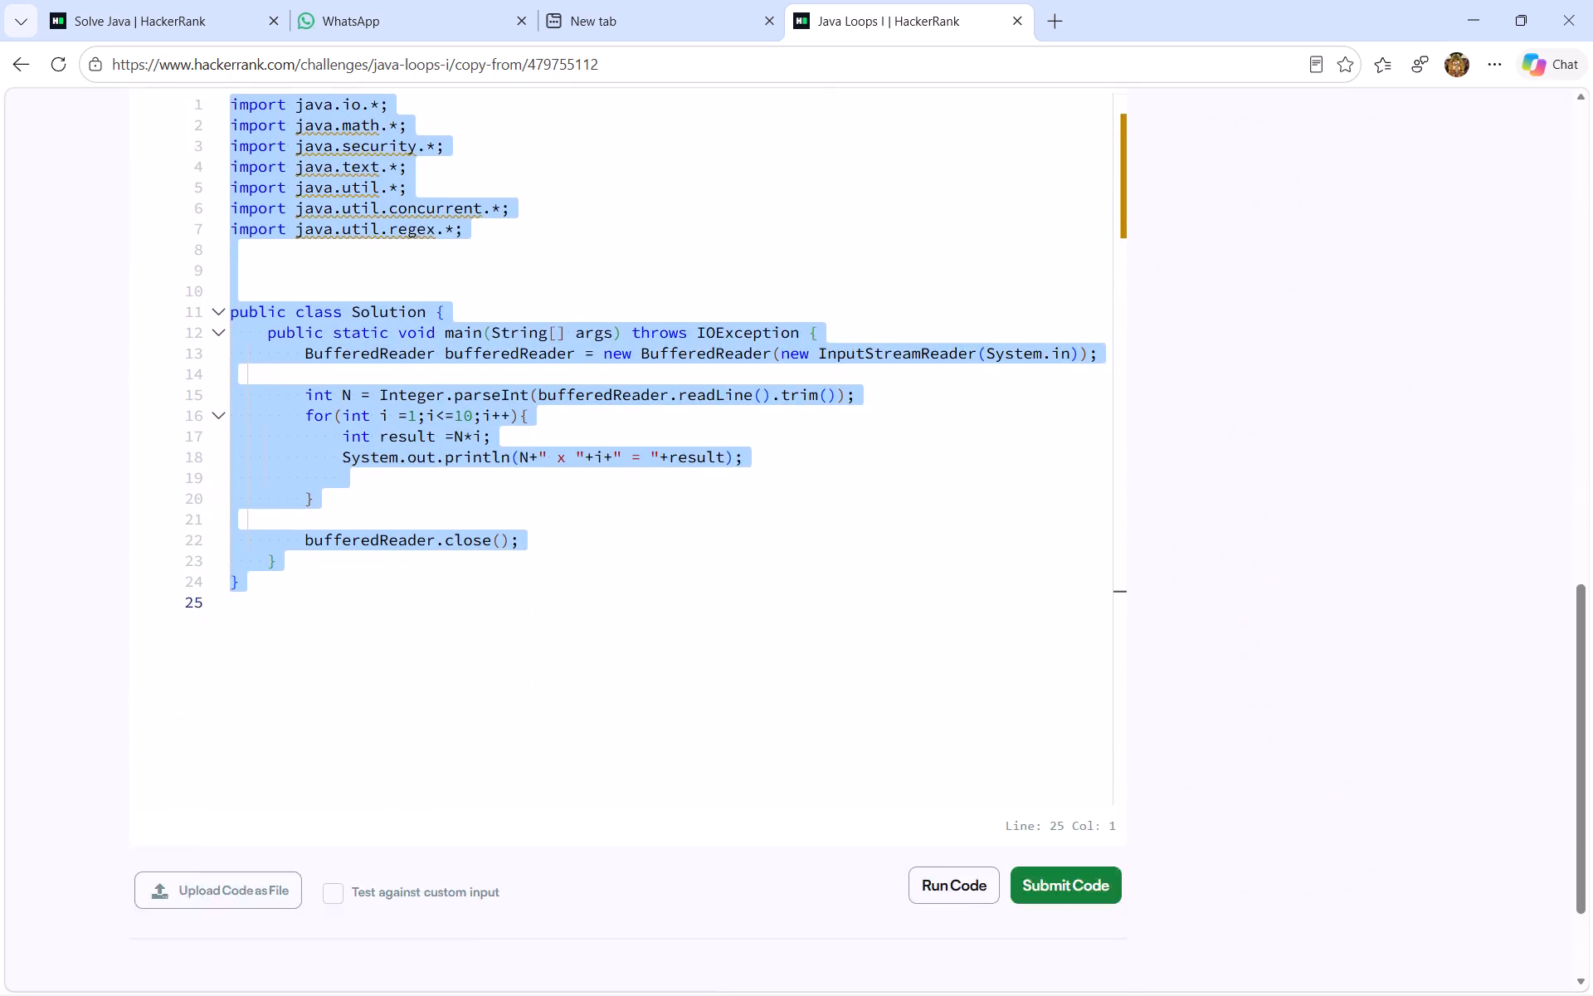
{"action": "scroll", "coordinate": [524, 334], "scroll_direction": "down", "scroll_amount": 2}
{"action": "scroll", "coordinate": [524, 334], "scroll_direction": "up", "scroll_amount": 2}
{"action": "scroll", "coordinate": [524, 334], "scroll_direction": "down", "scroll_amount": 4}
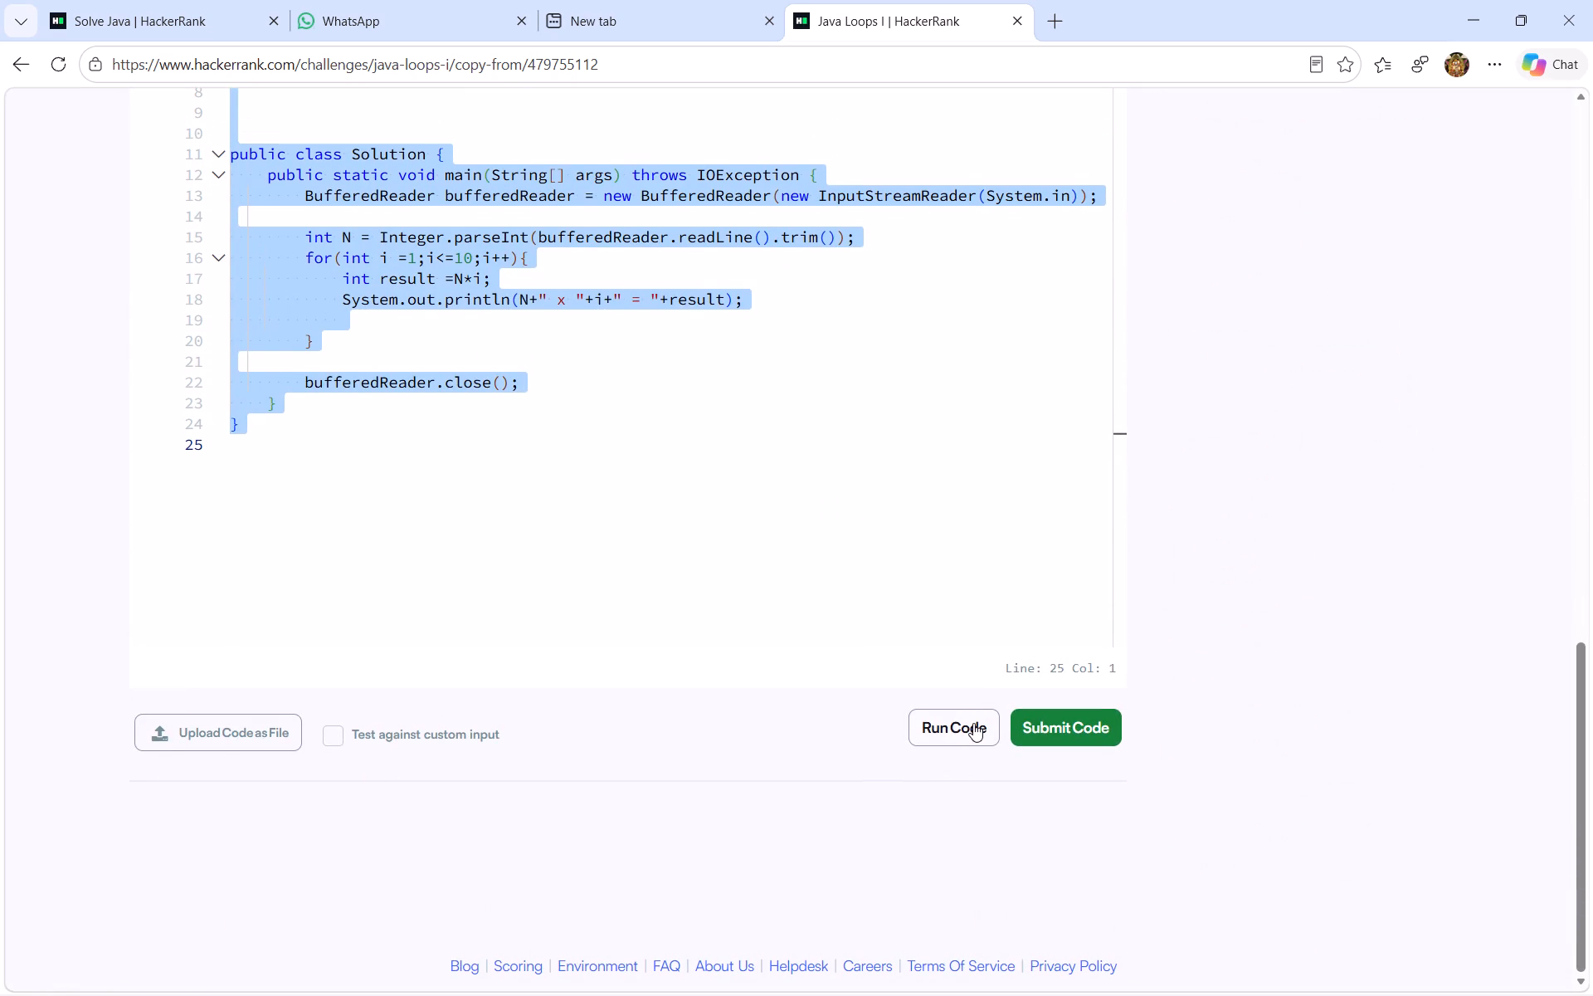
{"action": "left_click", "coordinate": [973, 723]}
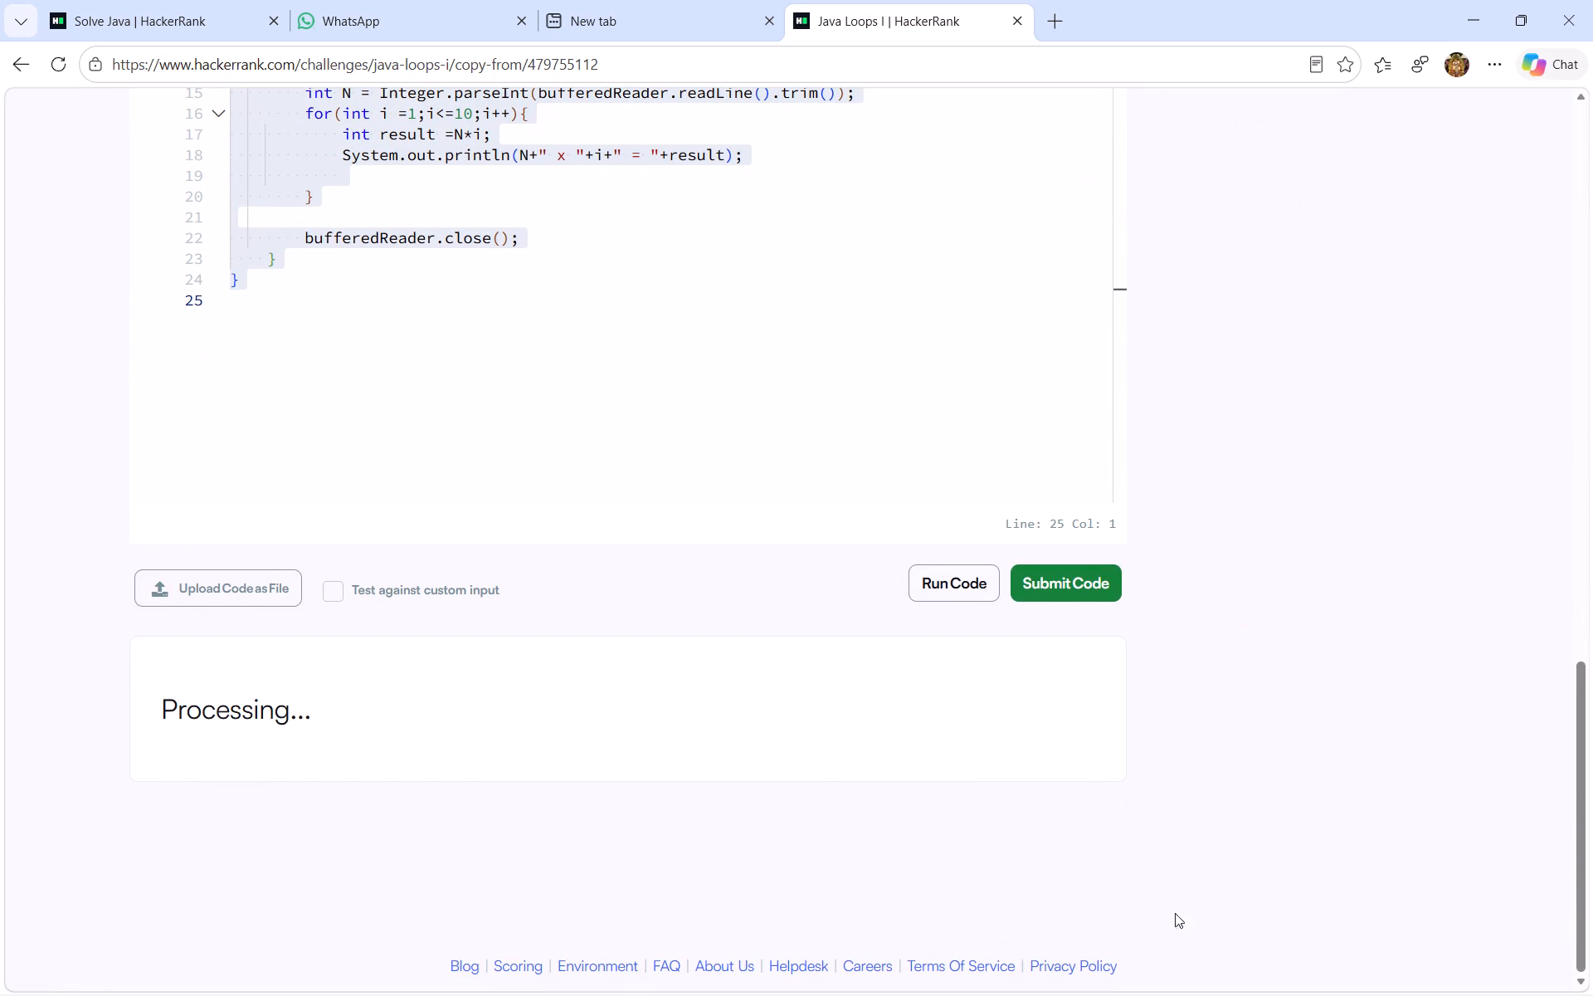
Capture a rectangular screenshot of the Congratulations panel showing Sample Test case 0 with its input and output.
{"action": "scroll", "coordinate": [894, 779], "scroll_direction": "down", "scroll_amount": 3}
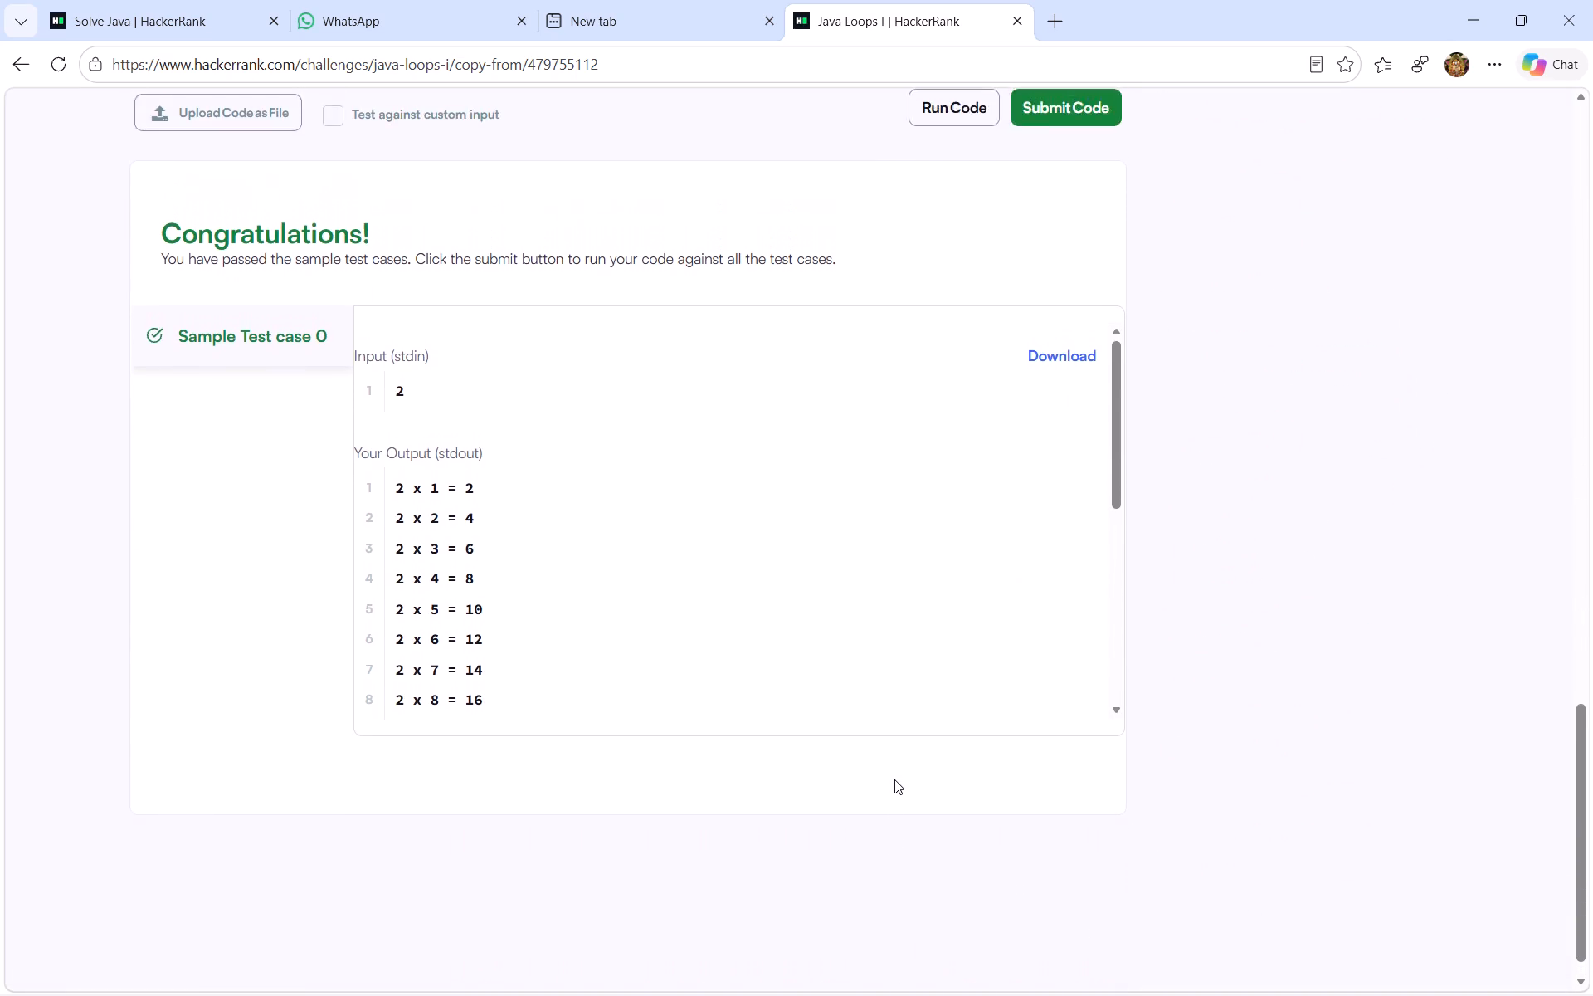
{"action": "key", "text": "shift+super+s"}
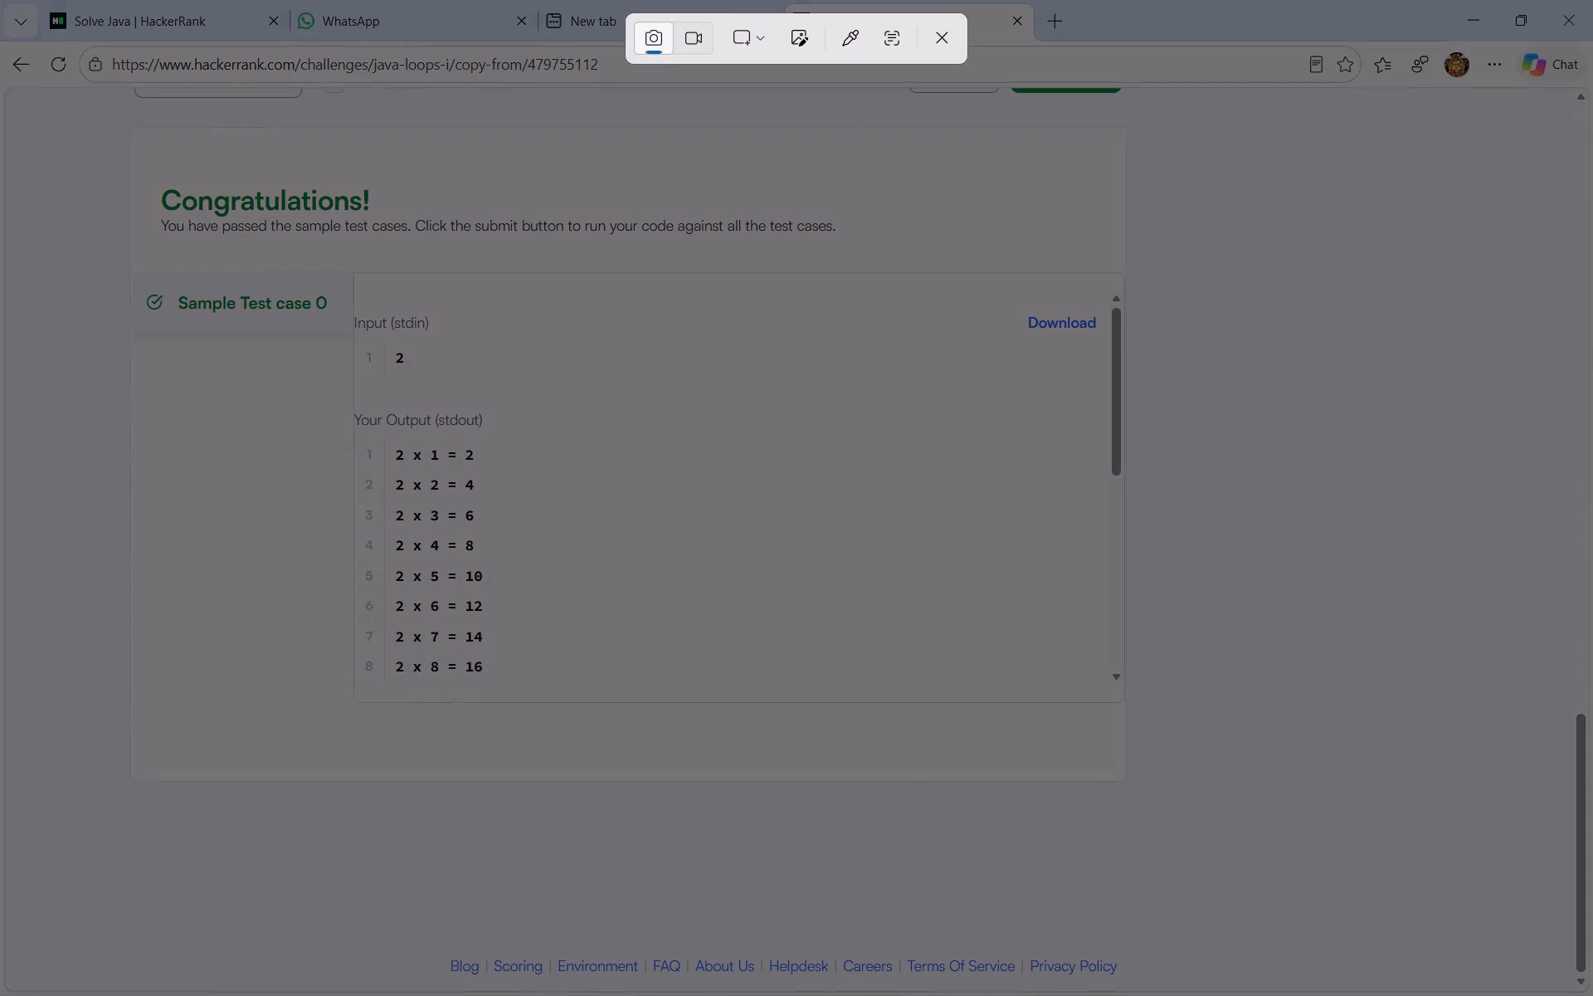
{"action": "left_click_drag", "start_coordinate": [127, 125], "coordinate": [861, 549]}
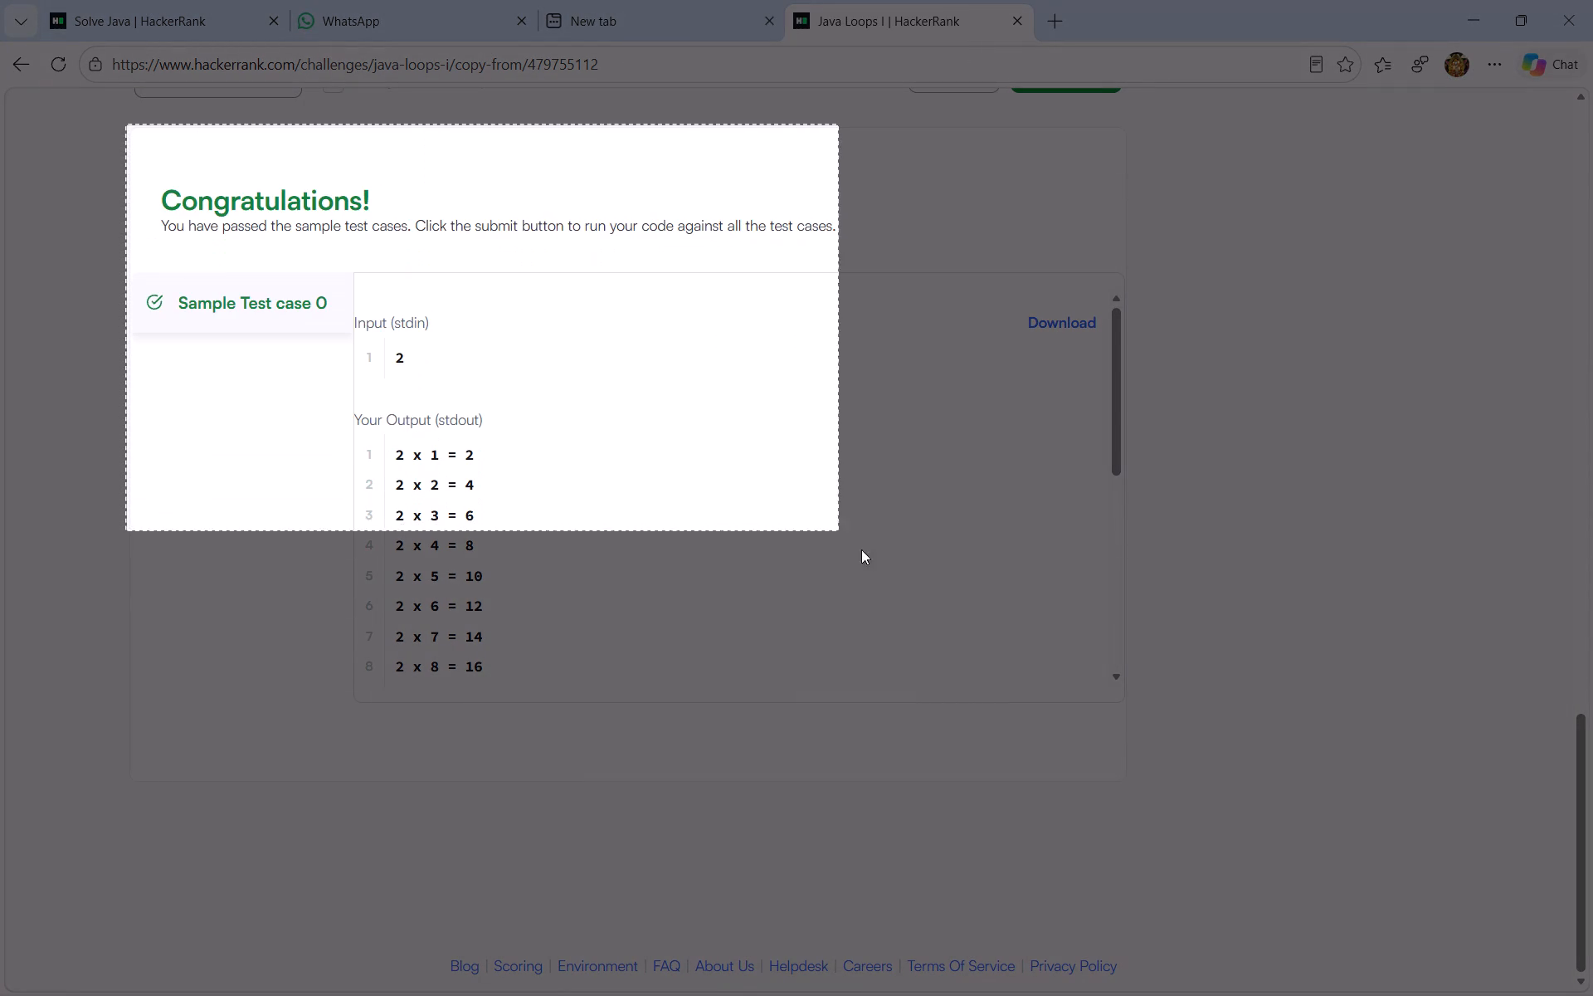
{"action": "left_click_drag", "start_coordinate": [861, 549], "coordinate": [1161, 794]}
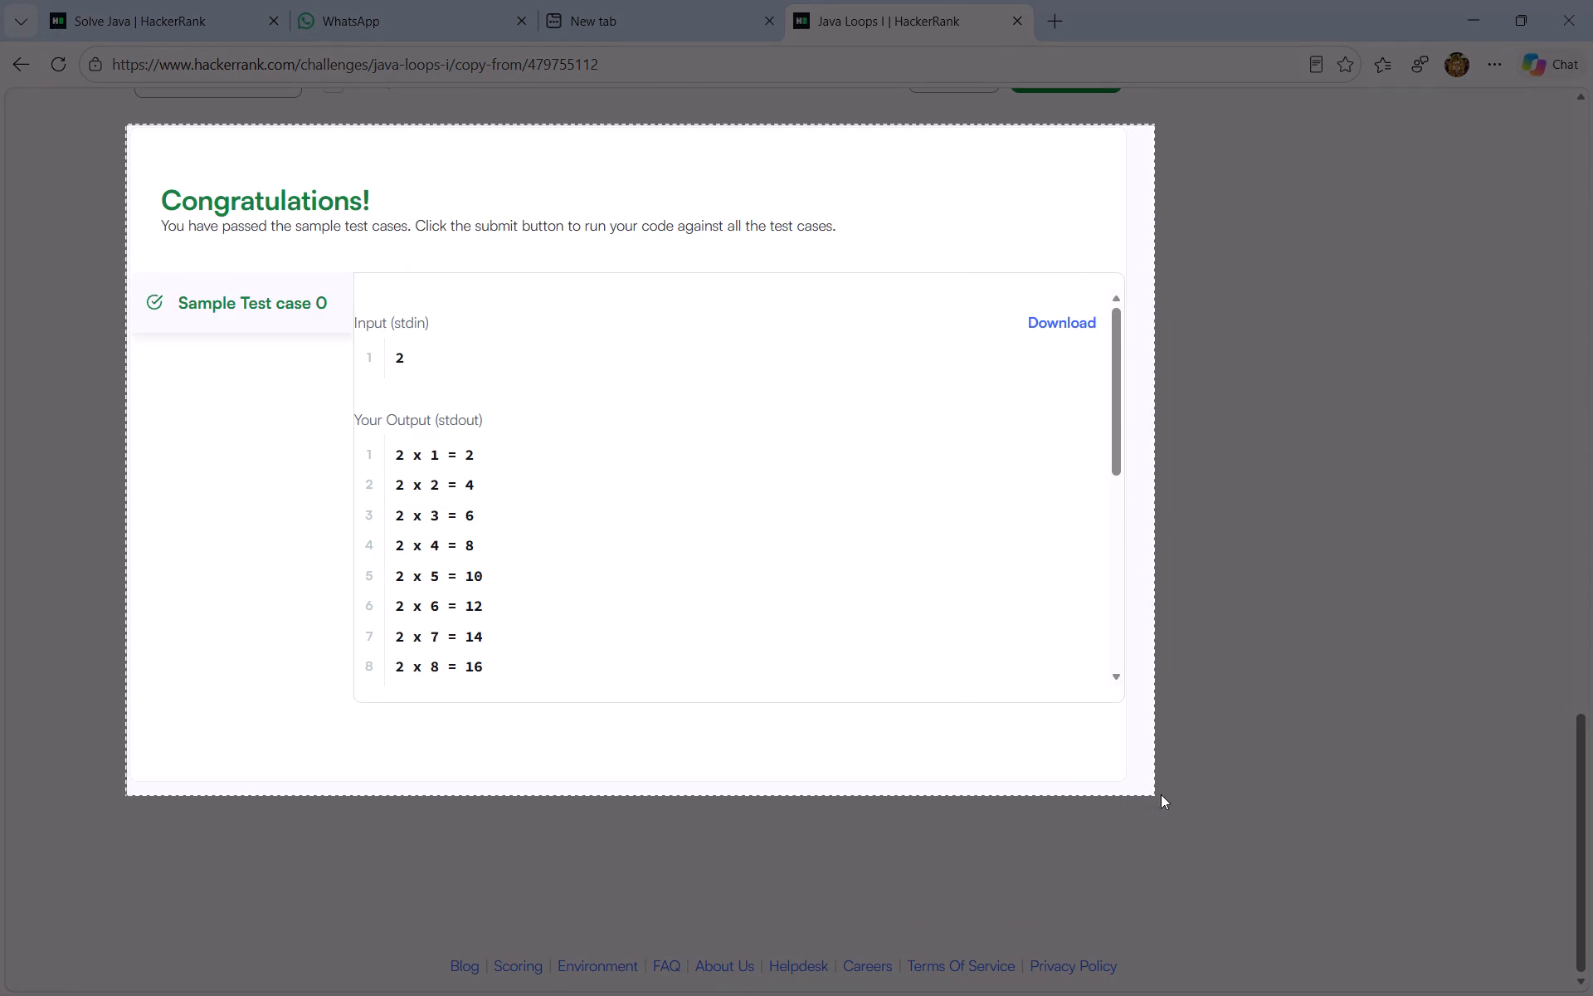
{"action": "left_click_drag", "start_coordinate": [1161, 794], "coordinate": [1108, 777]}
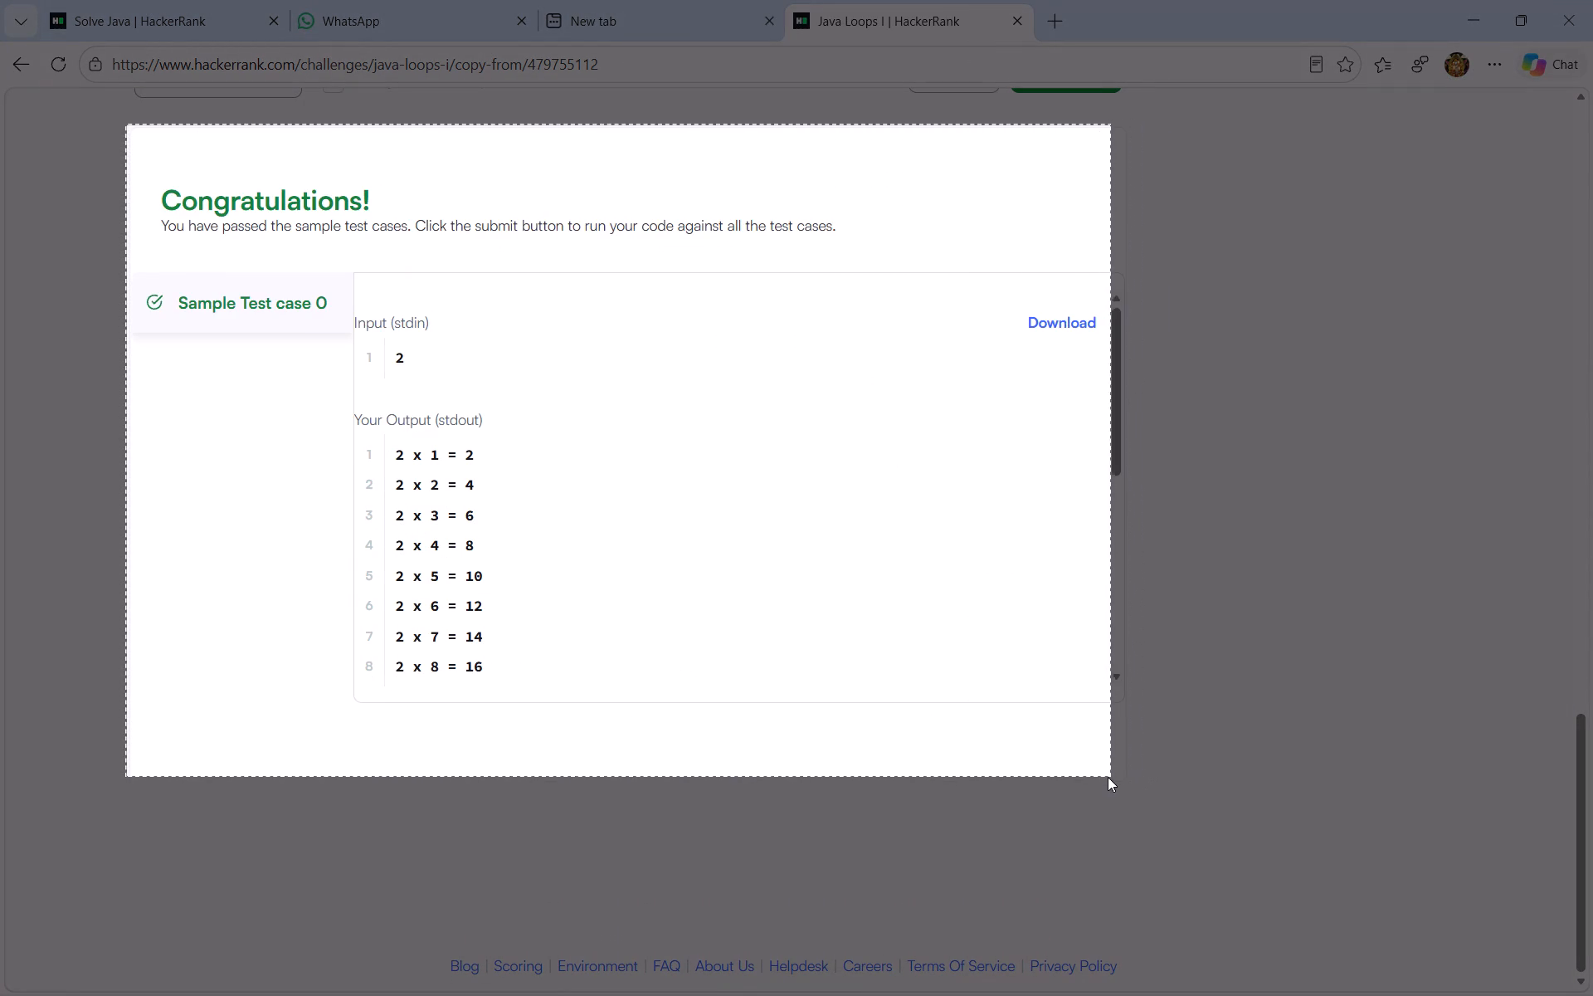
{"action": "left_click_drag", "start_coordinate": [1108, 777], "coordinate": [1107, 777]}
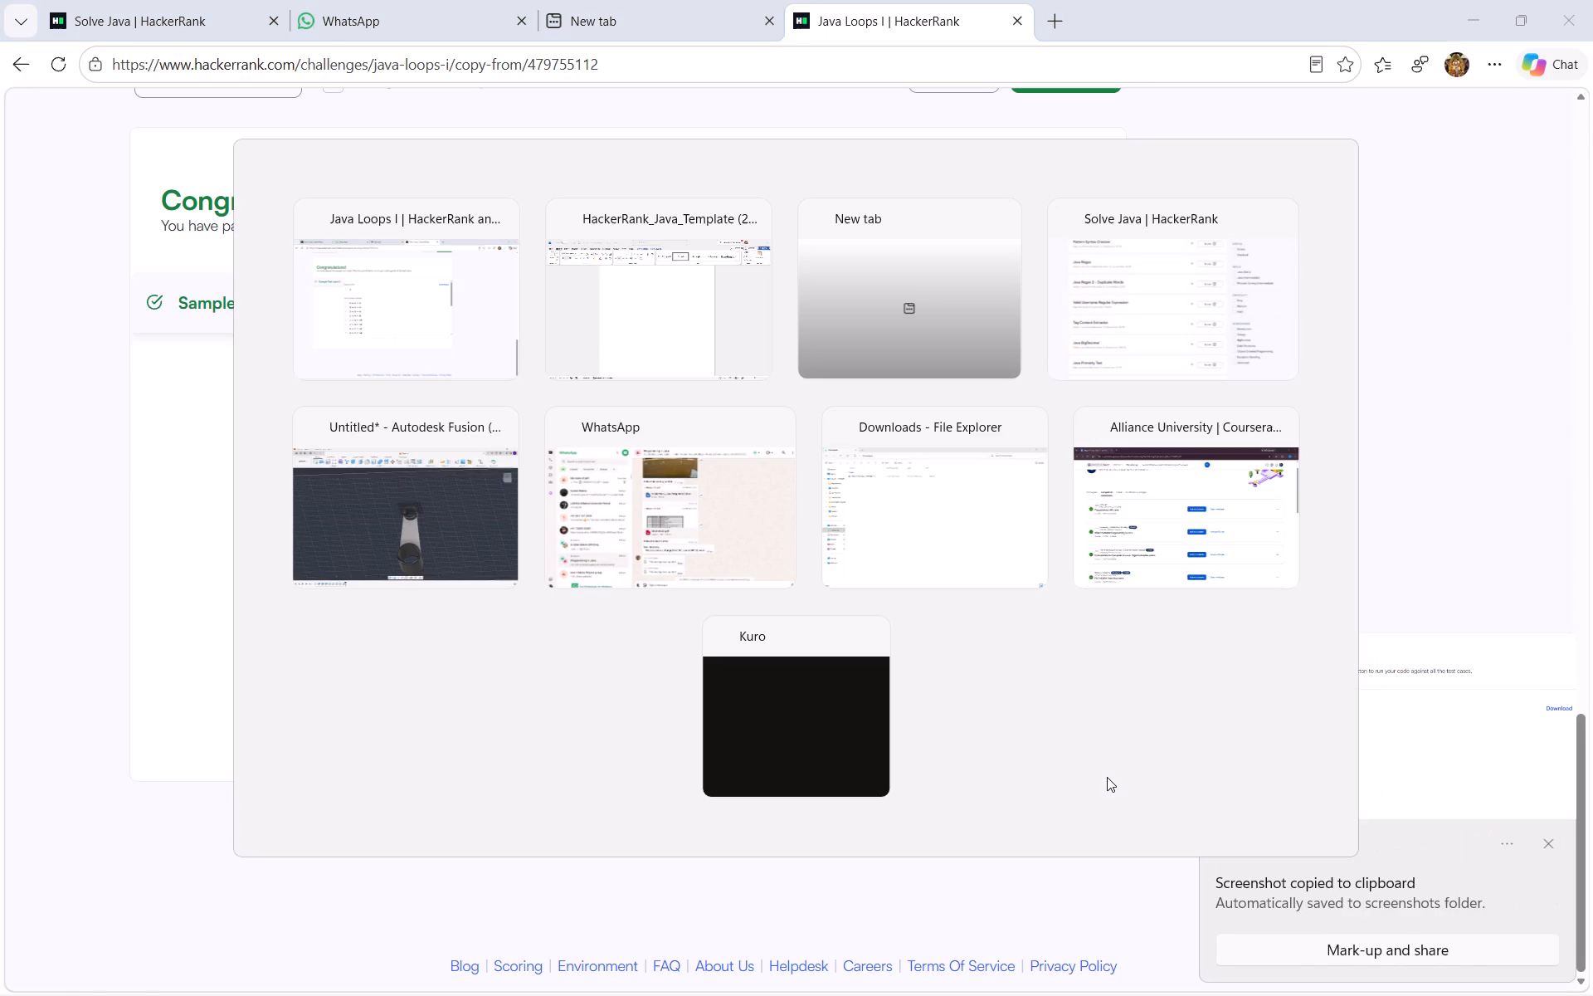
{"action": "scroll", "coordinate": [988, 710], "scroll_direction": "up", "scroll_amount": 1}
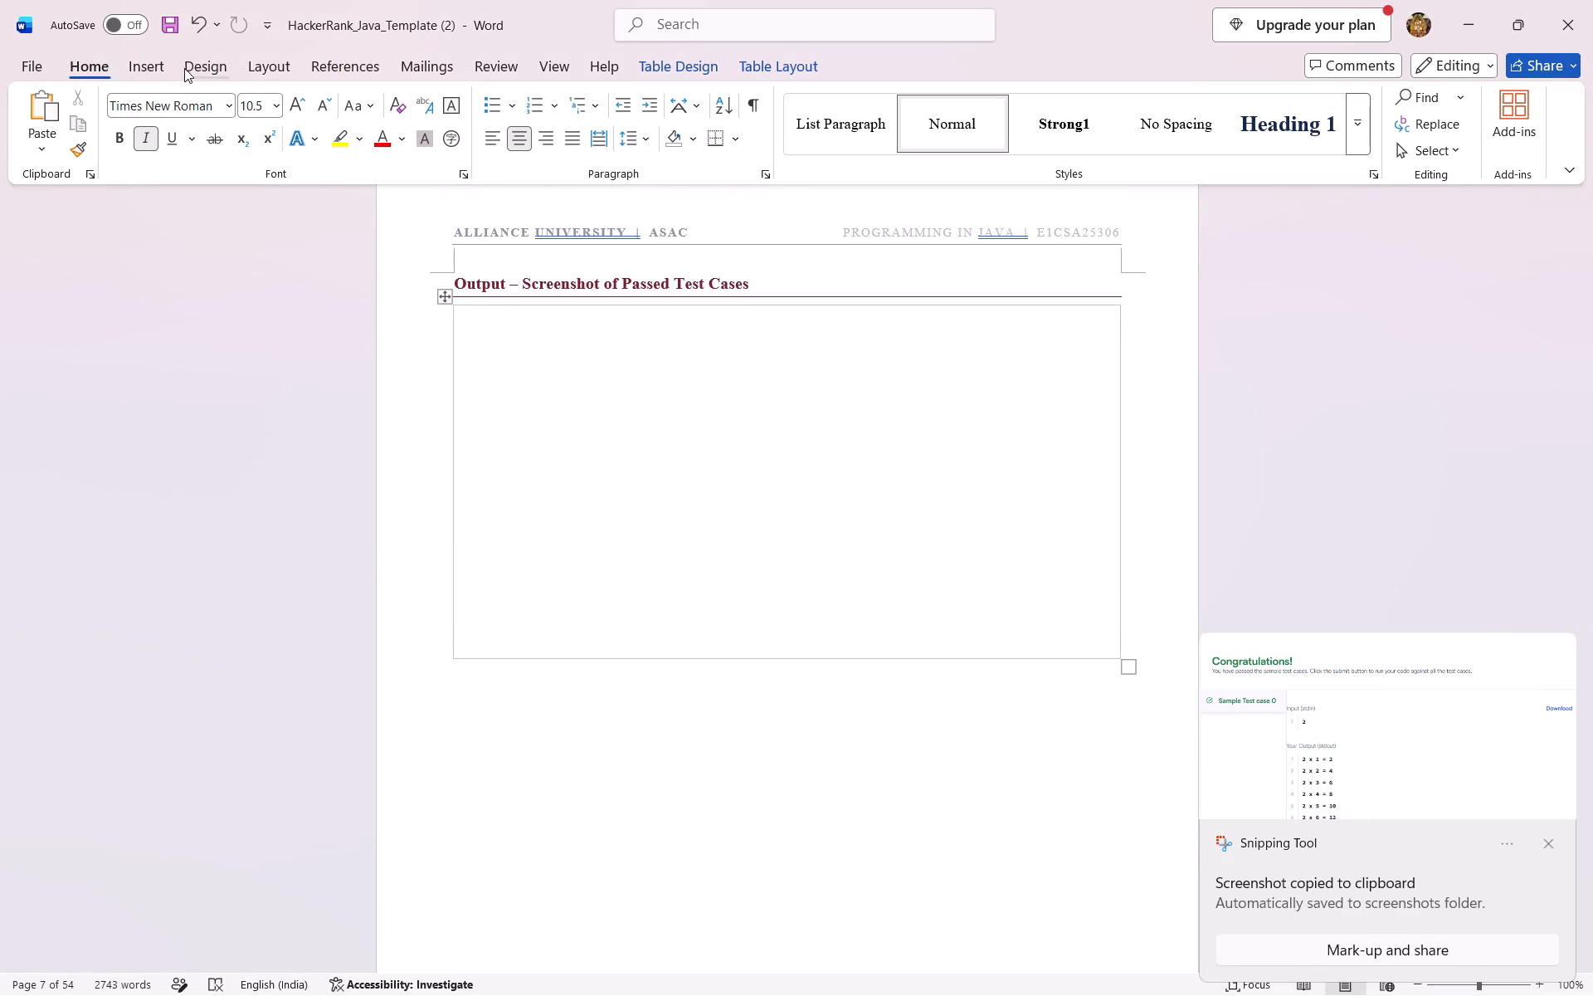
{"action": "left_click", "coordinate": [137, 74]}
{"action": "left_click", "coordinate": [235, 159]}
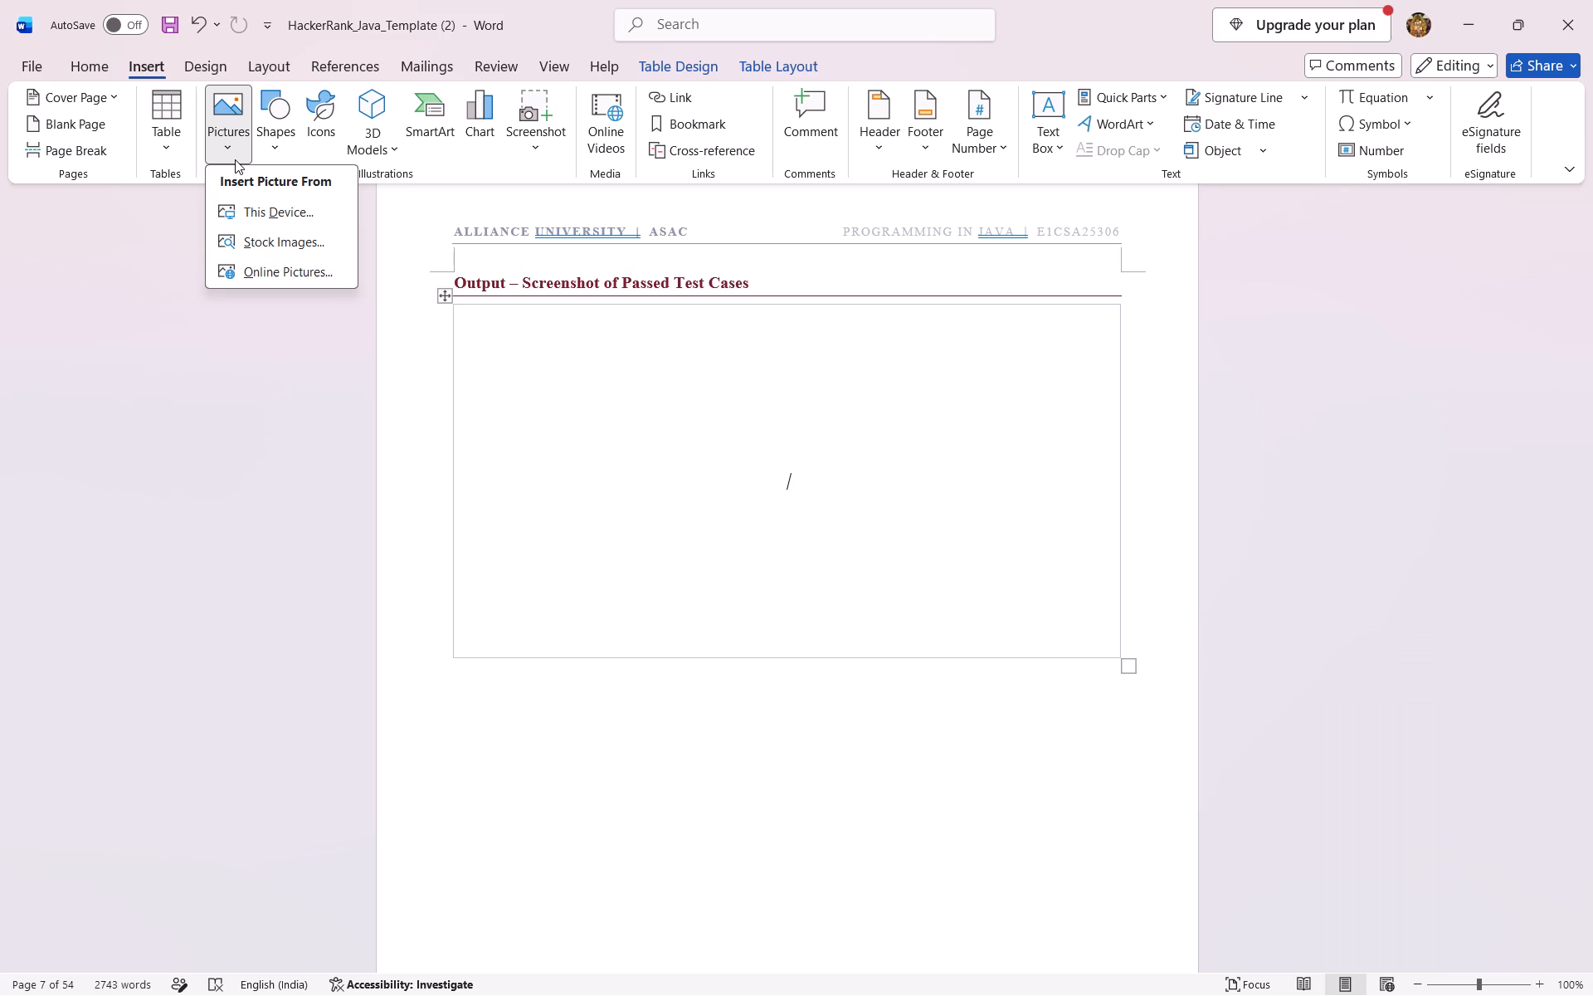
{"action": "left_click", "coordinate": [228, 206]}
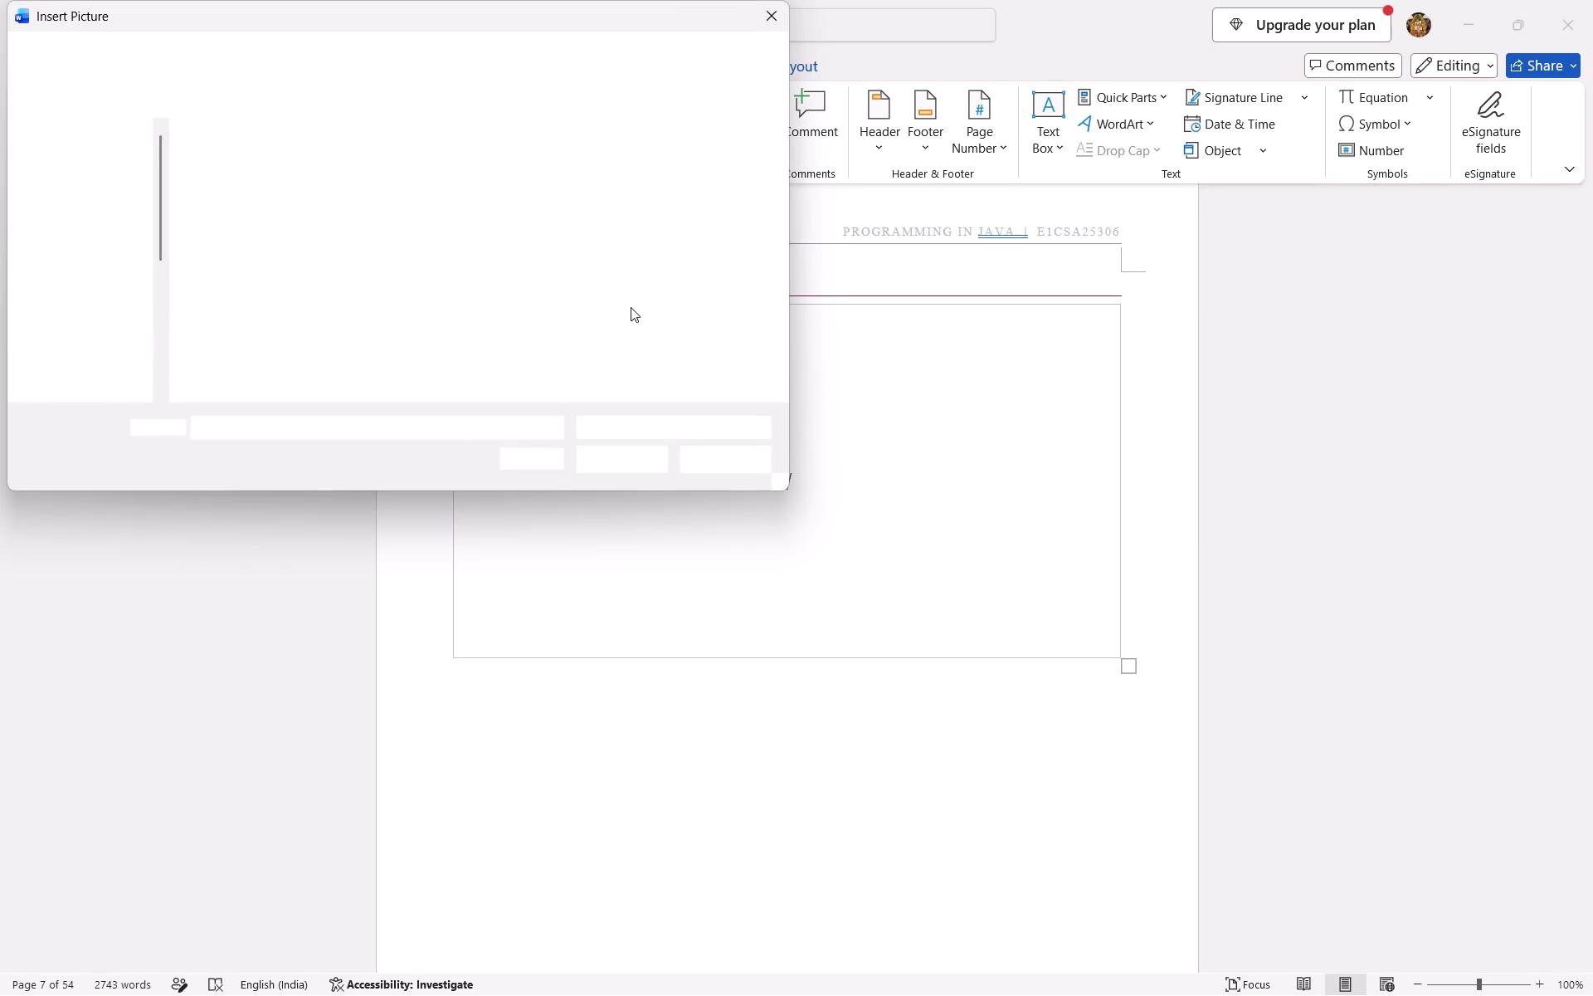
{"action": "left_click", "coordinate": [723, 221]}
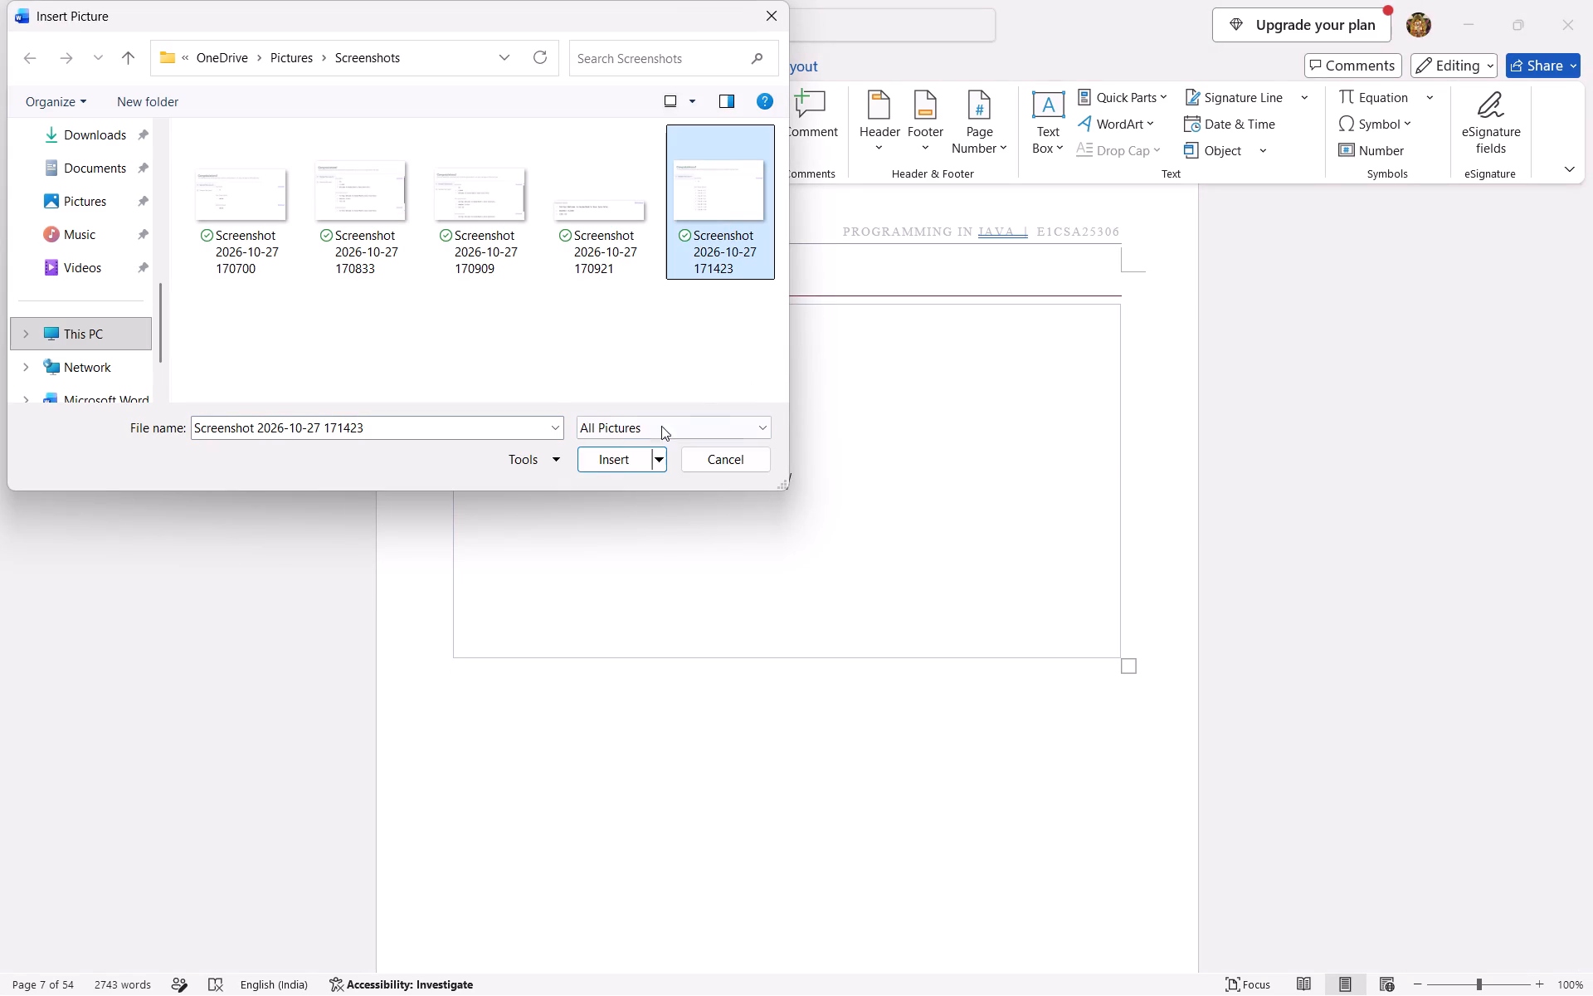
{"action": "left_click", "coordinate": [597, 465]}
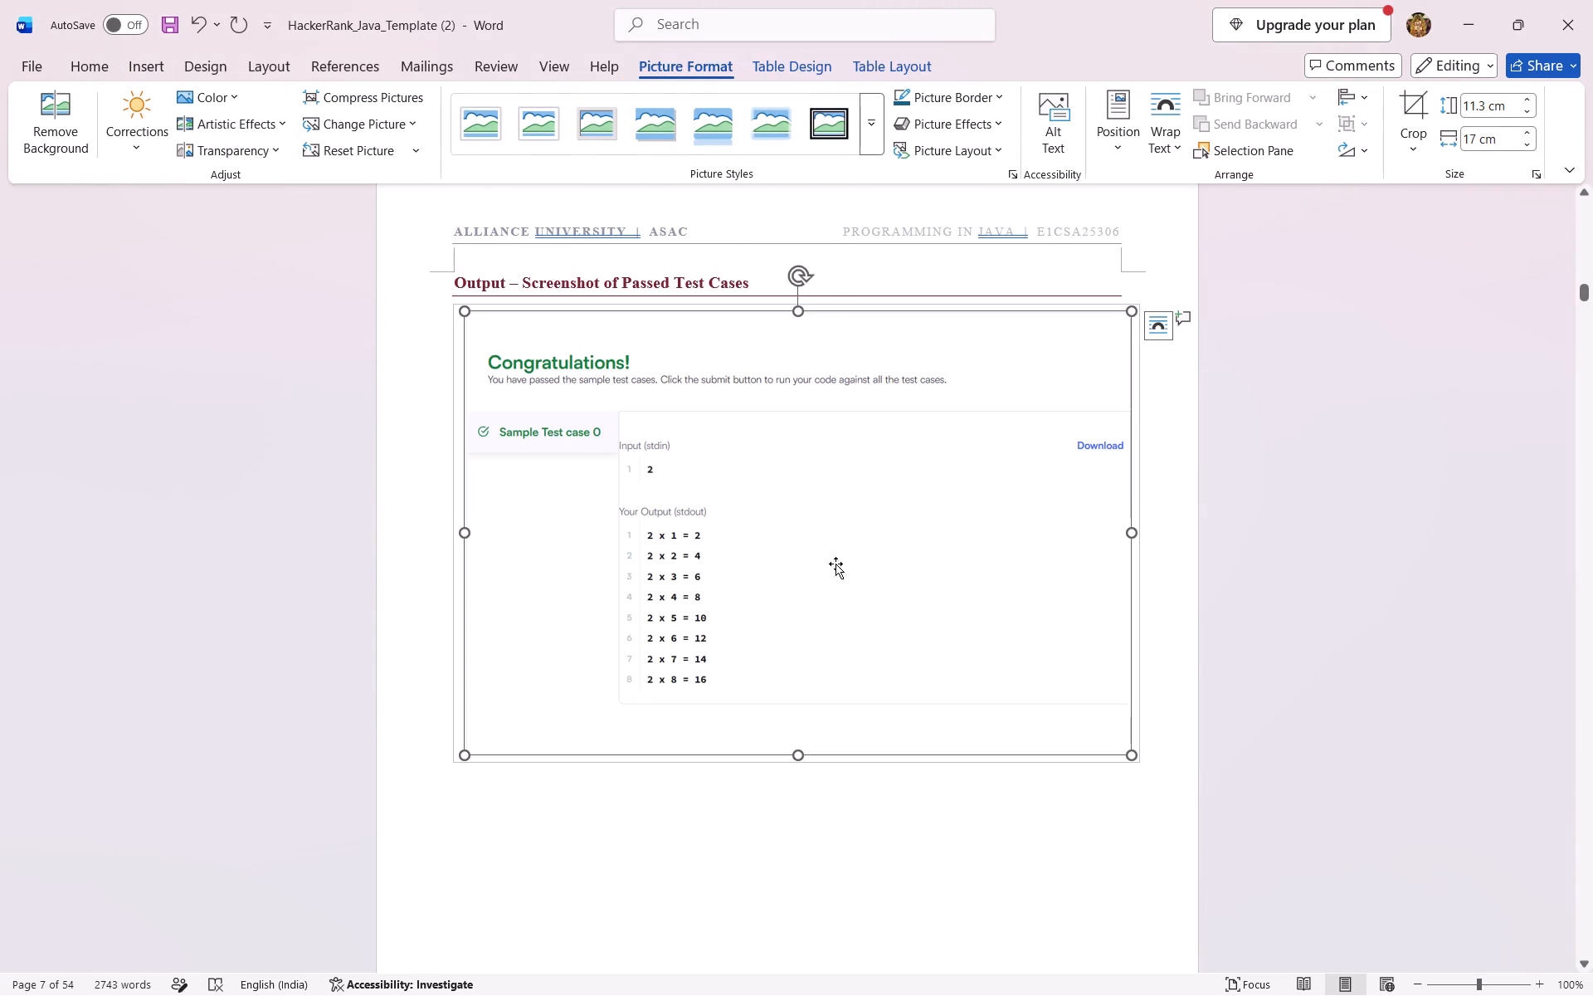
{"action": "left_click", "coordinate": [794, 786]}
Delete the placeholder text in the Code box of question 4, Java Loops II.
{"action": "scroll", "coordinate": [794, 786], "scroll_direction": "down", "scroll_amount": 2}
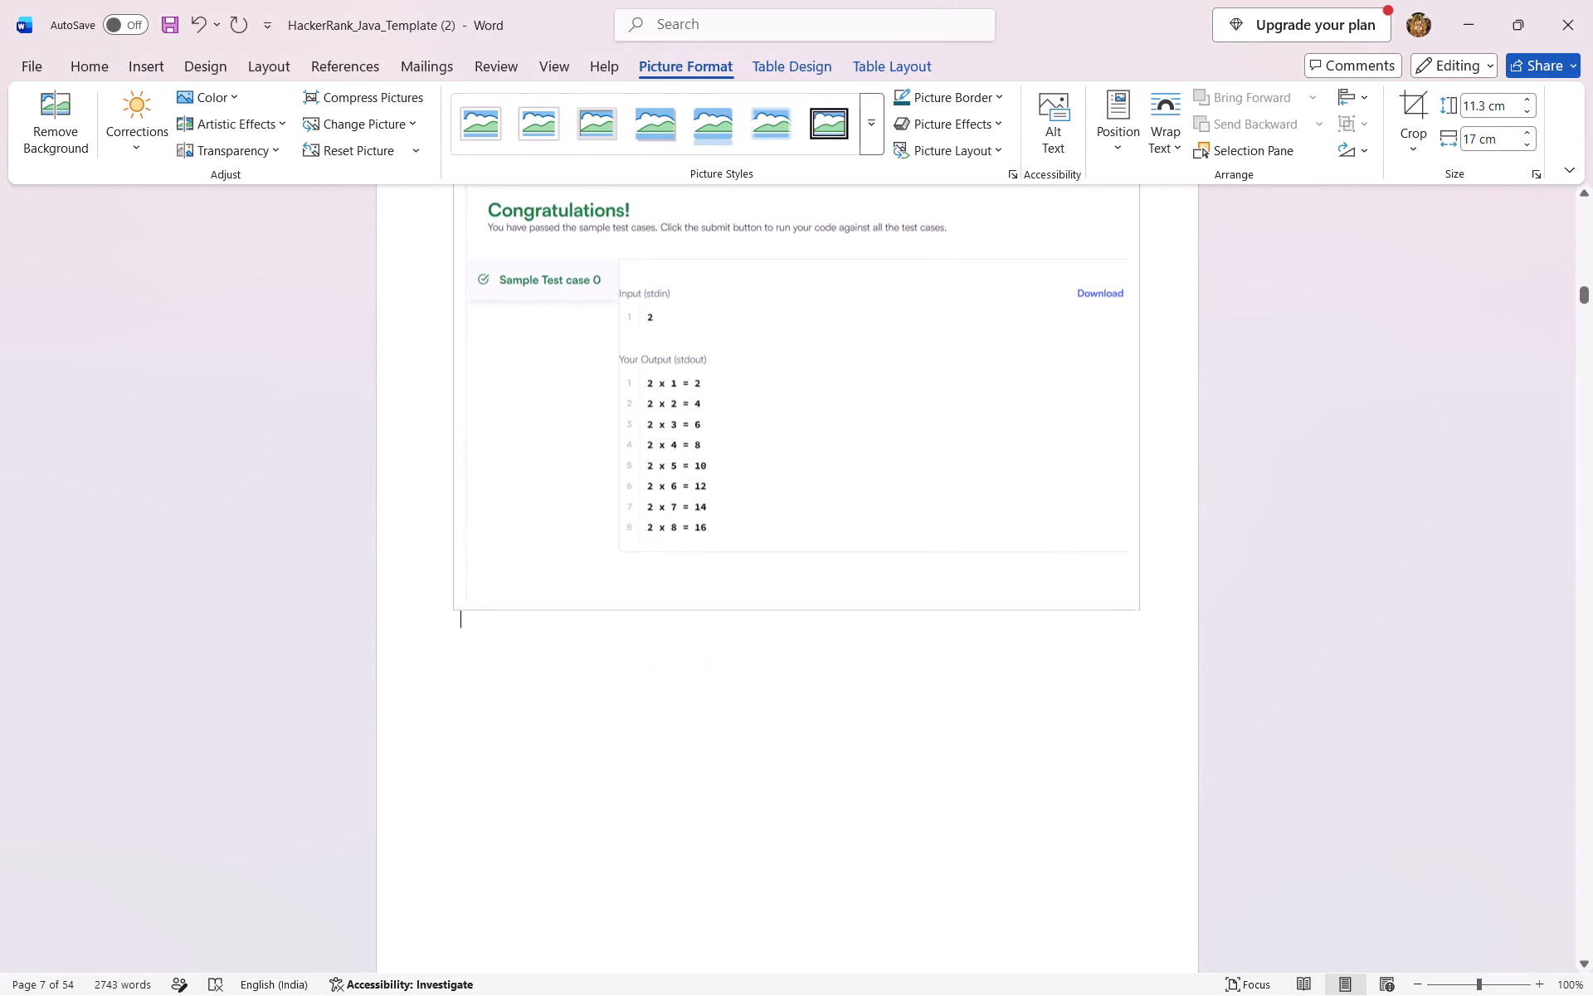
{"action": "scroll", "coordinate": [794, 786], "scroll_direction": "down", "scroll_amount": 2}
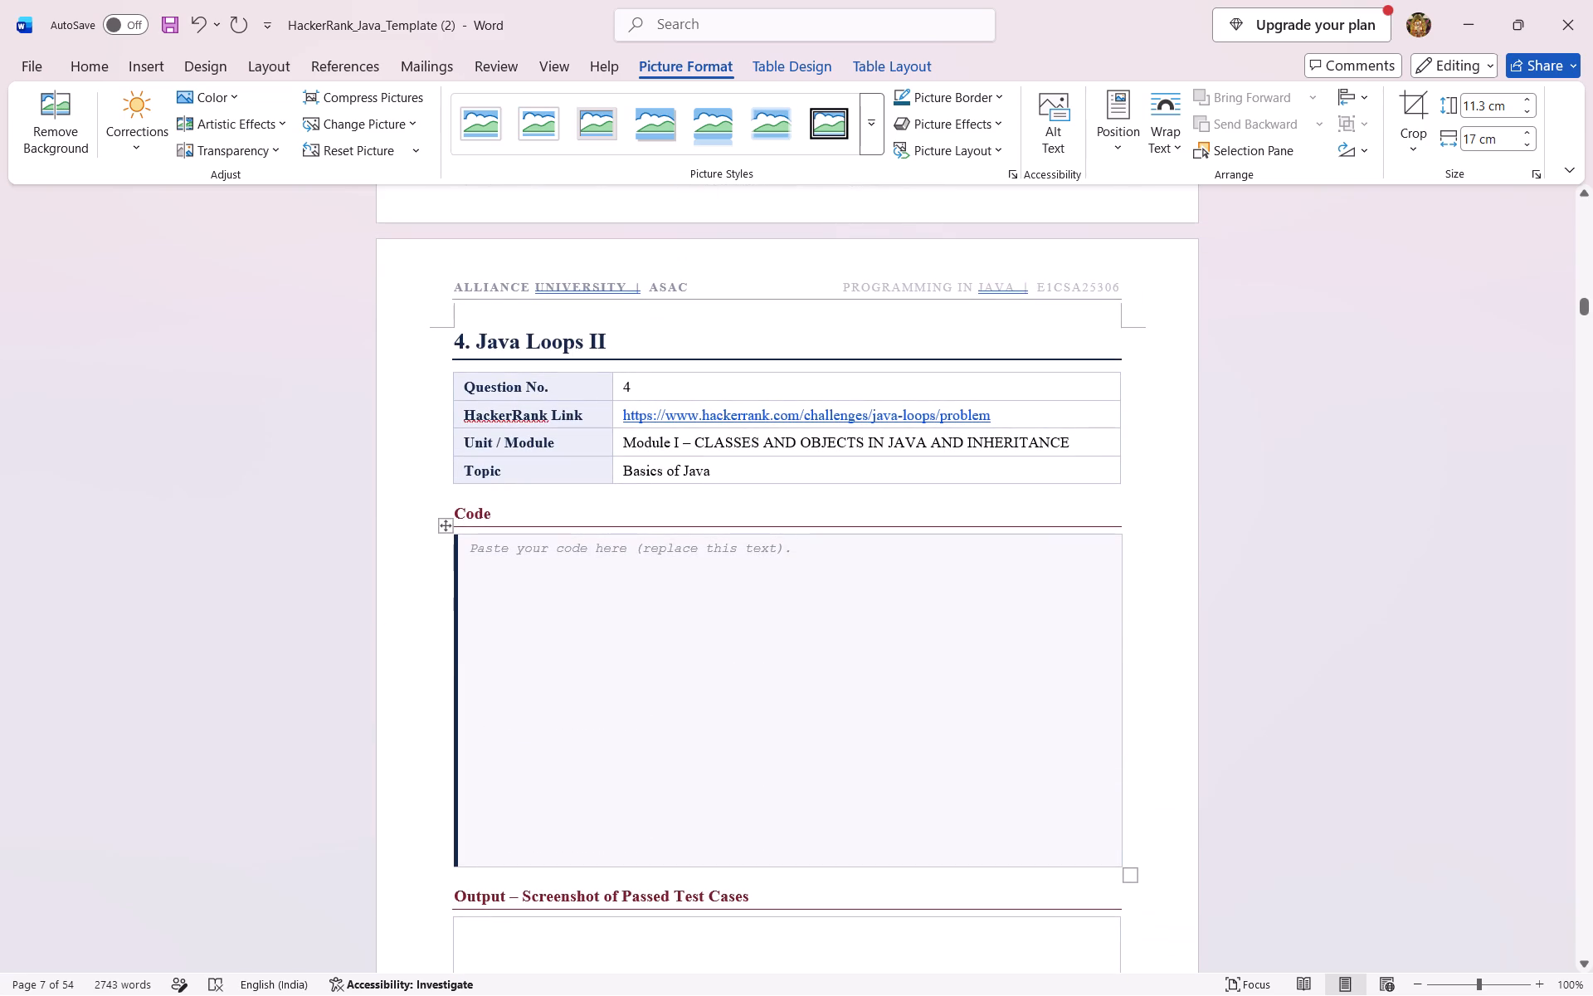
{"action": "left_click_drag", "start_coordinate": [811, 558], "coordinate": [494, 544]}
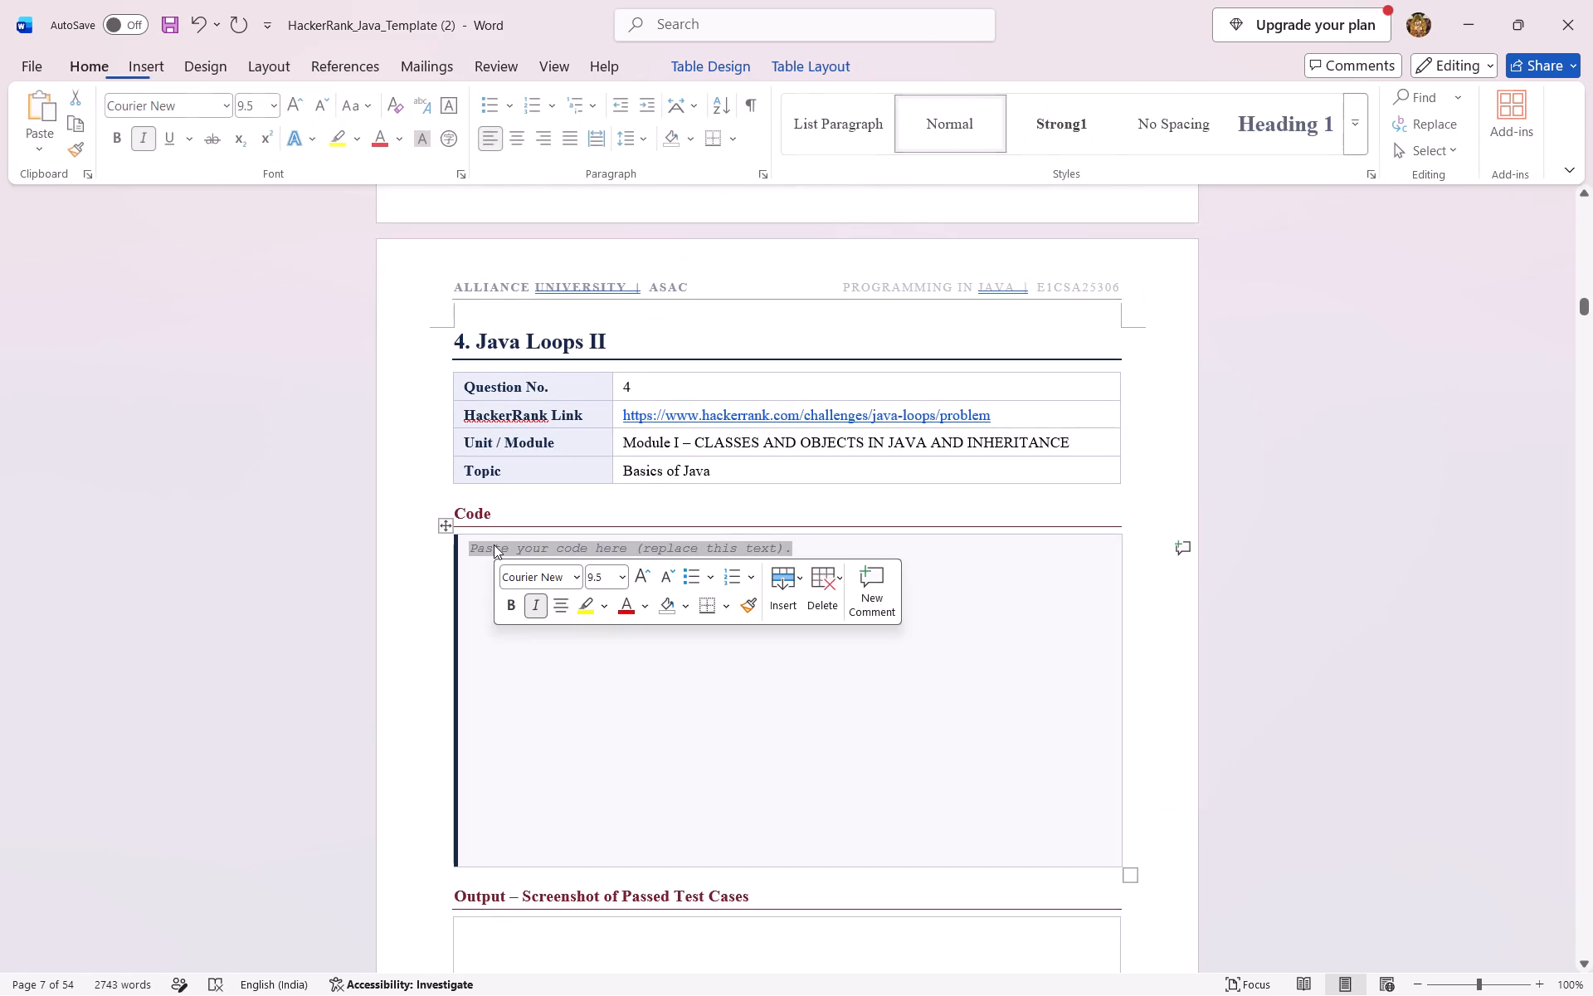
{"action": "key", "text": "BackSpace"}
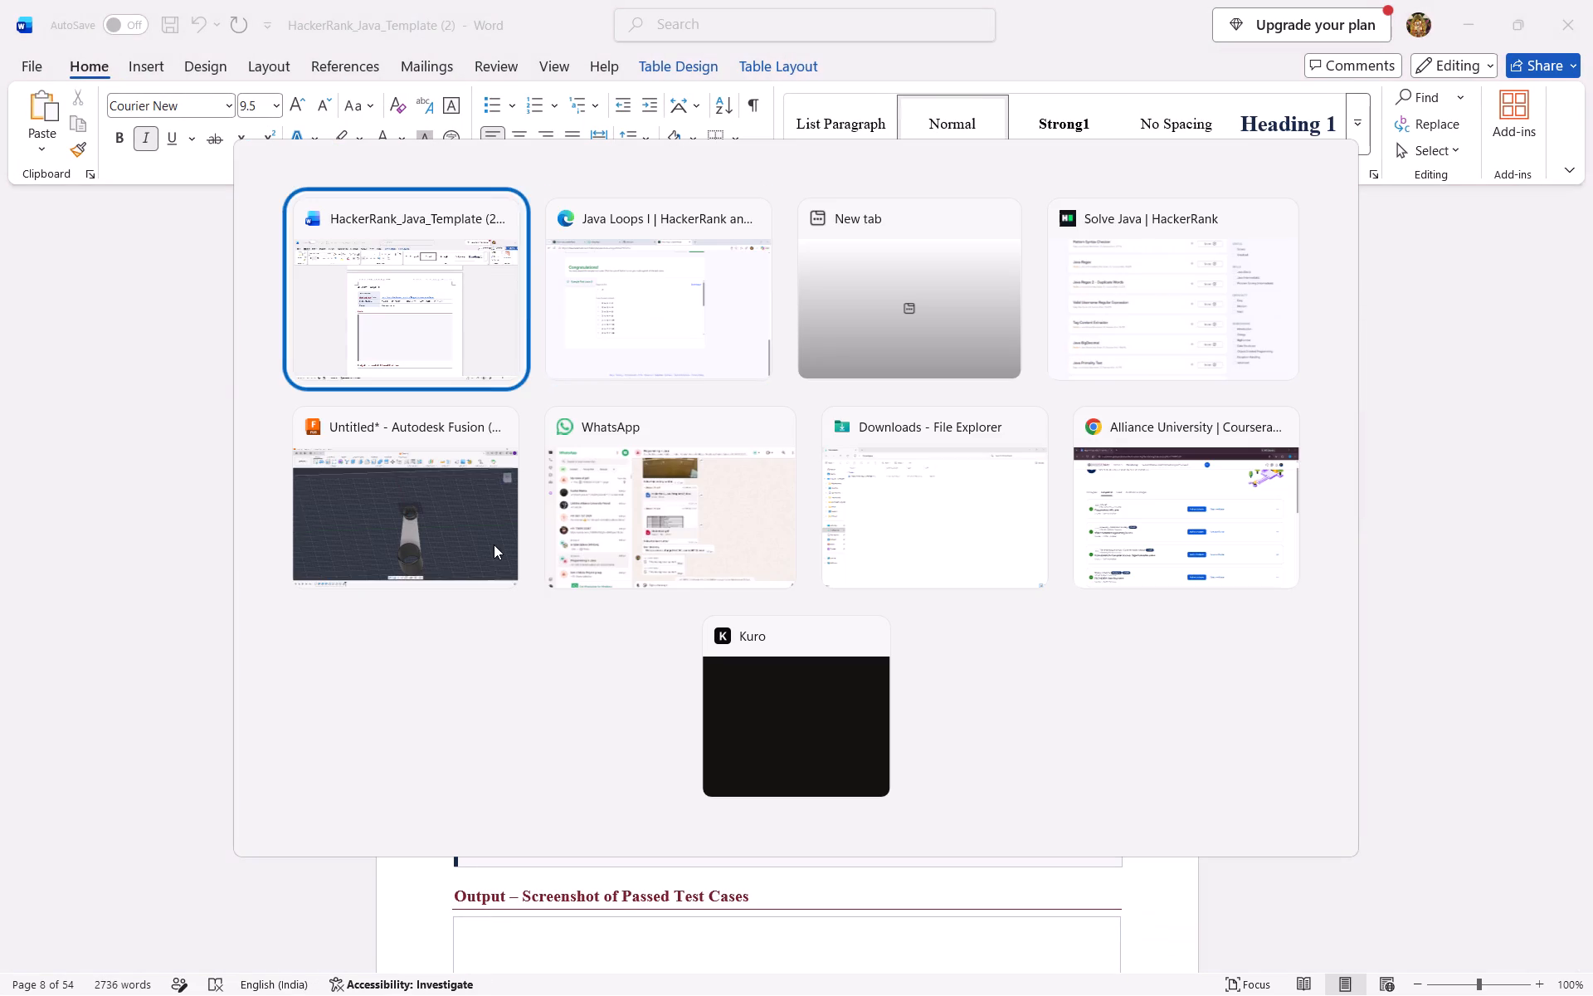
Open question 4's HackerRank link in Edge and load the first listed accepted Java Loops II submission in the editor.
{"action": "left_click", "coordinate": [710, 417], "text": "ctrl"}
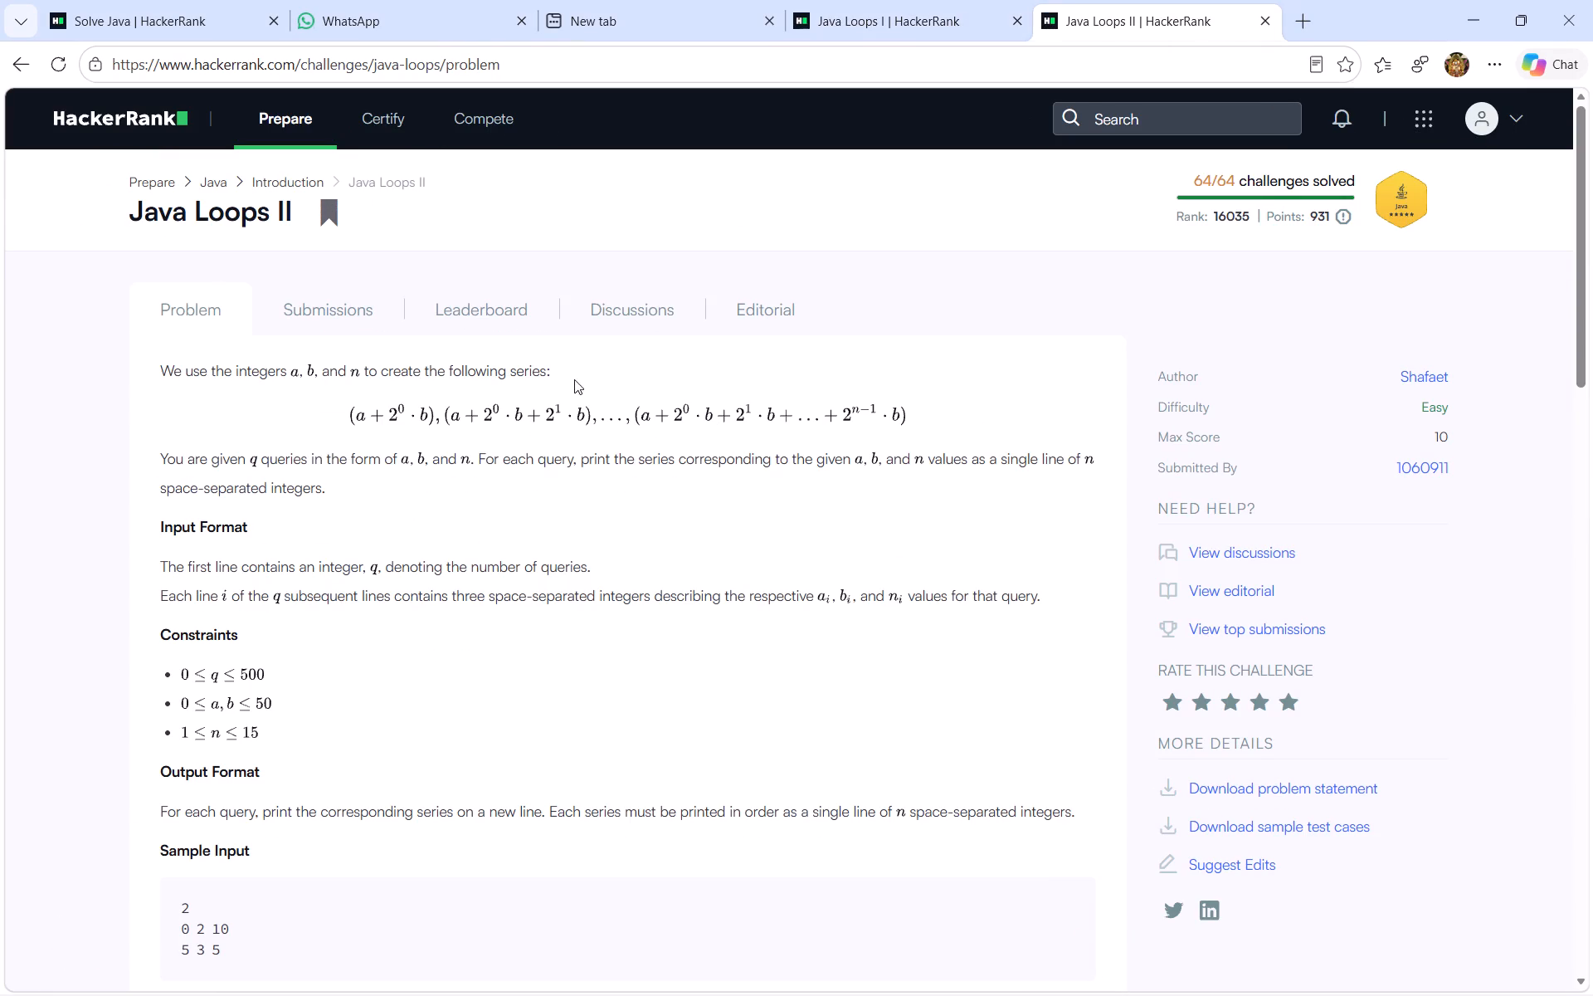
{"action": "left_click", "coordinate": [357, 310]}
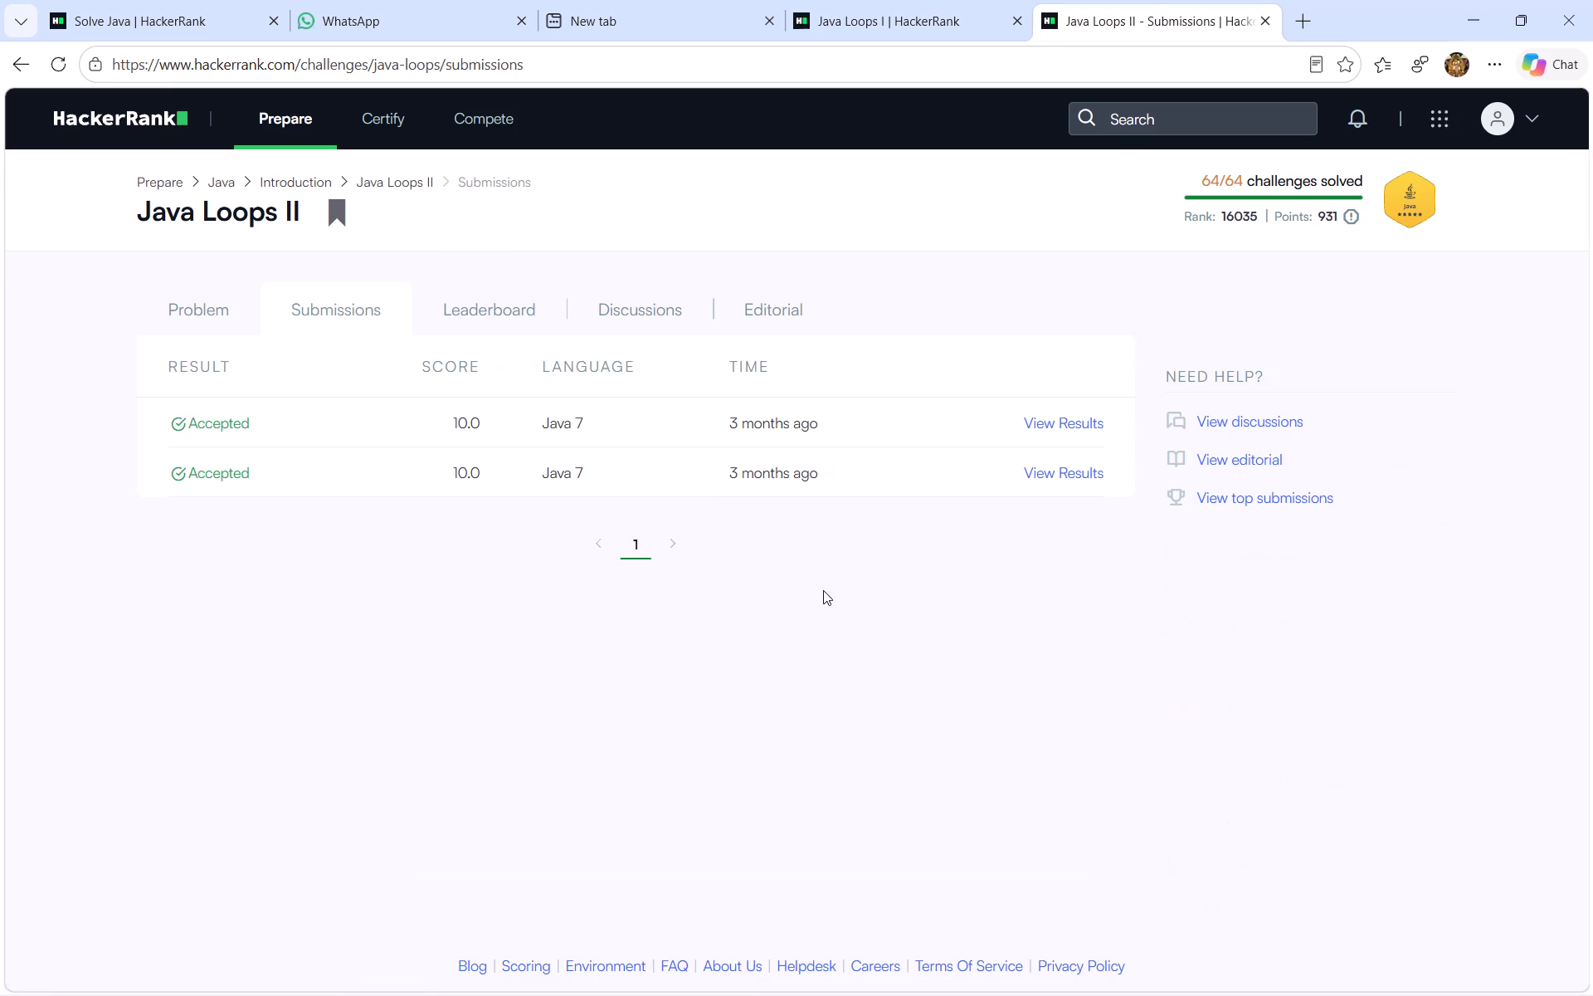
{"action": "left_click", "coordinate": [1067, 422]}
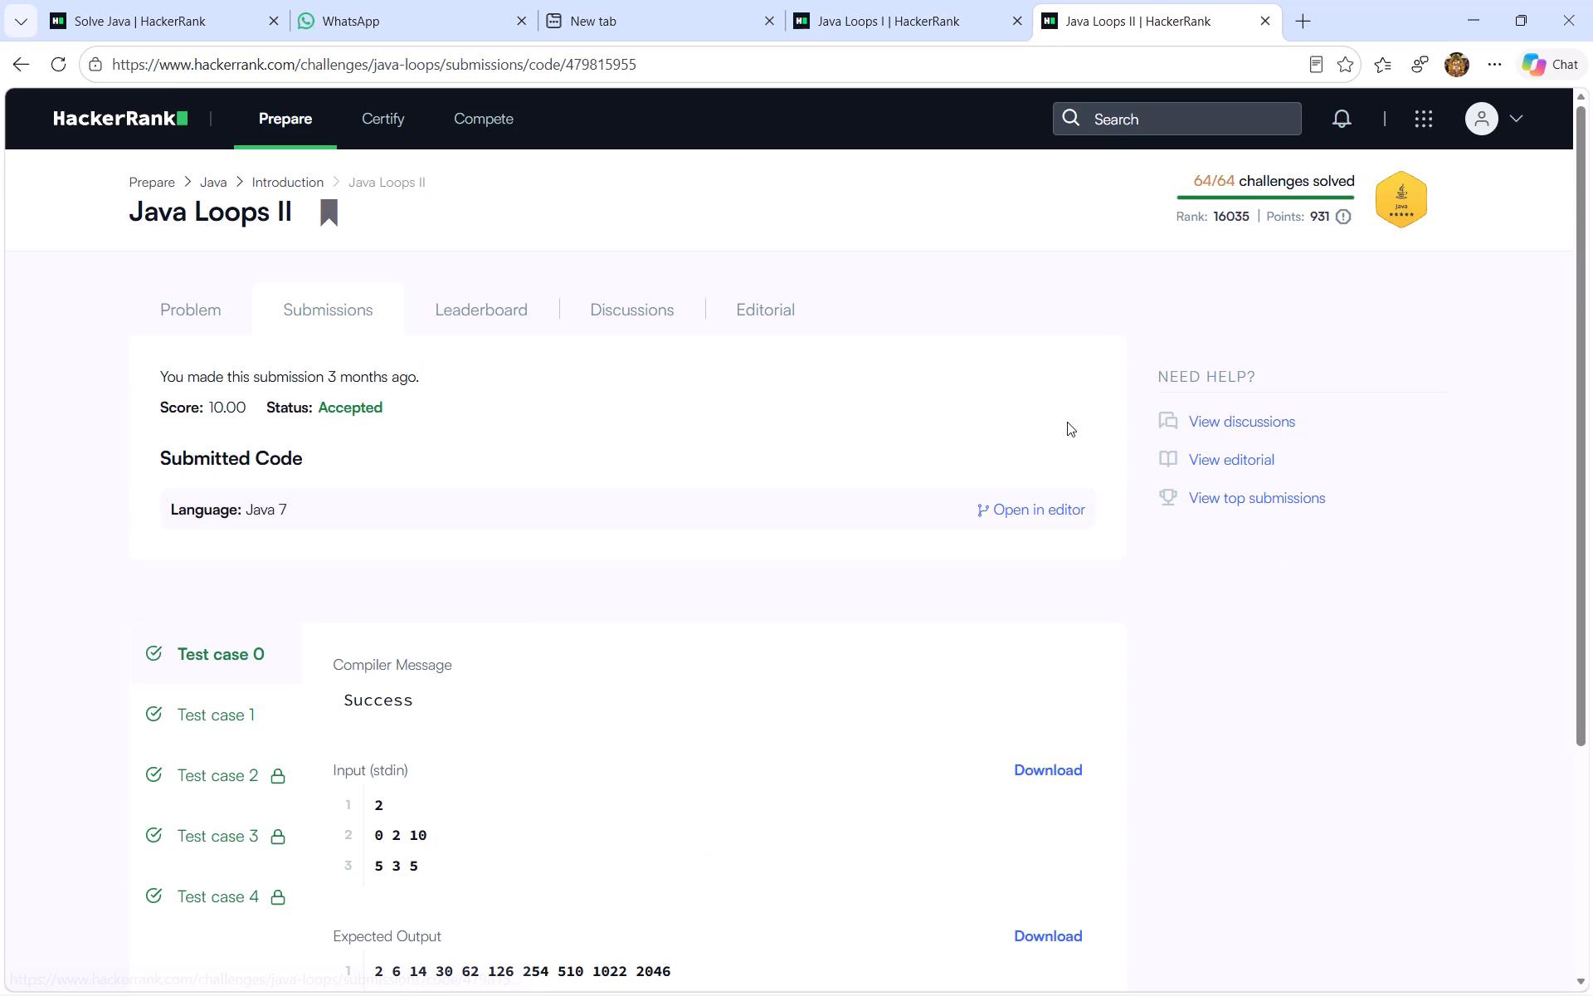
{"action": "scroll", "coordinate": [865, 483], "scroll_direction": "down", "scroll_amount": 7}
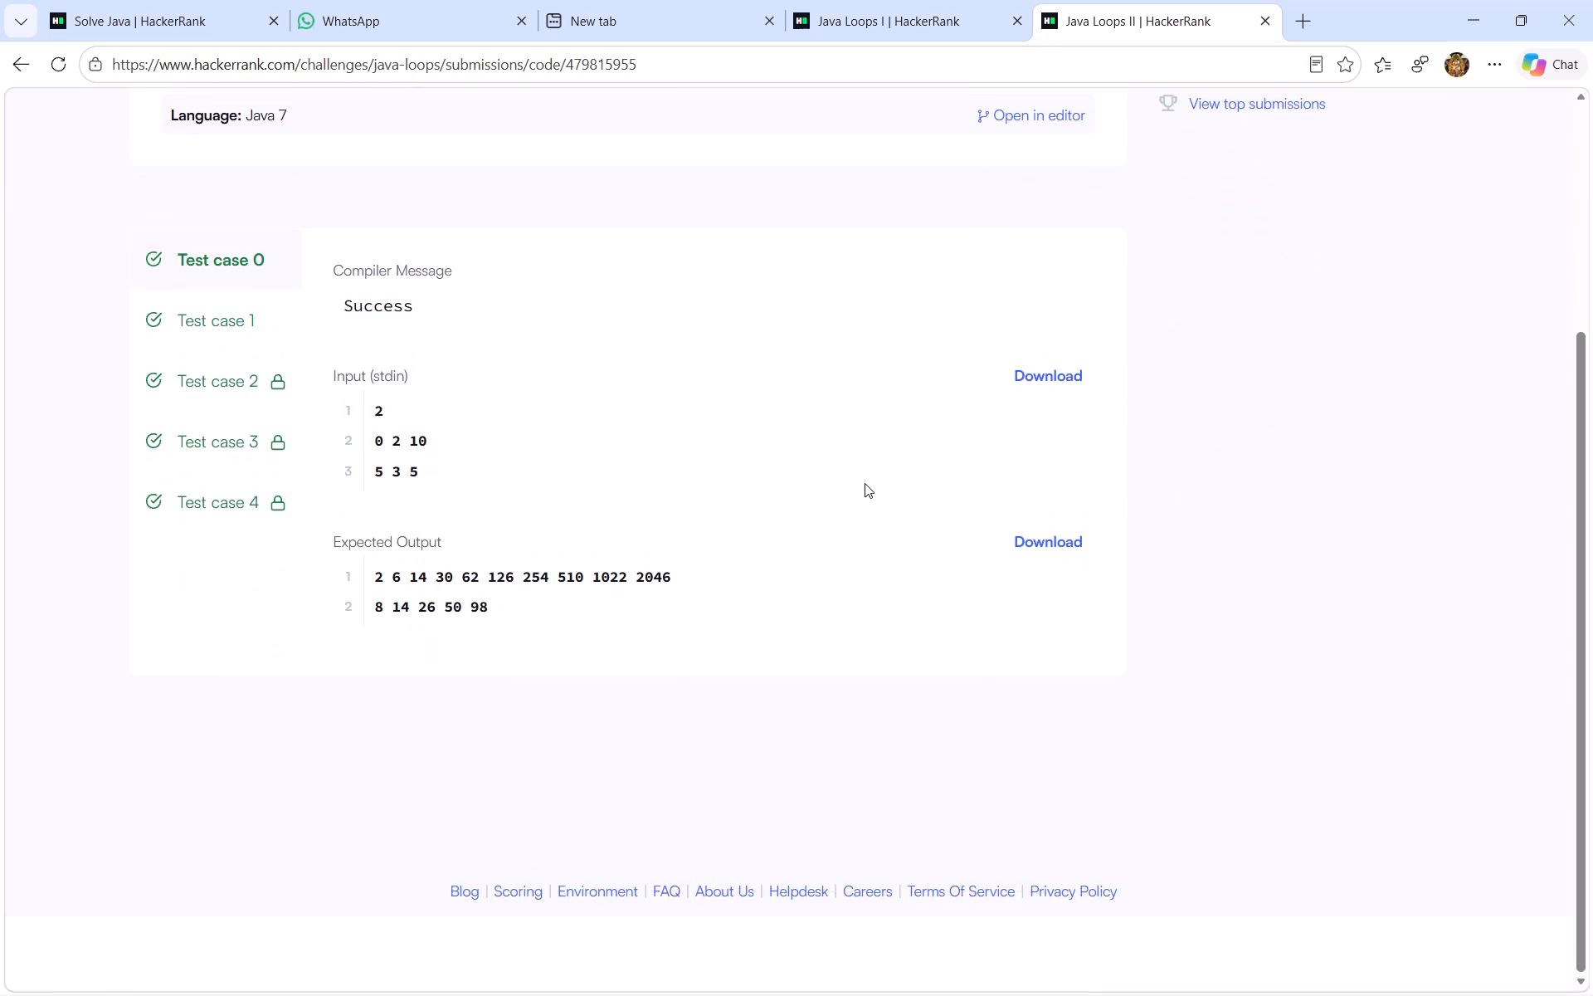
{"action": "scroll", "coordinate": [865, 483], "scroll_direction": "up", "scroll_amount": 1}
{"action": "scroll", "coordinate": [865, 483], "scroll_direction": "down", "scroll_amount": 1}
{"action": "left_click", "coordinate": [1025, 369]}
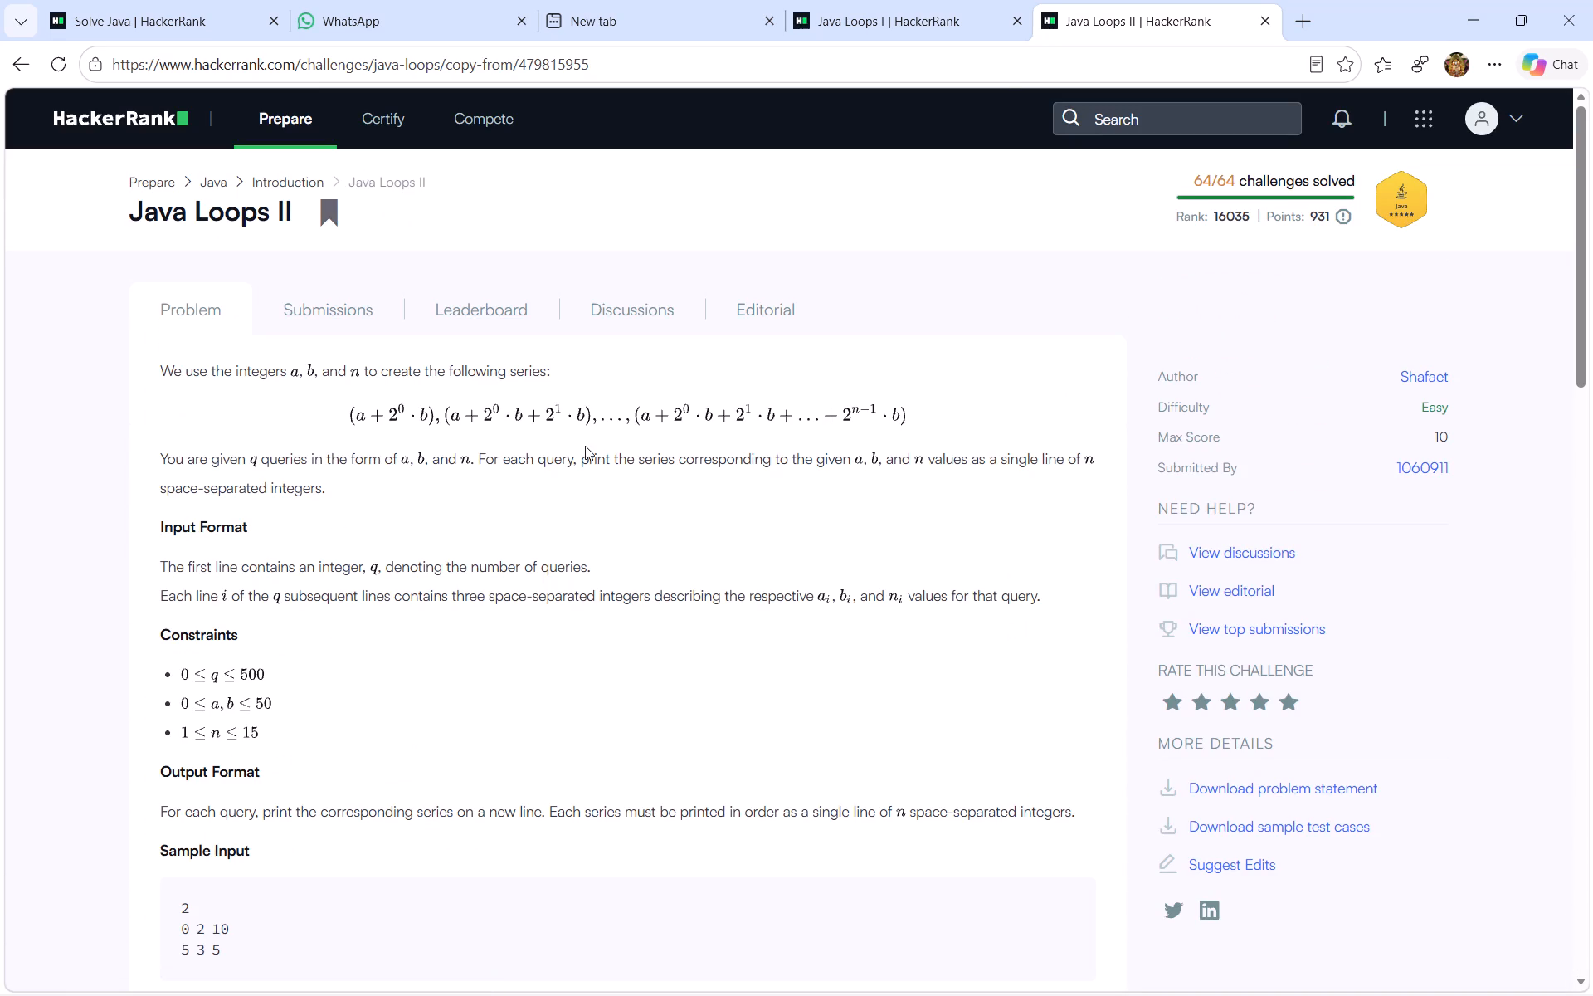
Move the New tab page to the front of the browser tabs and close the Java Loops I and Solve Java pages.
{"action": "left_click", "coordinate": [1021, 18]}
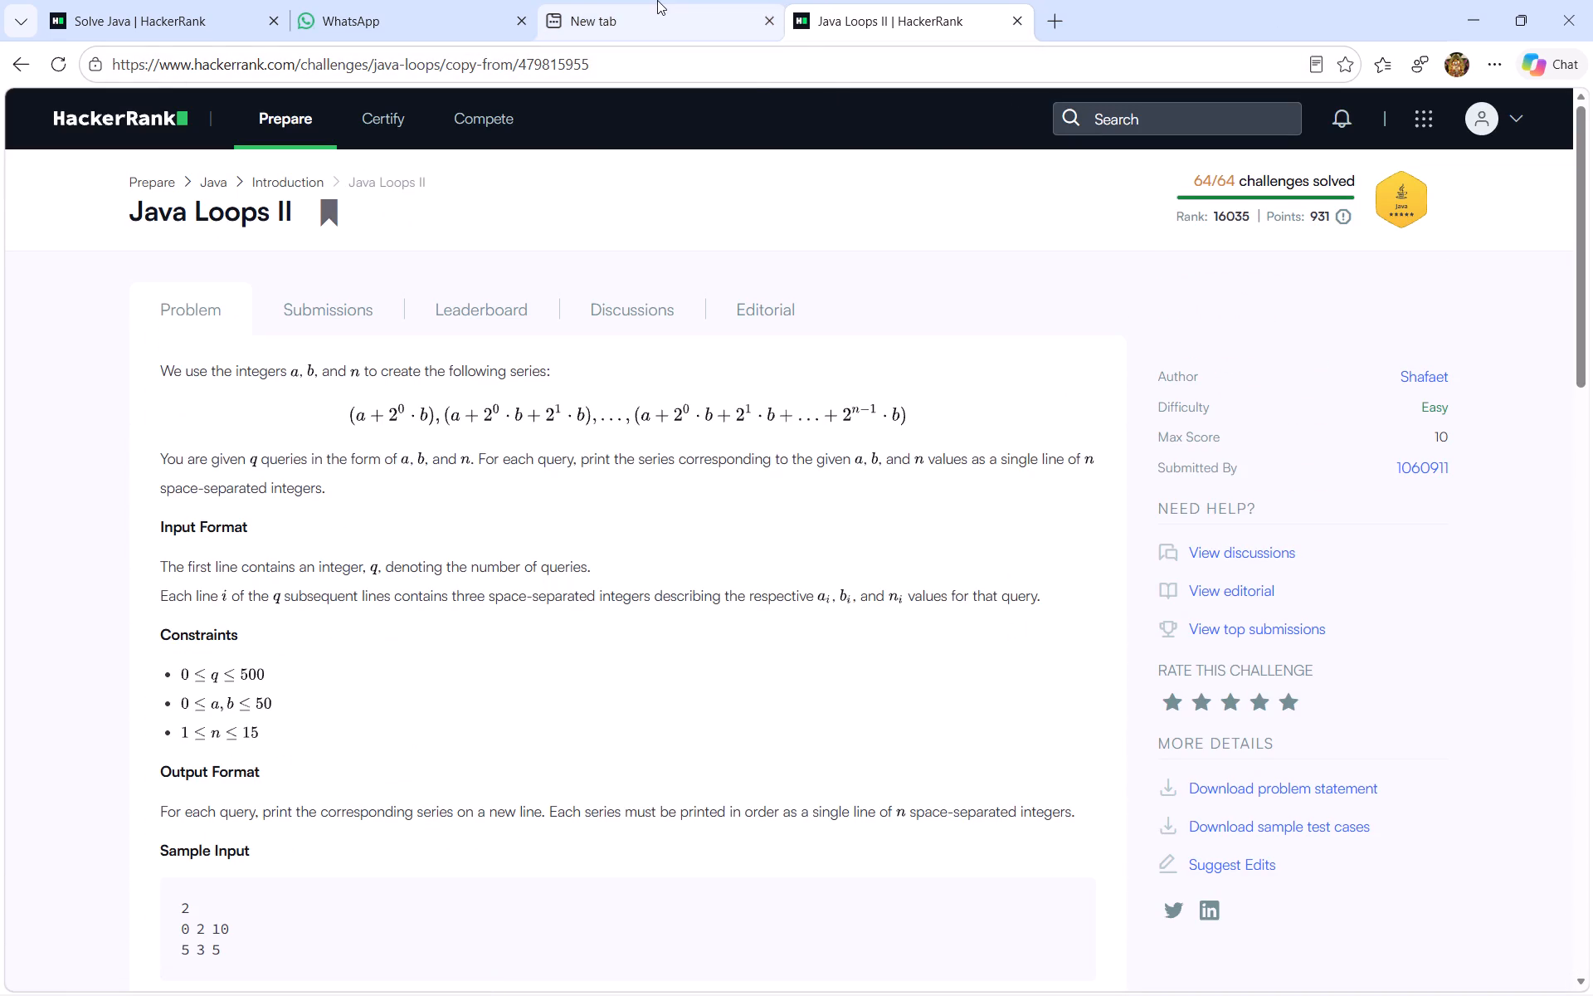
{"action": "left_click_drag", "start_coordinate": [657, 0], "coordinate": [154, 0]}
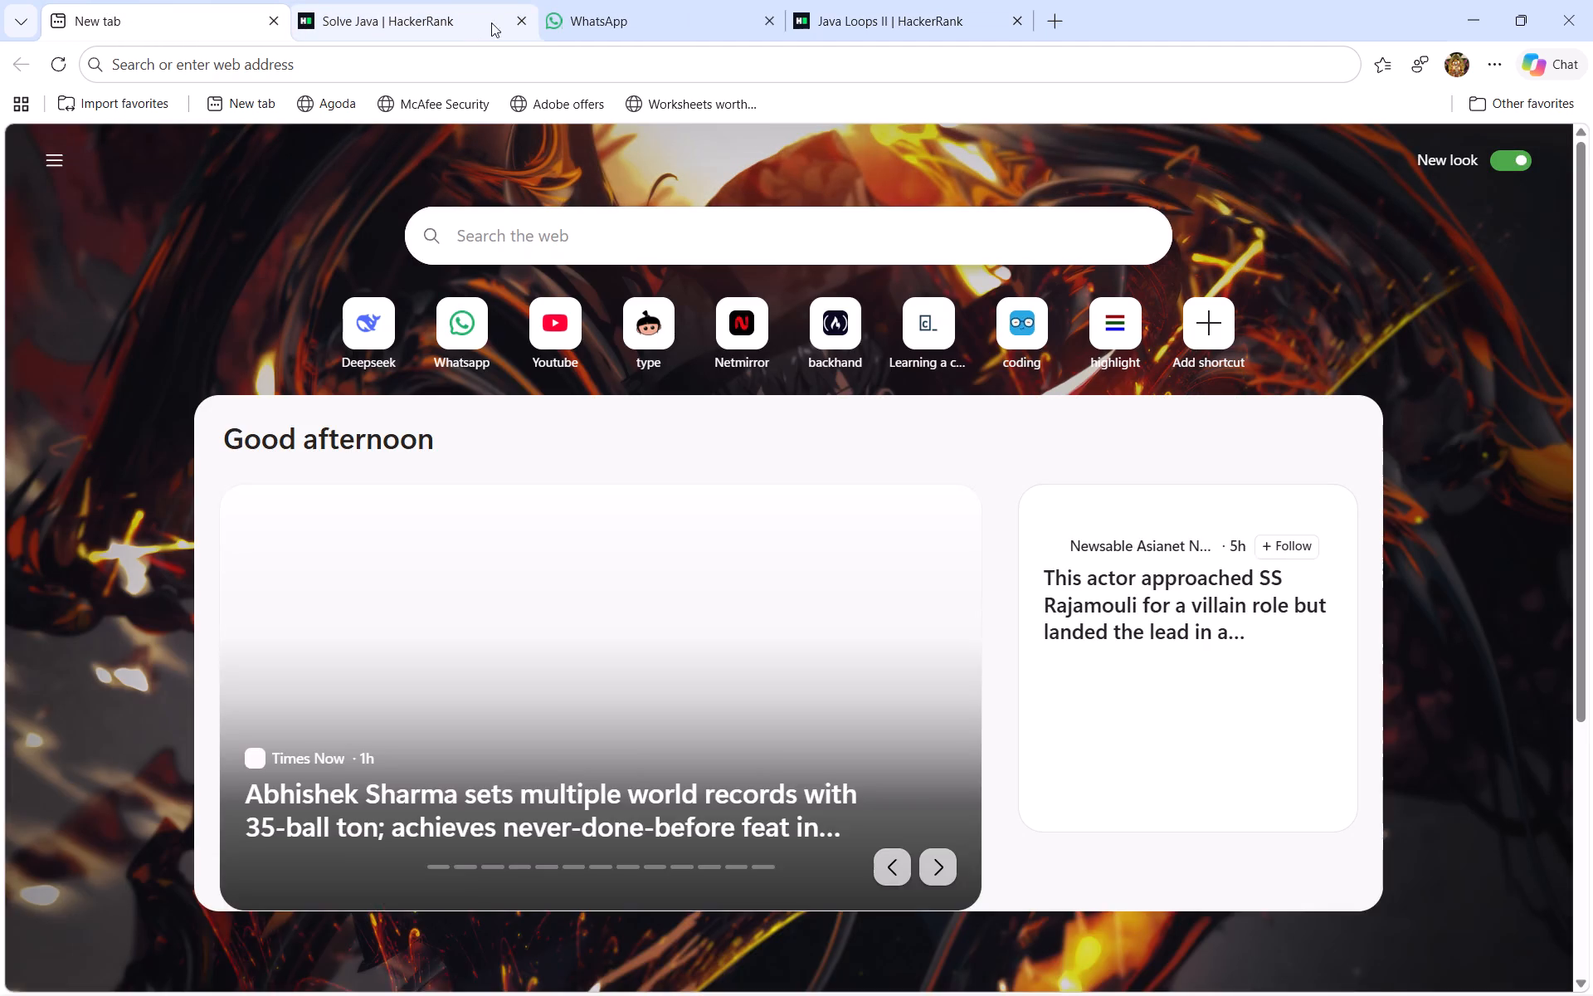
{"action": "left_click", "coordinate": [518, 19]}
{"action": "left_click", "coordinate": [655, 1]}
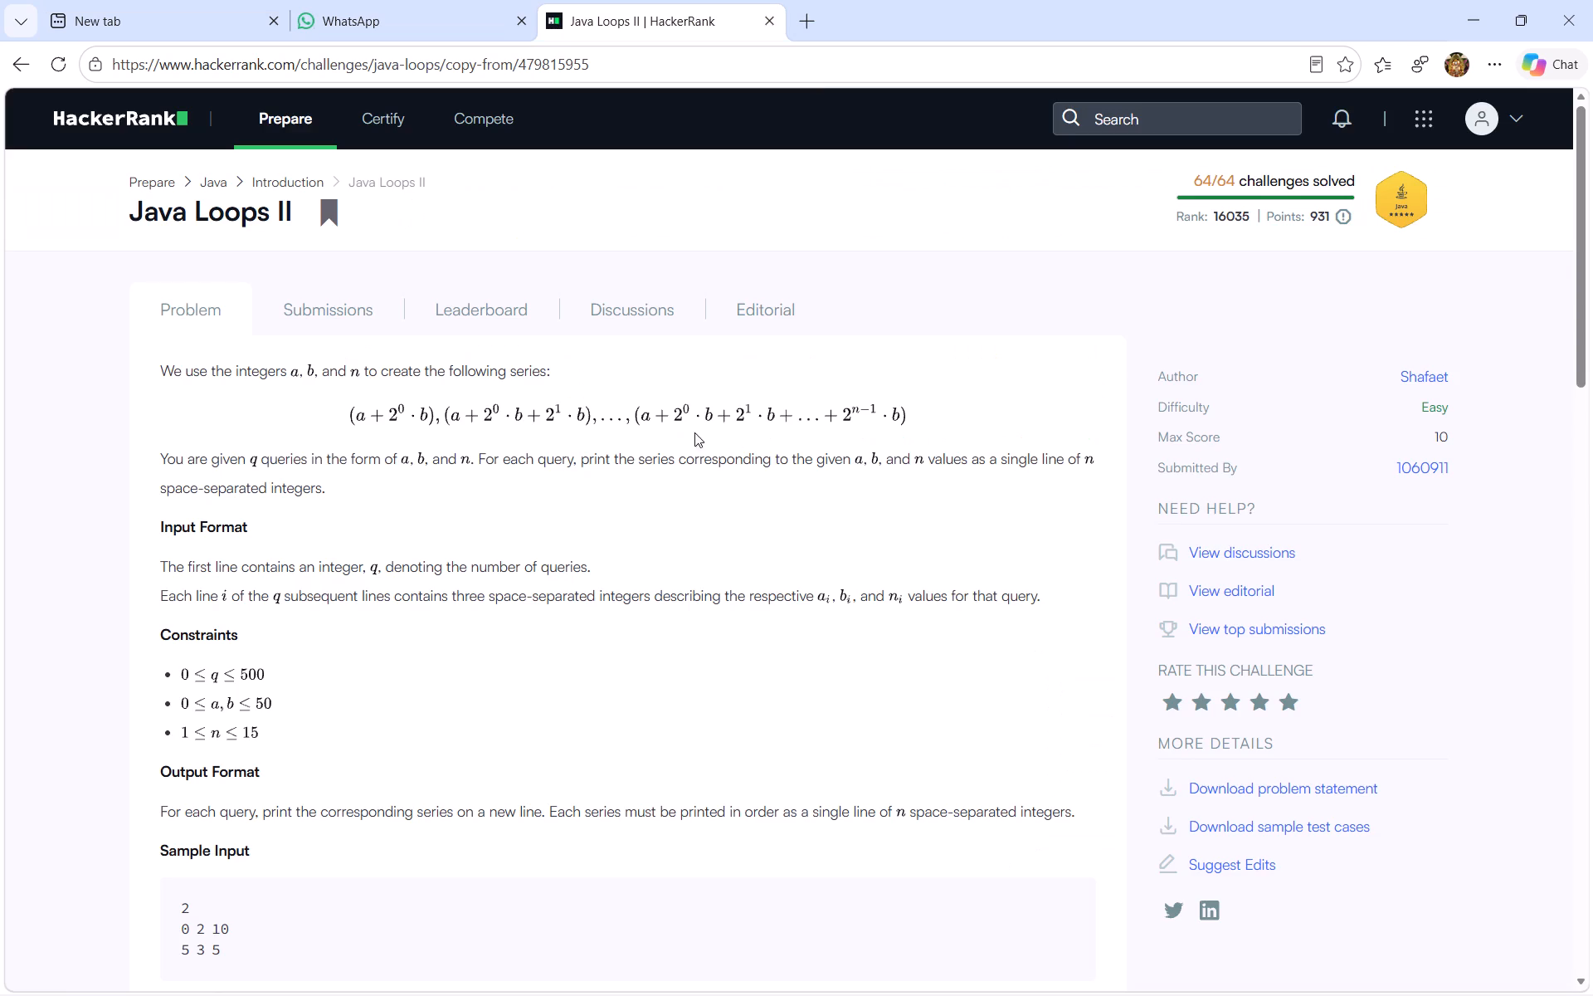
Copy the entire Java Loops II code and paste it into question 4's empty Code box in the Word document.
{"action": "scroll", "coordinate": [446, 615], "scroll_direction": "down", "scroll_amount": 7}
{"action": "scroll", "coordinate": [593, 774], "scroll_direction": "down", "scroll_amount": 3}
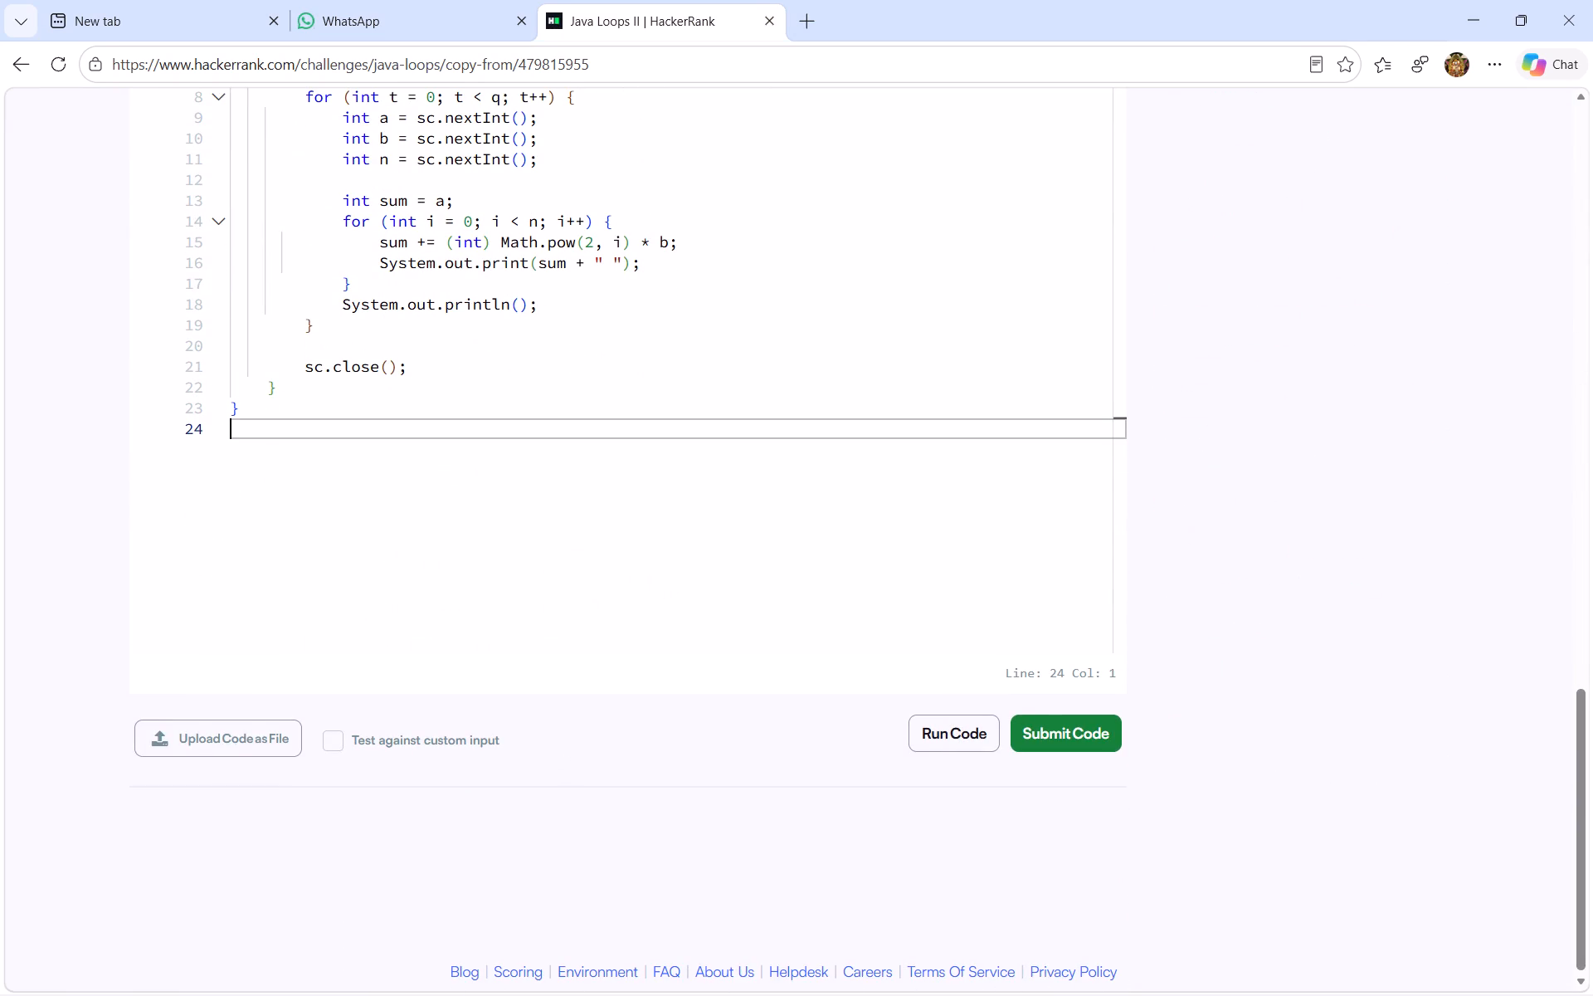
{"action": "key", "text": "ctrl+a"}
{"action": "key", "text": "ctrl+c"}
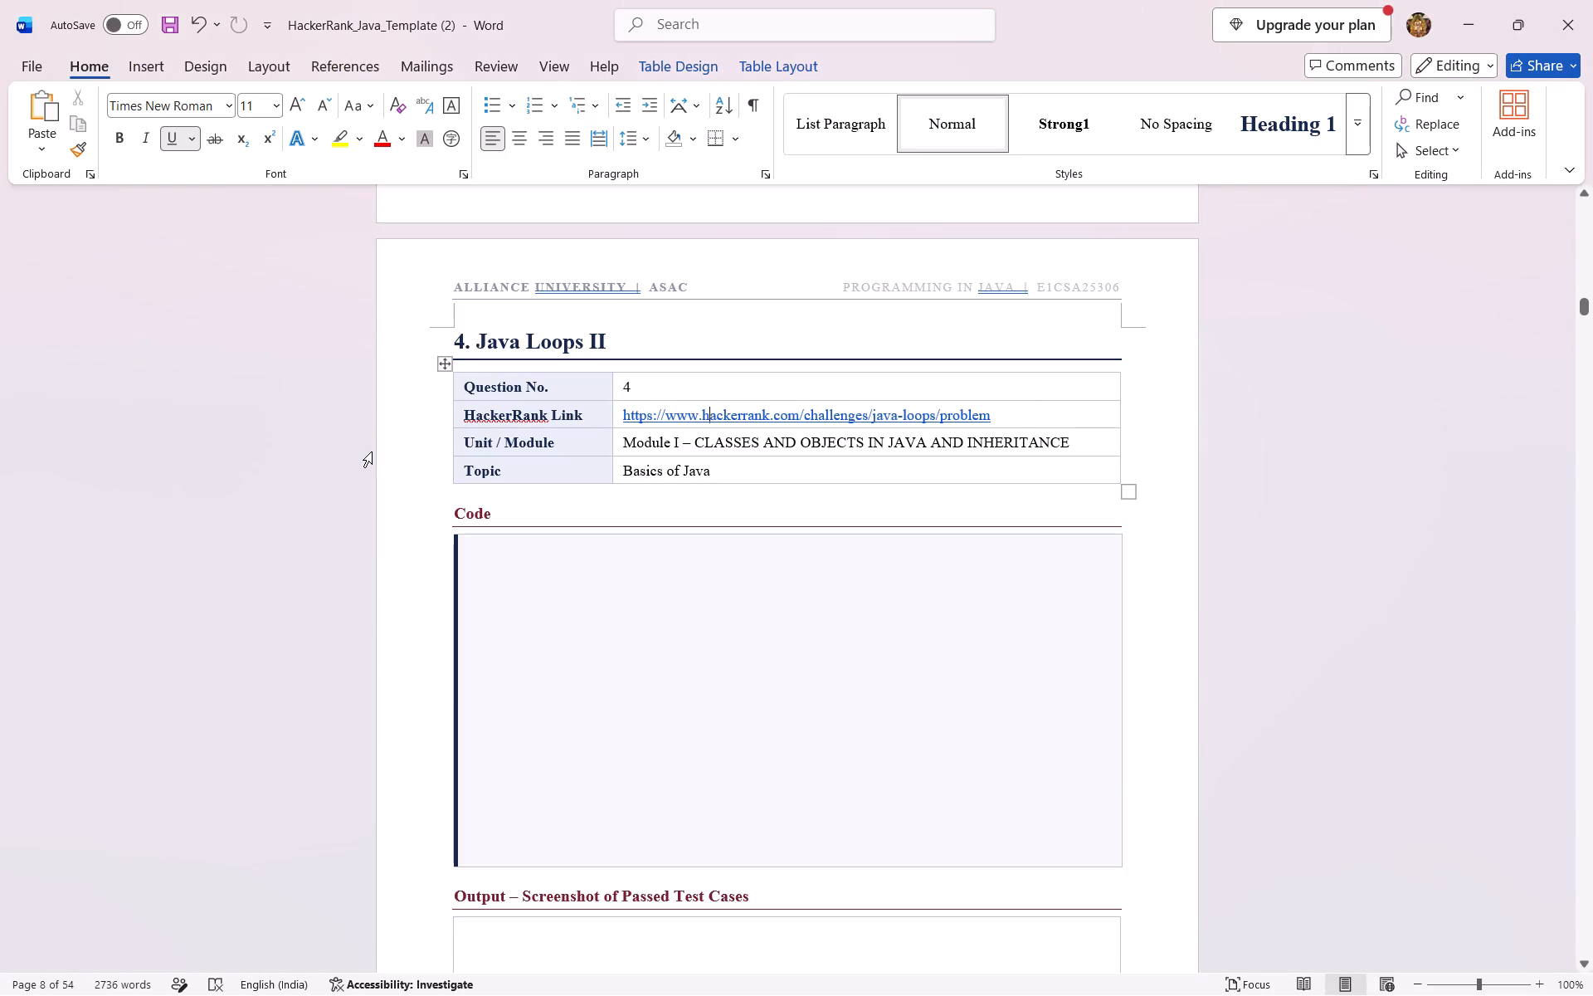
{"action": "left_click", "coordinate": [514, 549]}
{"action": "key", "text": "ctrl+v"}
Delete the placeholder text in question 4's Output – Screenshot of Passed Test Cases box.
{"action": "scroll", "coordinate": [514, 549], "scroll_direction": "down", "scroll_amount": 2}
{"action": "scroll", "coordinate": [514, 549], "scroll_direction": "up", "scroll_amount": 1}
{"action": "scroll", "coordinate": [514, 549], "scroll_direction": "down", "scroll_amount": 1}
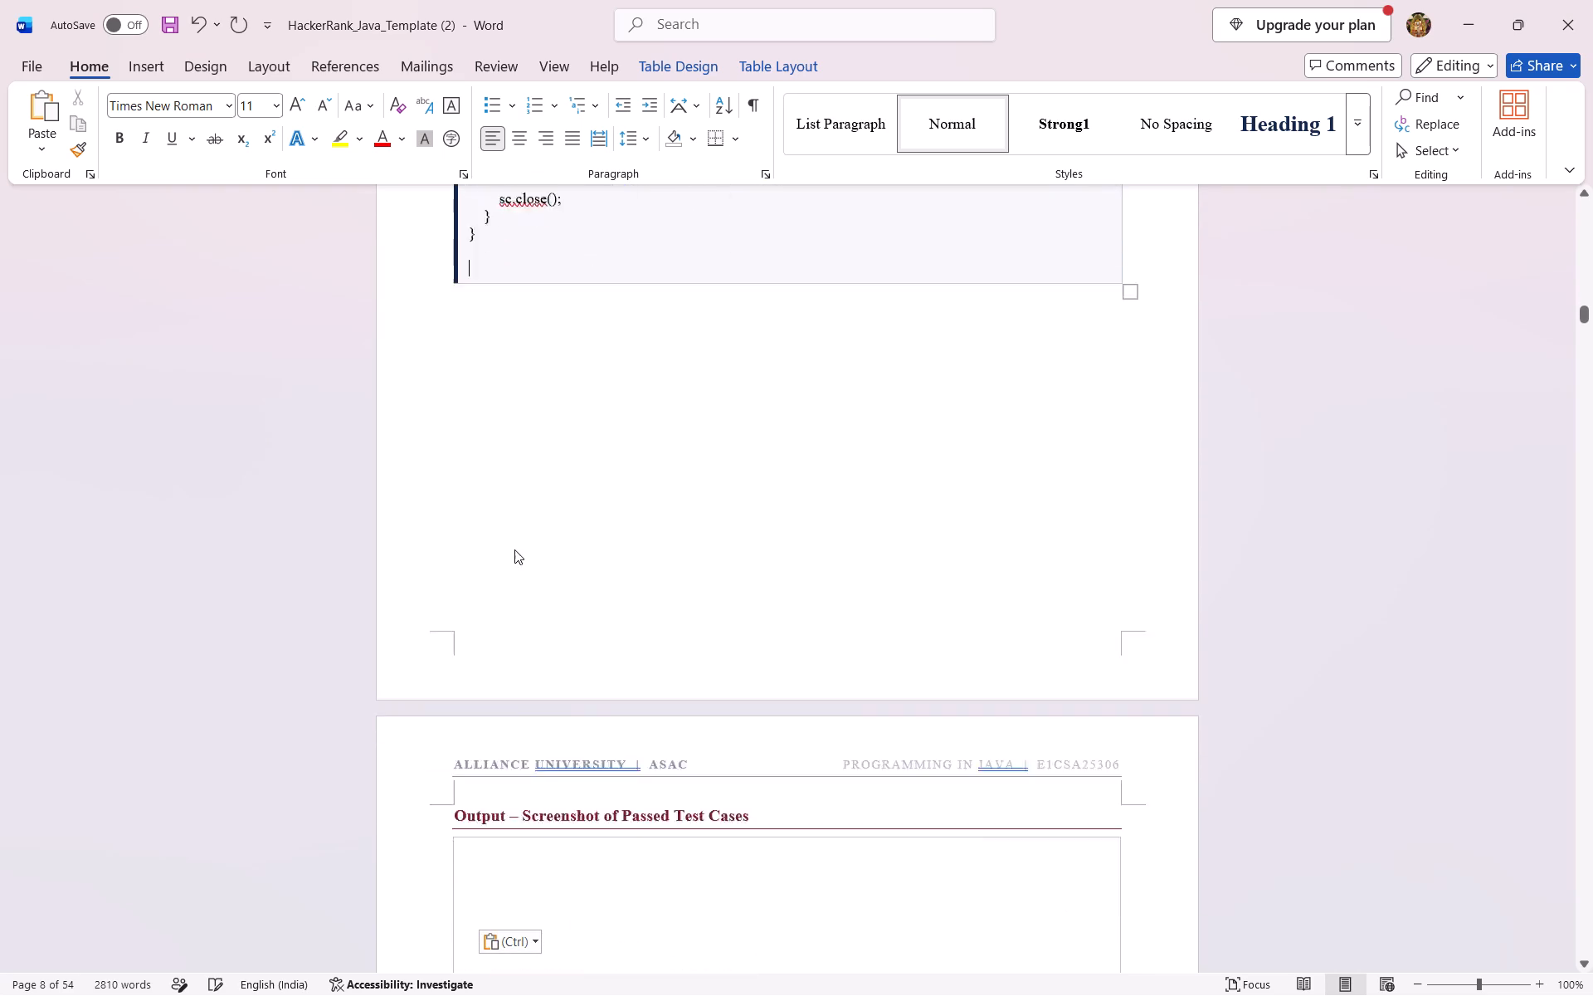
{"action": "scroll", "coordinate": [514, 549], "scroll_direction": "down", "scroll_amount": 1}
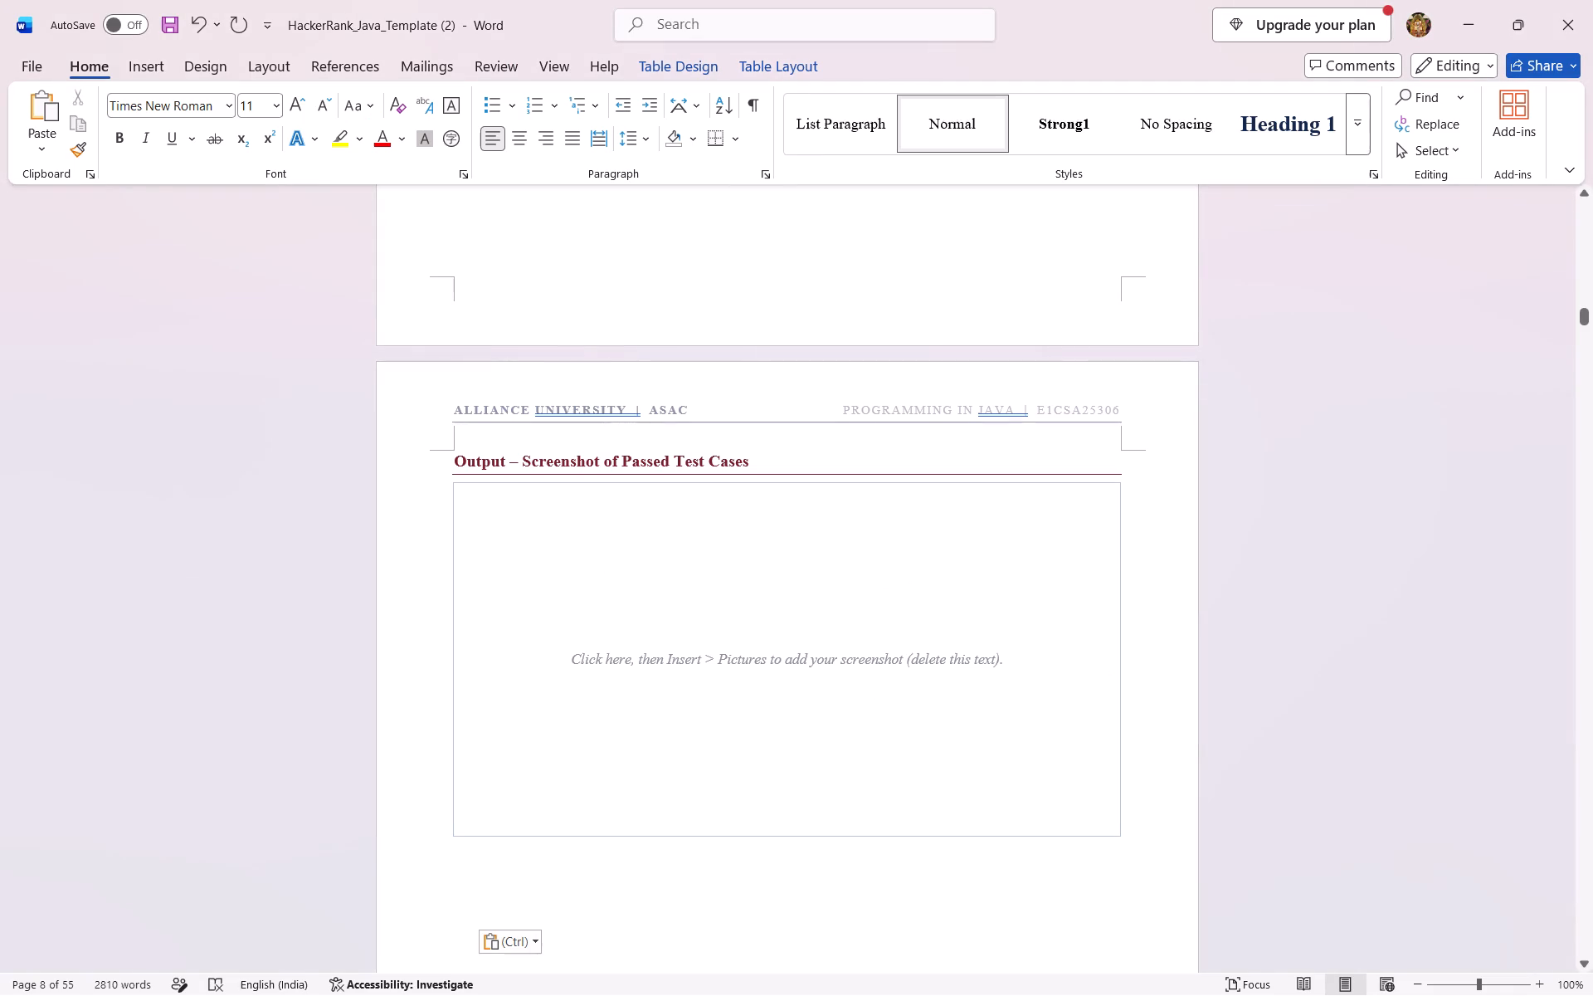
{"action": "left_click_drag", "start_coordinate": [1010, 669], "coordinate": [558, 629]}
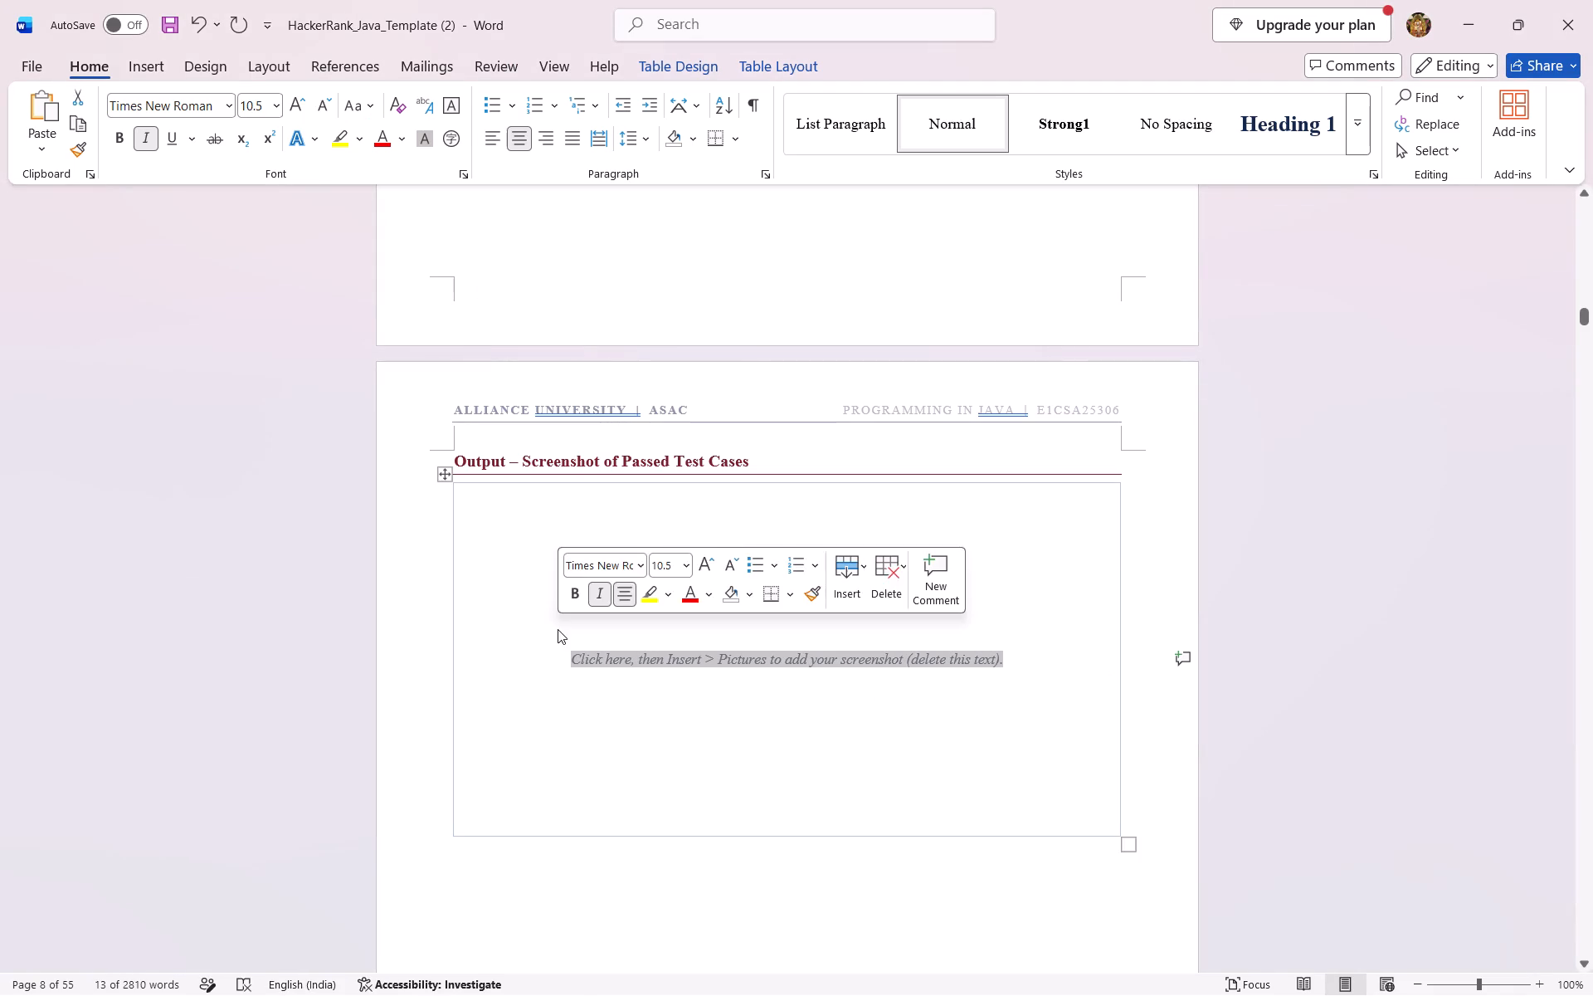
{"action": "key", "text": "BackSpace"}
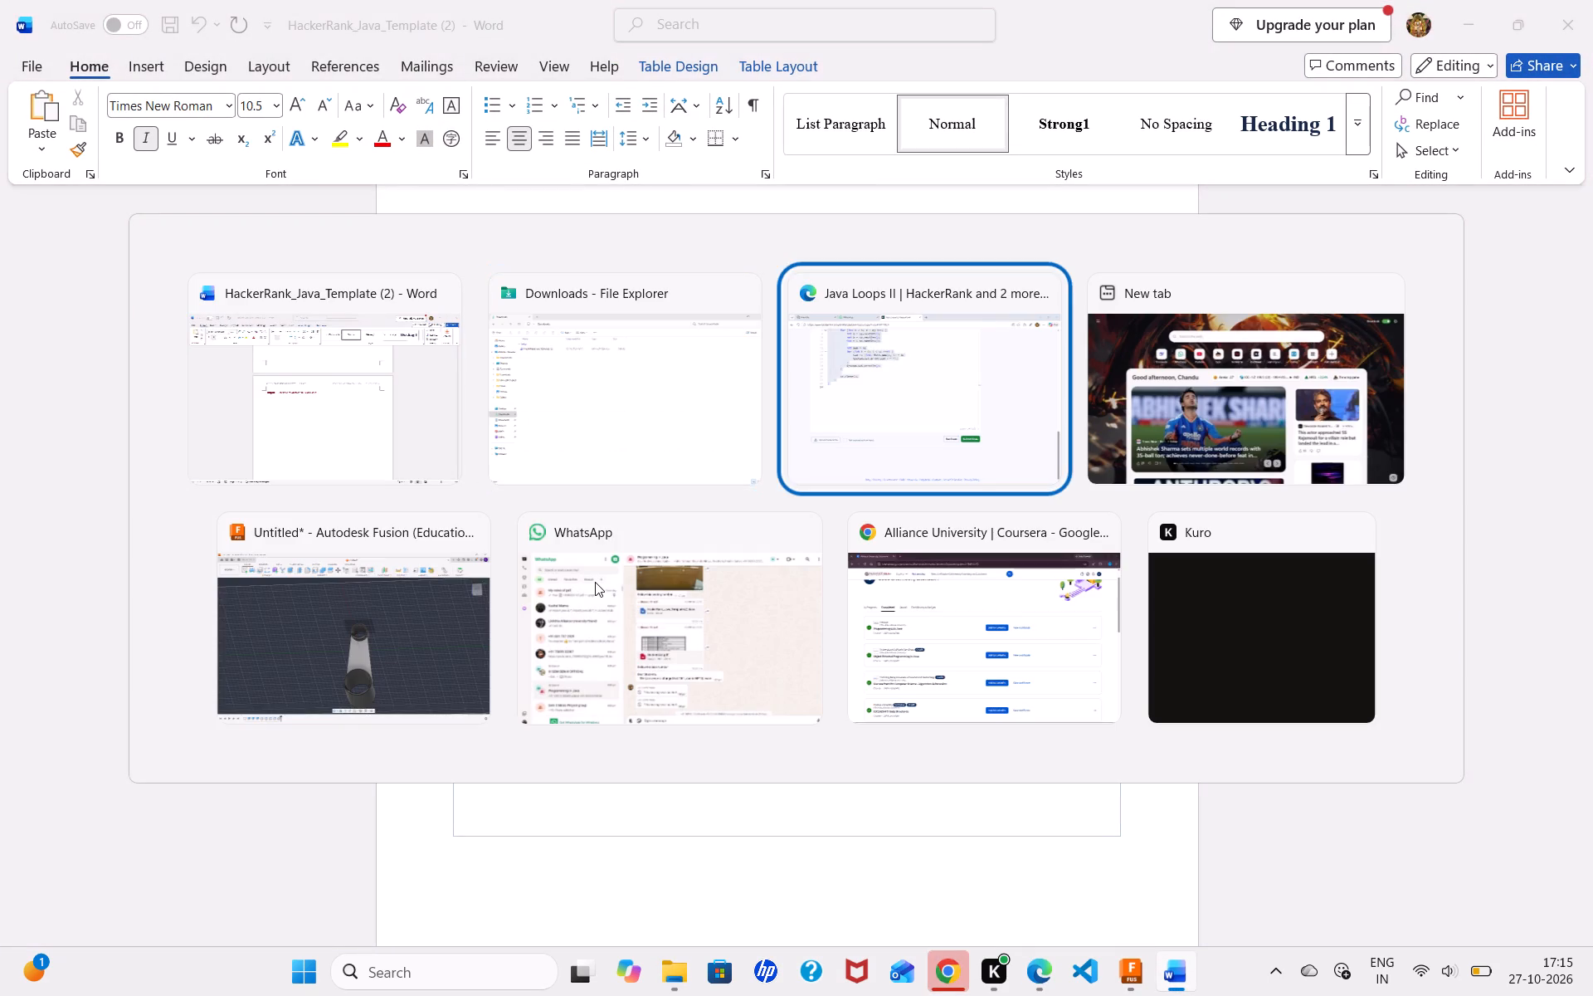
Switch back to HackerRank in Edge and run the Java Loops II code against the sample test cases.
{"action": "scroll", "coordinate": [682, 513], "scroll_direction": "down", "scroll_amount": 1}
{"action": "left_click", "coordinate": [961, 739]}
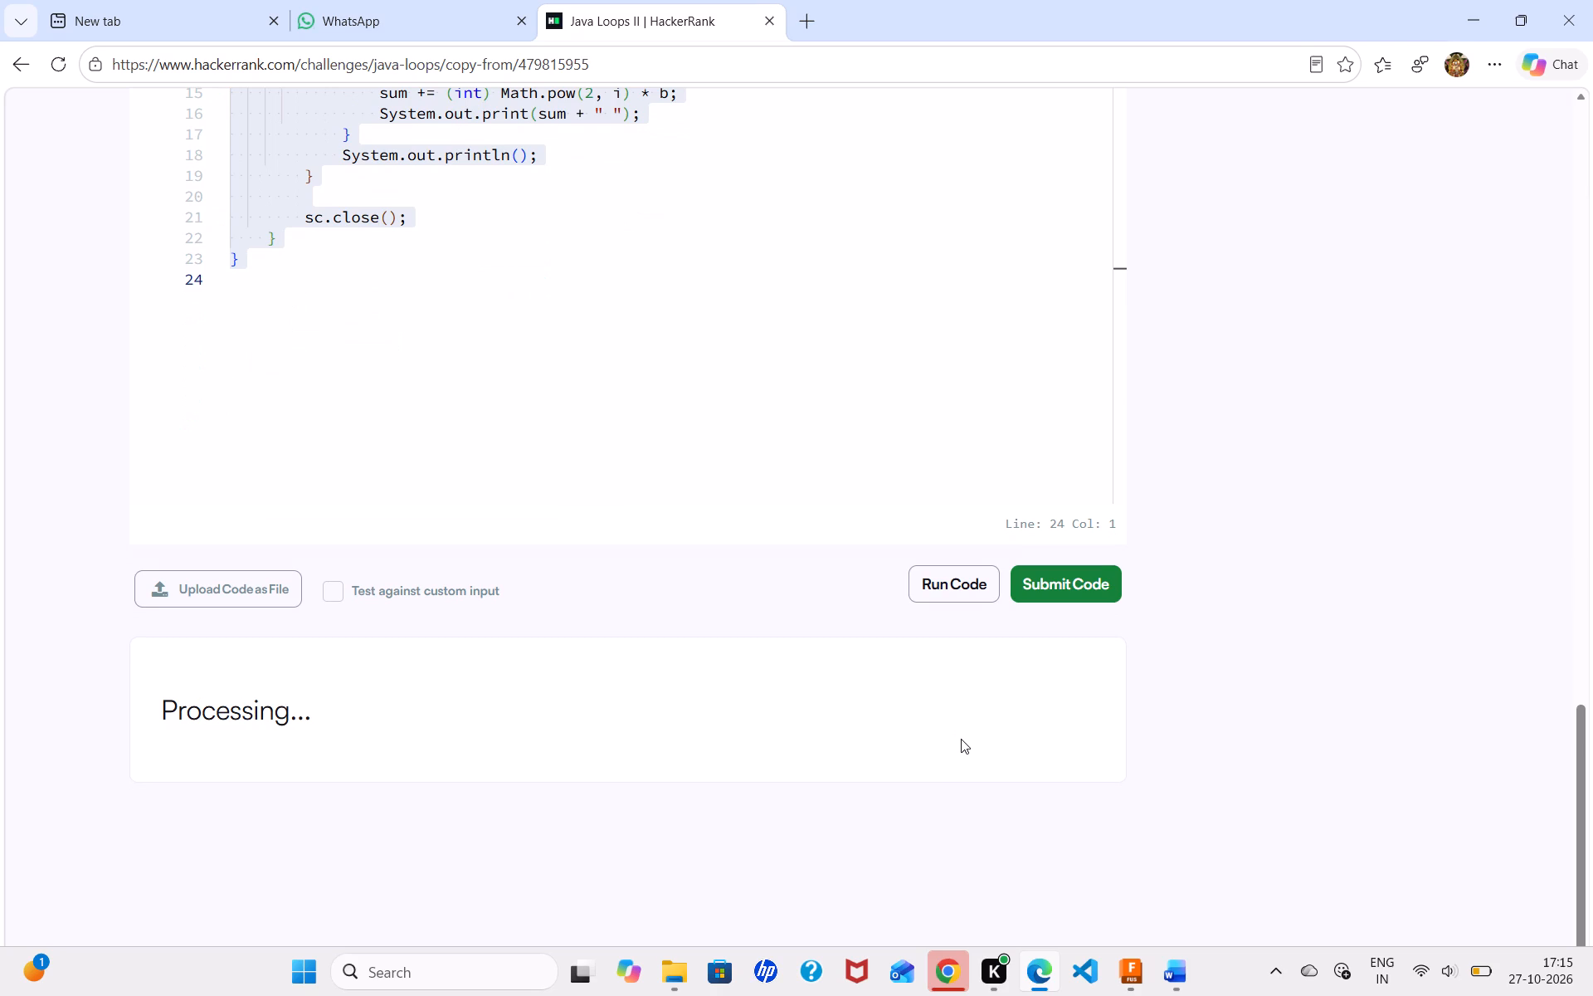
{"action": "scroll", "coordinate": [940, 759], "scroll_direction": "down", "scroll_amount": 2}
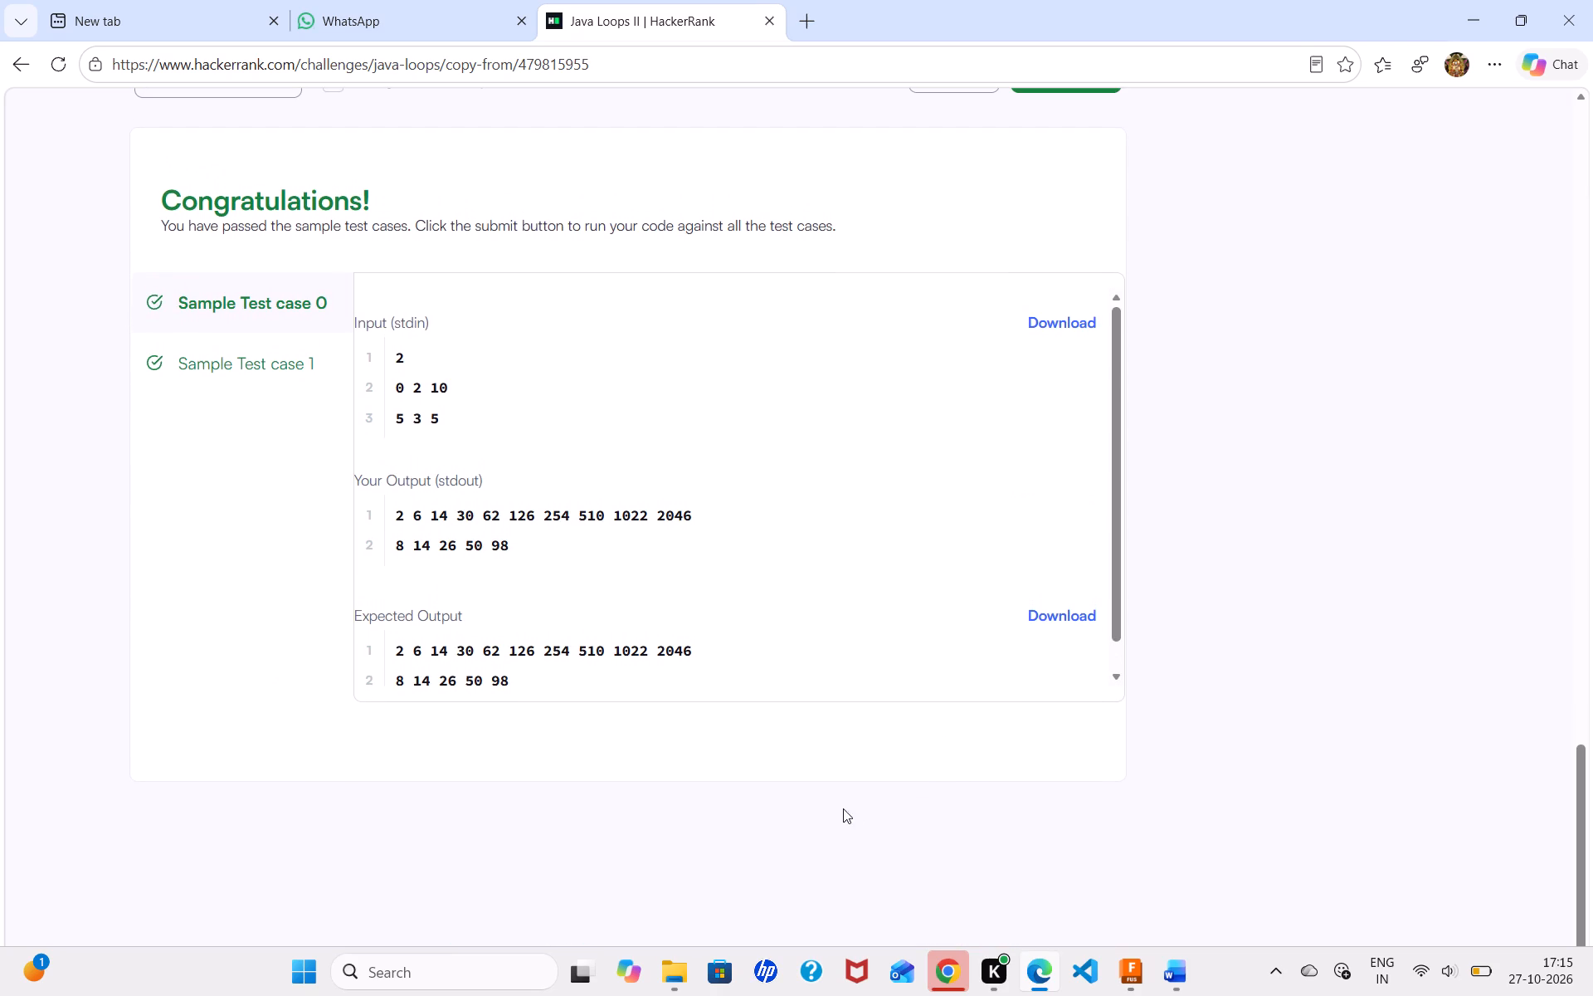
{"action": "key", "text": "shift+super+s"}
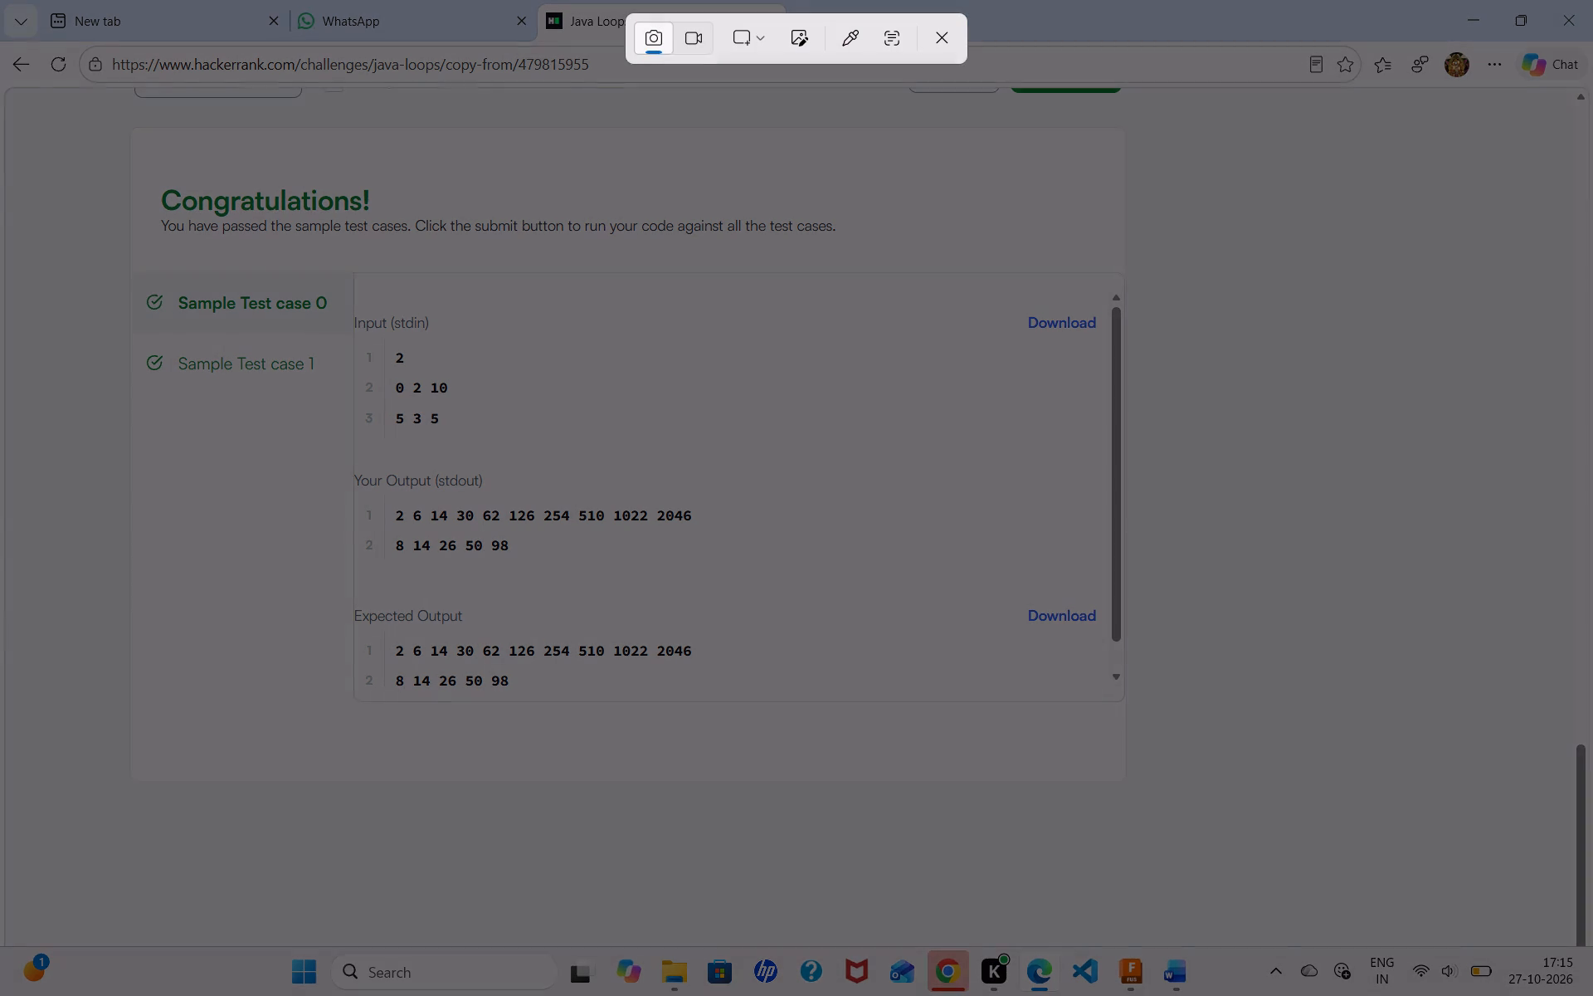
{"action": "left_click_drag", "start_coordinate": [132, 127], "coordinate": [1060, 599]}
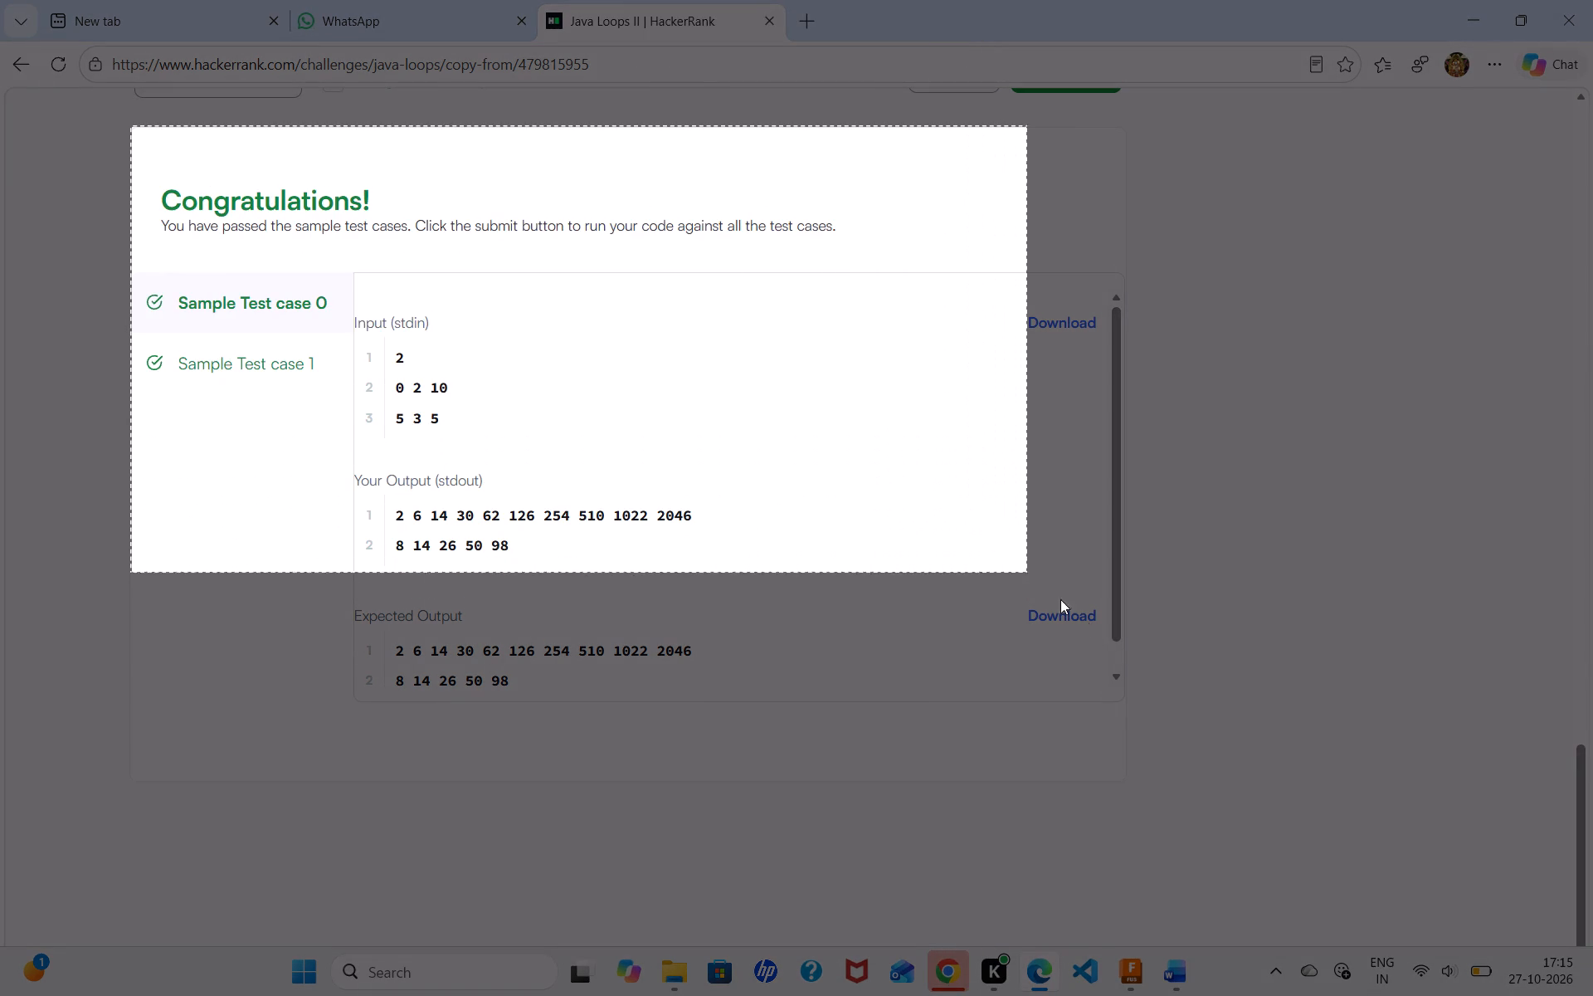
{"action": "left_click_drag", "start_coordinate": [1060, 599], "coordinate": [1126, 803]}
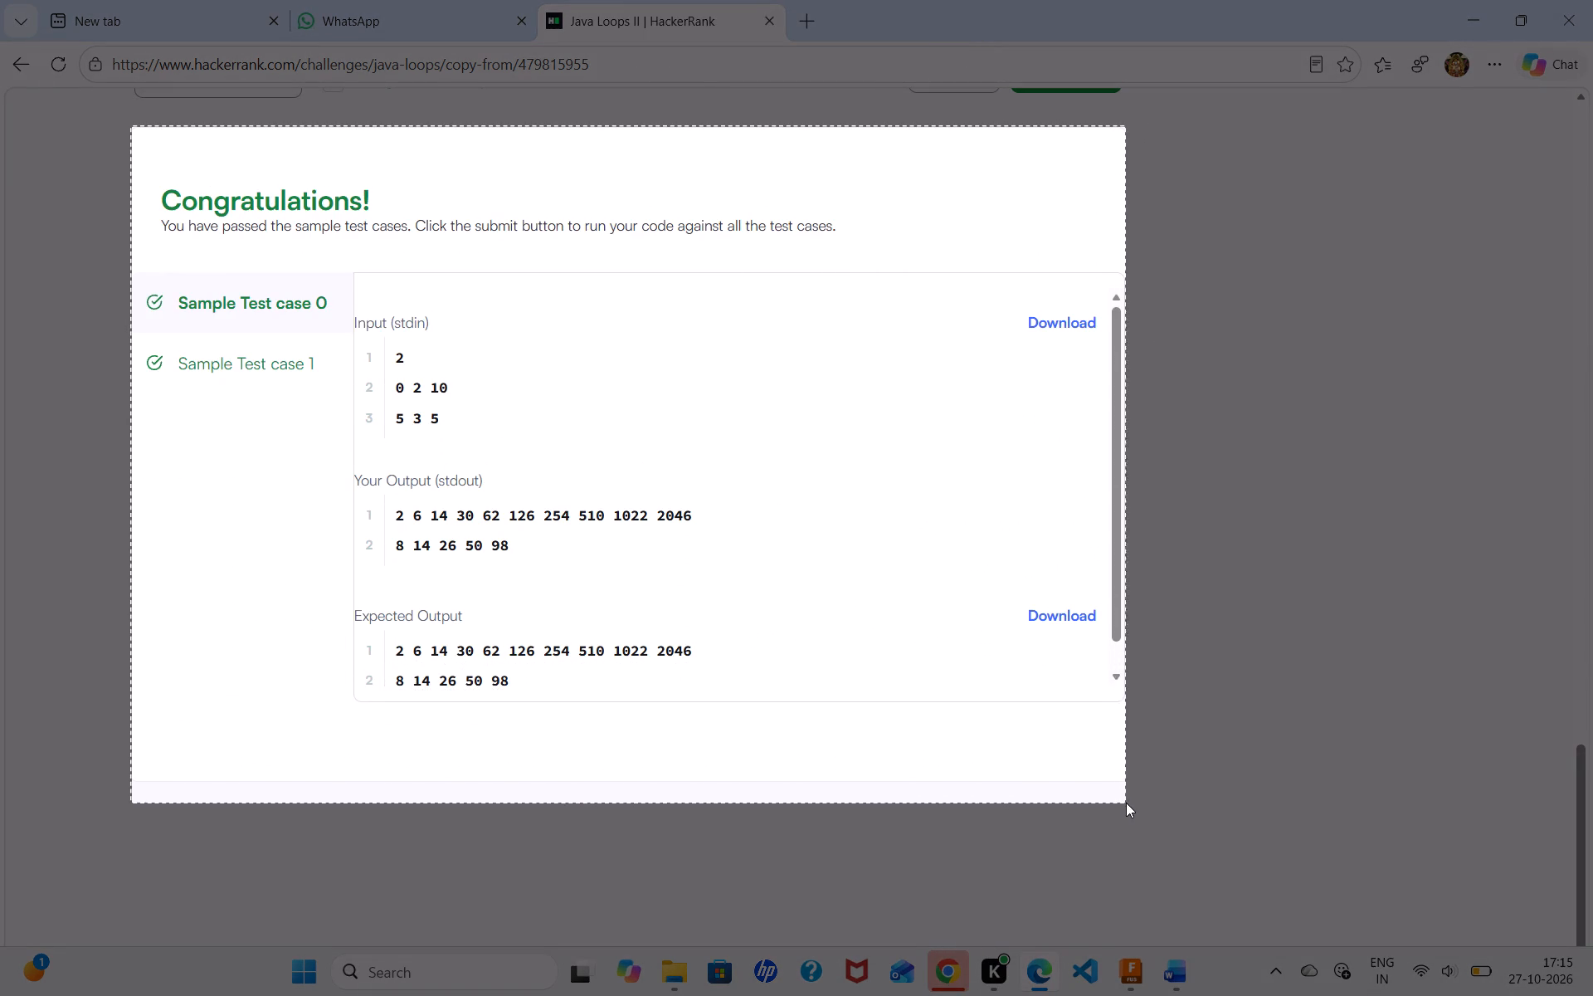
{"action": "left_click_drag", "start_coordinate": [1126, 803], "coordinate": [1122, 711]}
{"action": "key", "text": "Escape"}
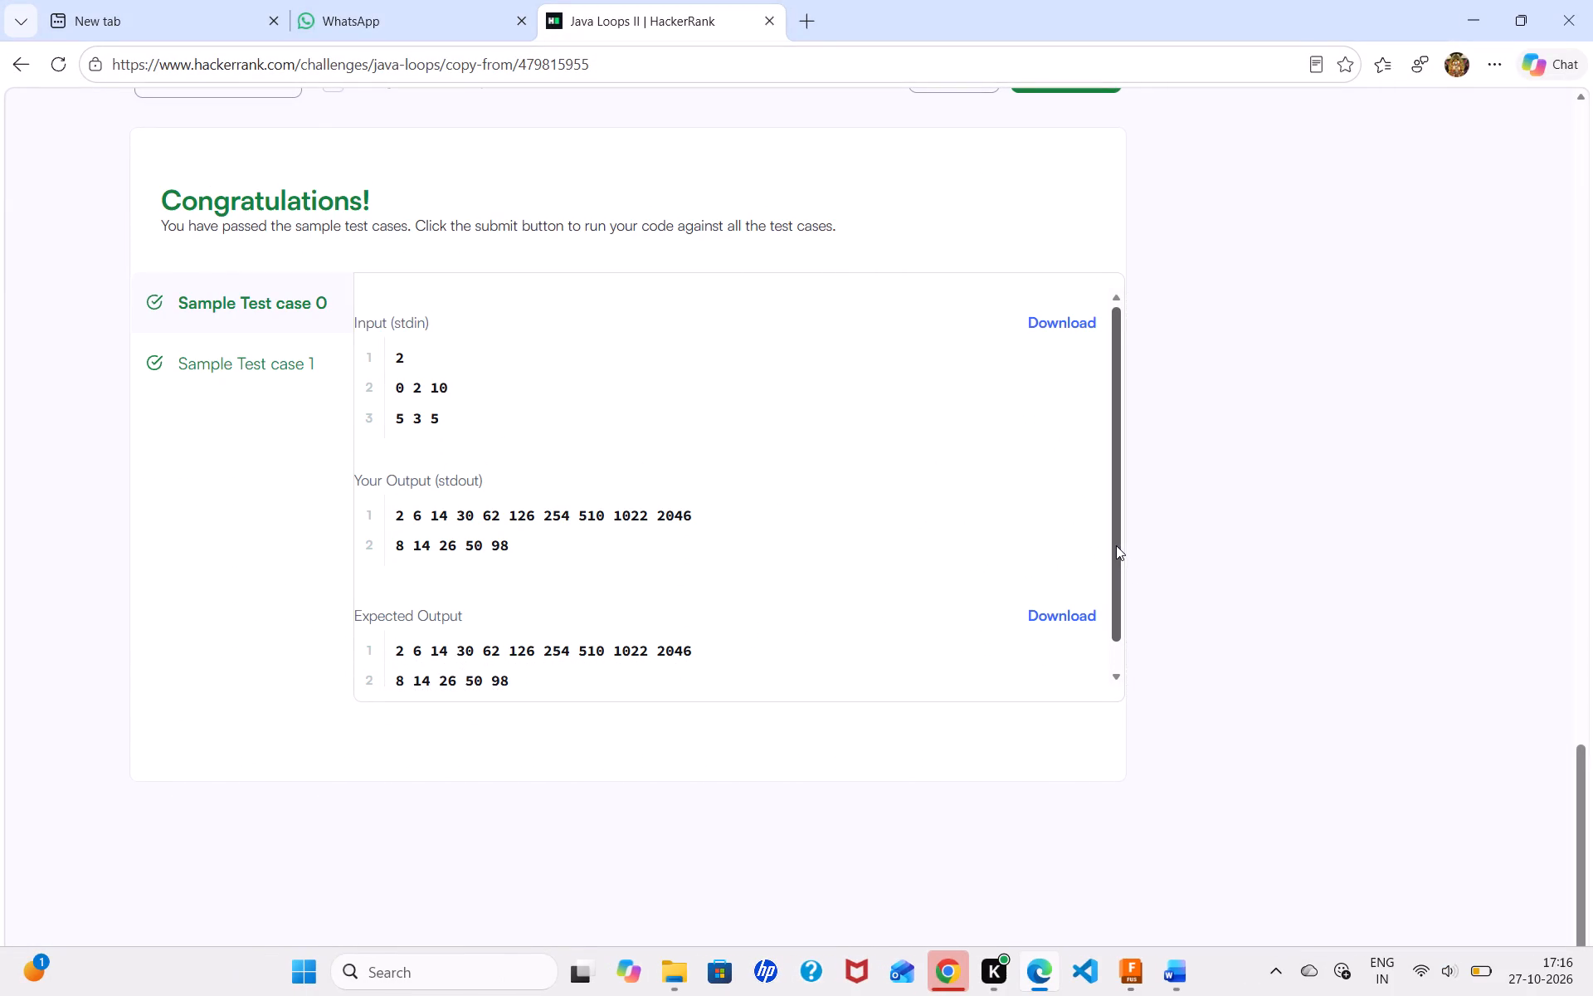
Capture a rectangular screenshot of the Congratulations panel with Sample Test case 0's results scrolled to show the full expected output.
{"action": "left_click_drag", "start_coordinate": [1116, 545], "coordinate": [1113, 629]}
{"action": "key", "text": "shift+super+s"}
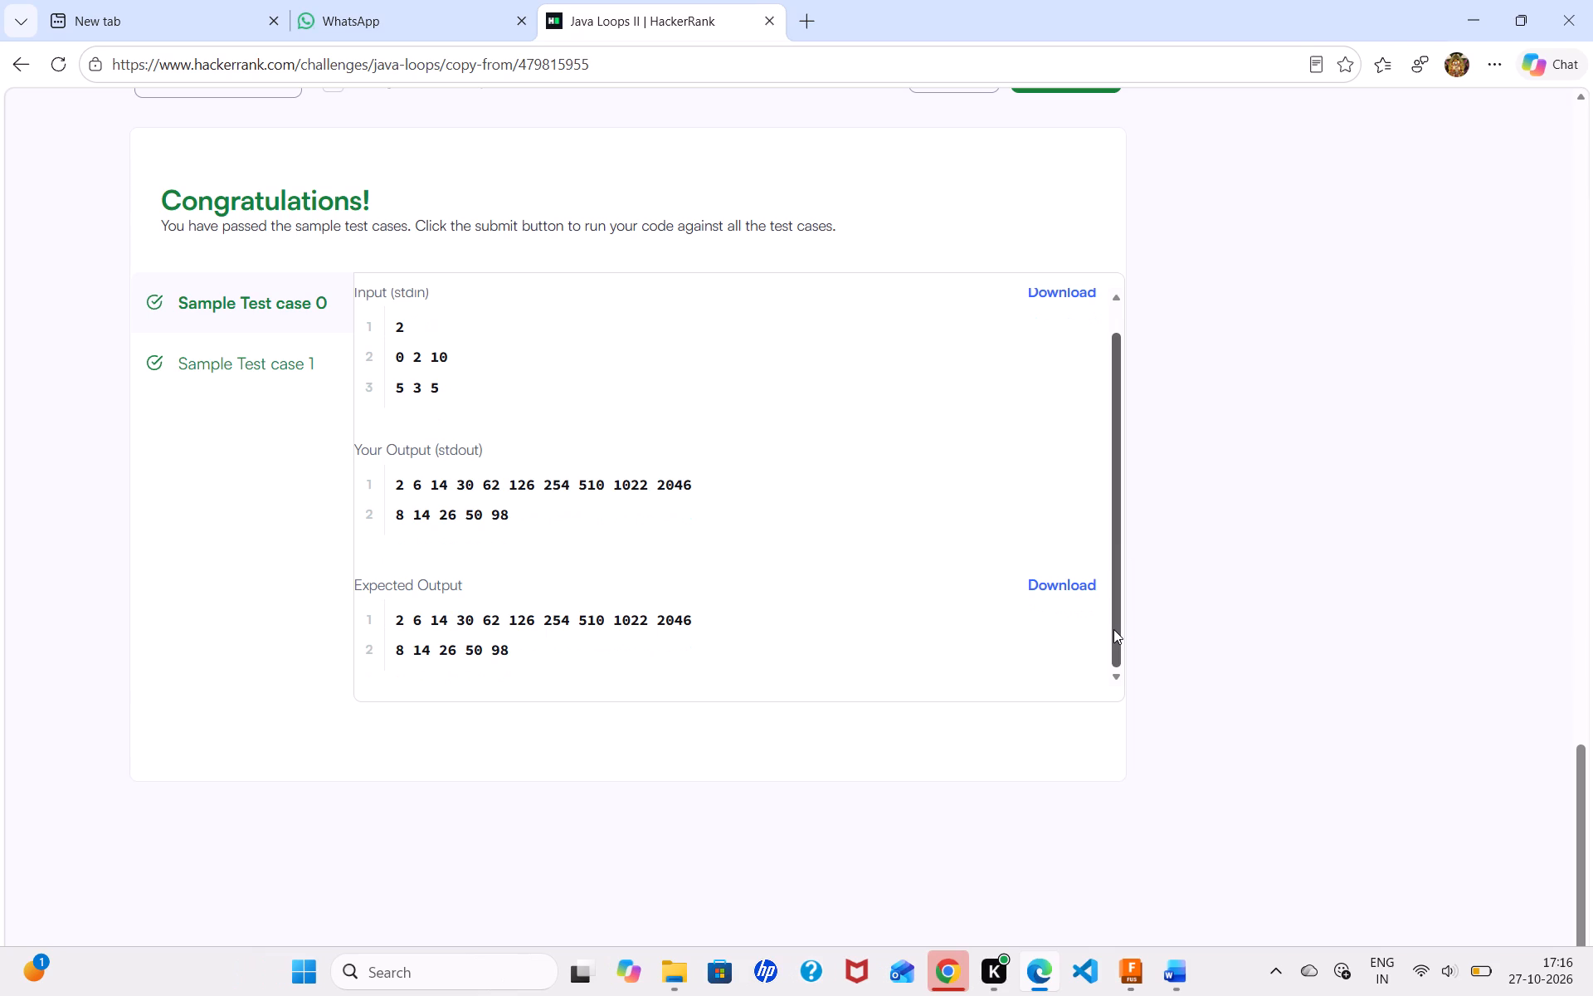
{"action": "left_click_drag", "start_coordinate": [132, 126], "coordinate": [230, 173]}
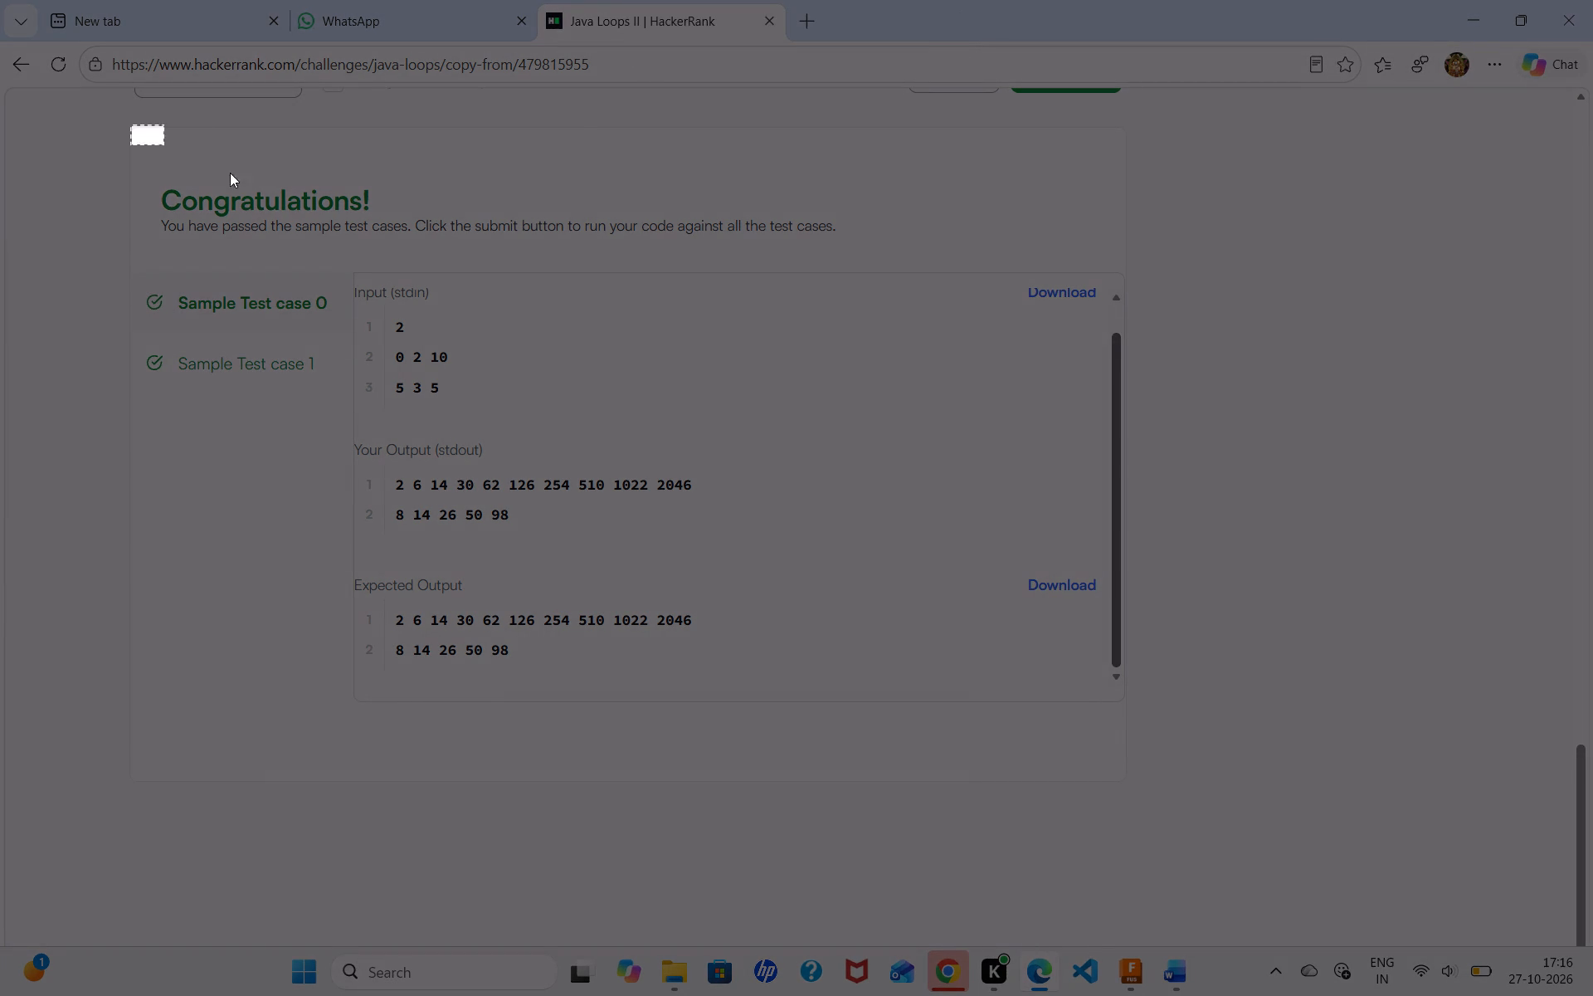
{"action": "left_click_drag", "start_coordinate": [230, 173], "coordinate": [997, 701]}
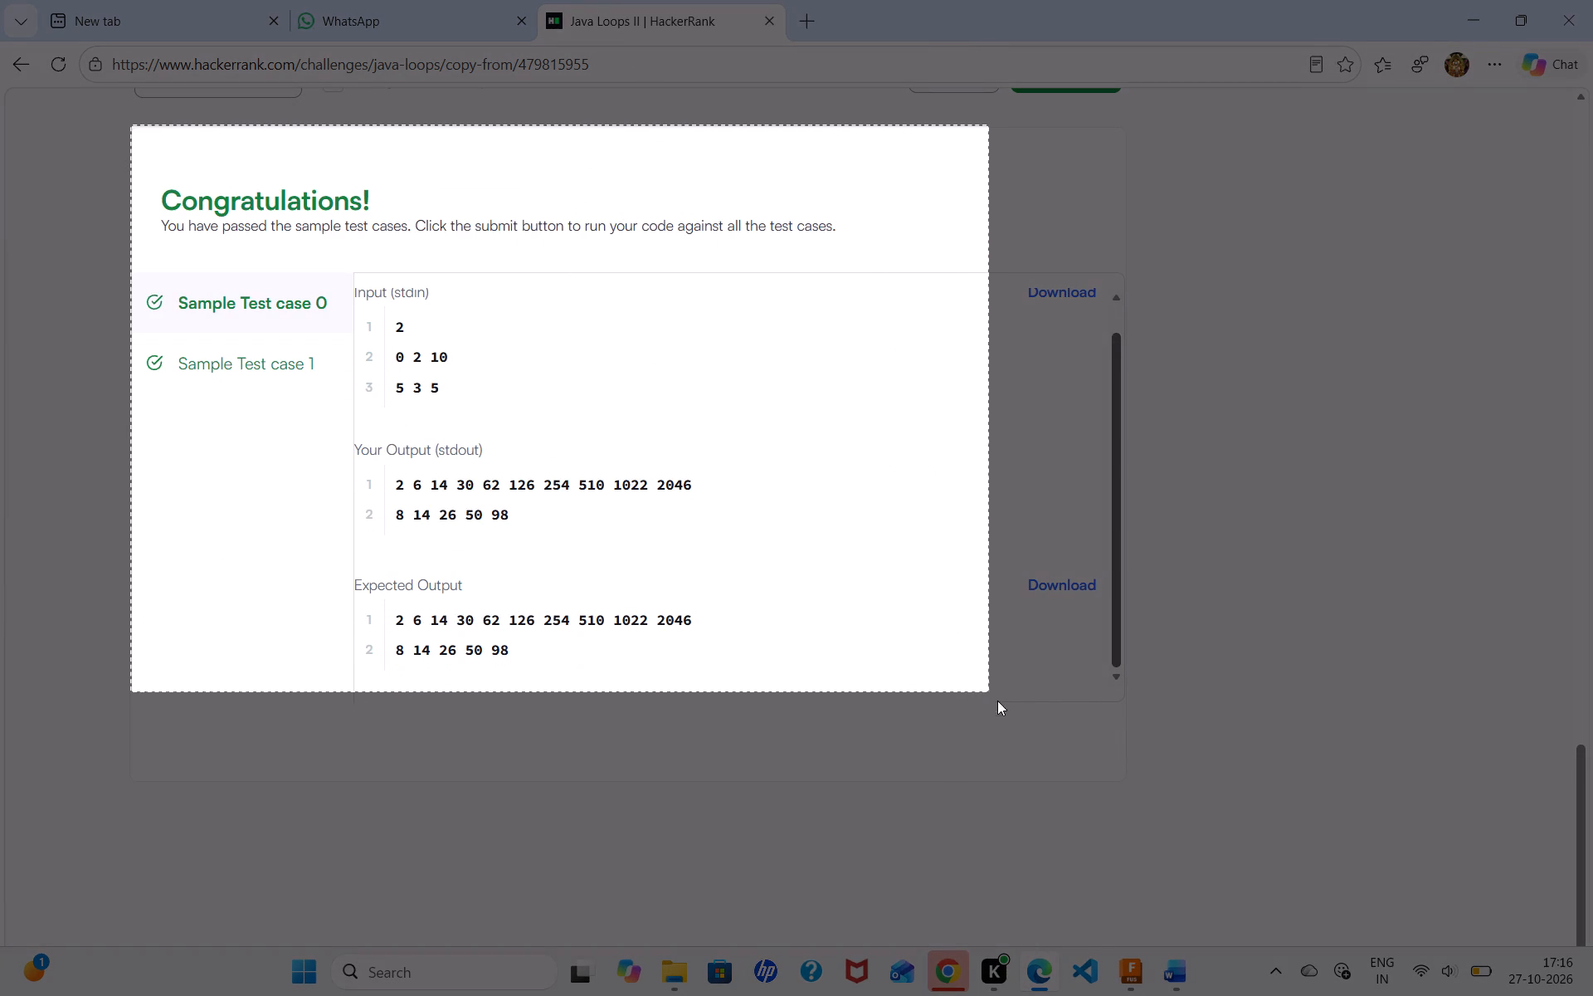
{"action": "left_click_drag", "start_coordinate": [997, 701], "coordinate": [1126, 824]}
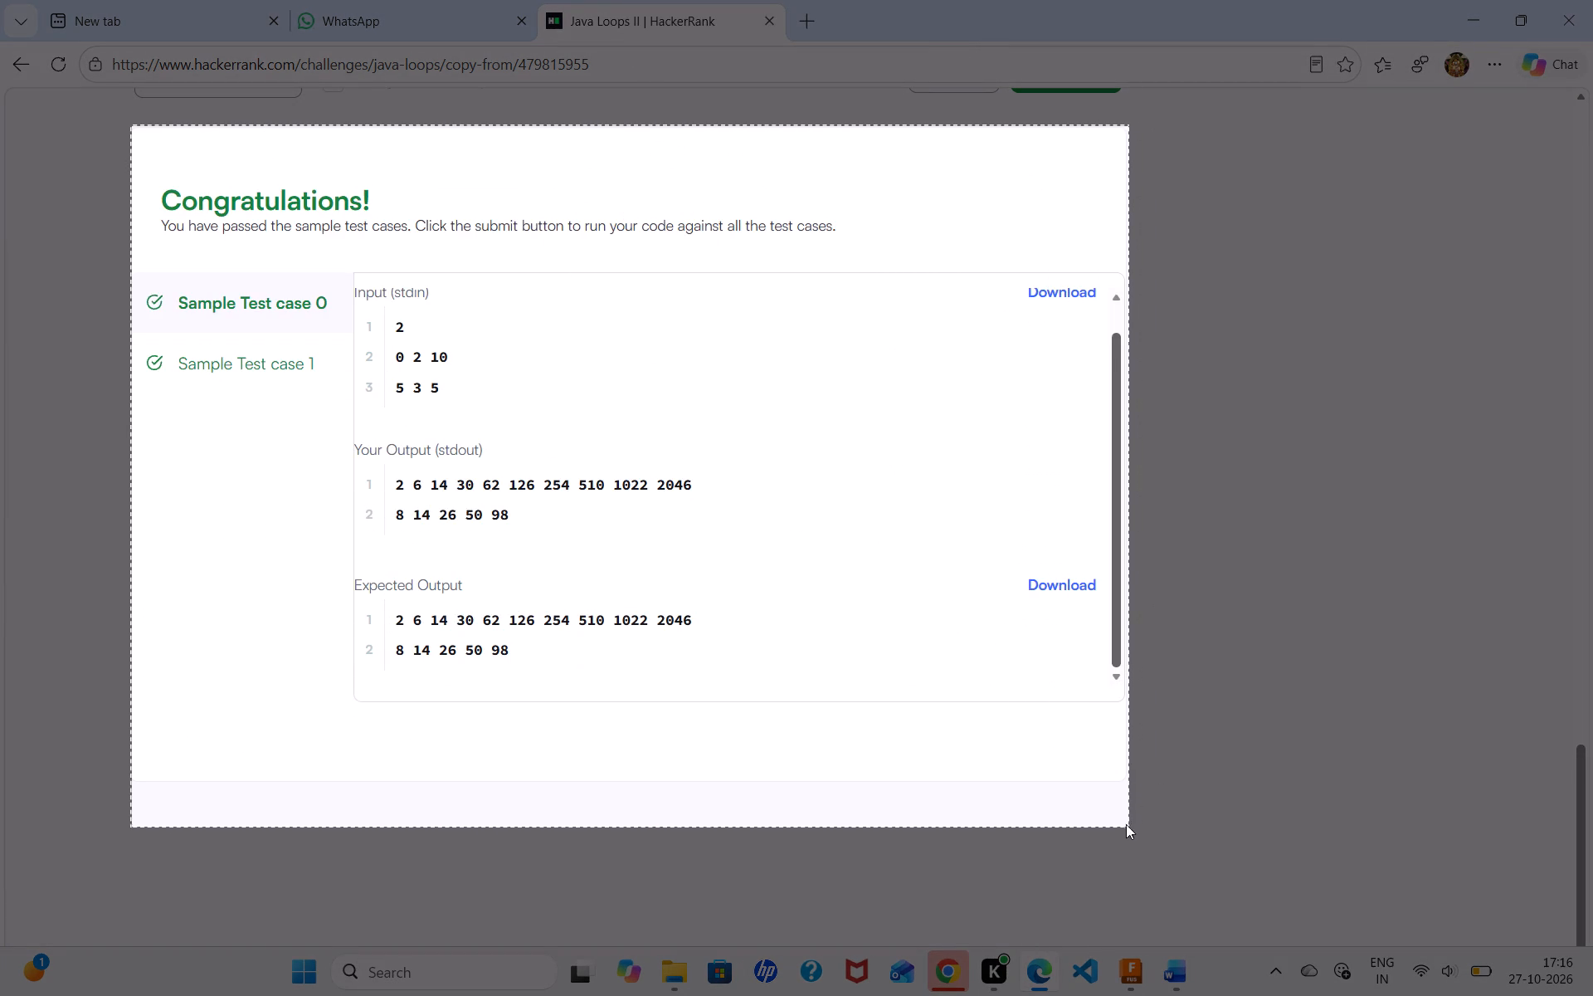
{"action": "left_click_drag", "start_coordinate": [1126, 824], "coordinate": [1121, 780]}
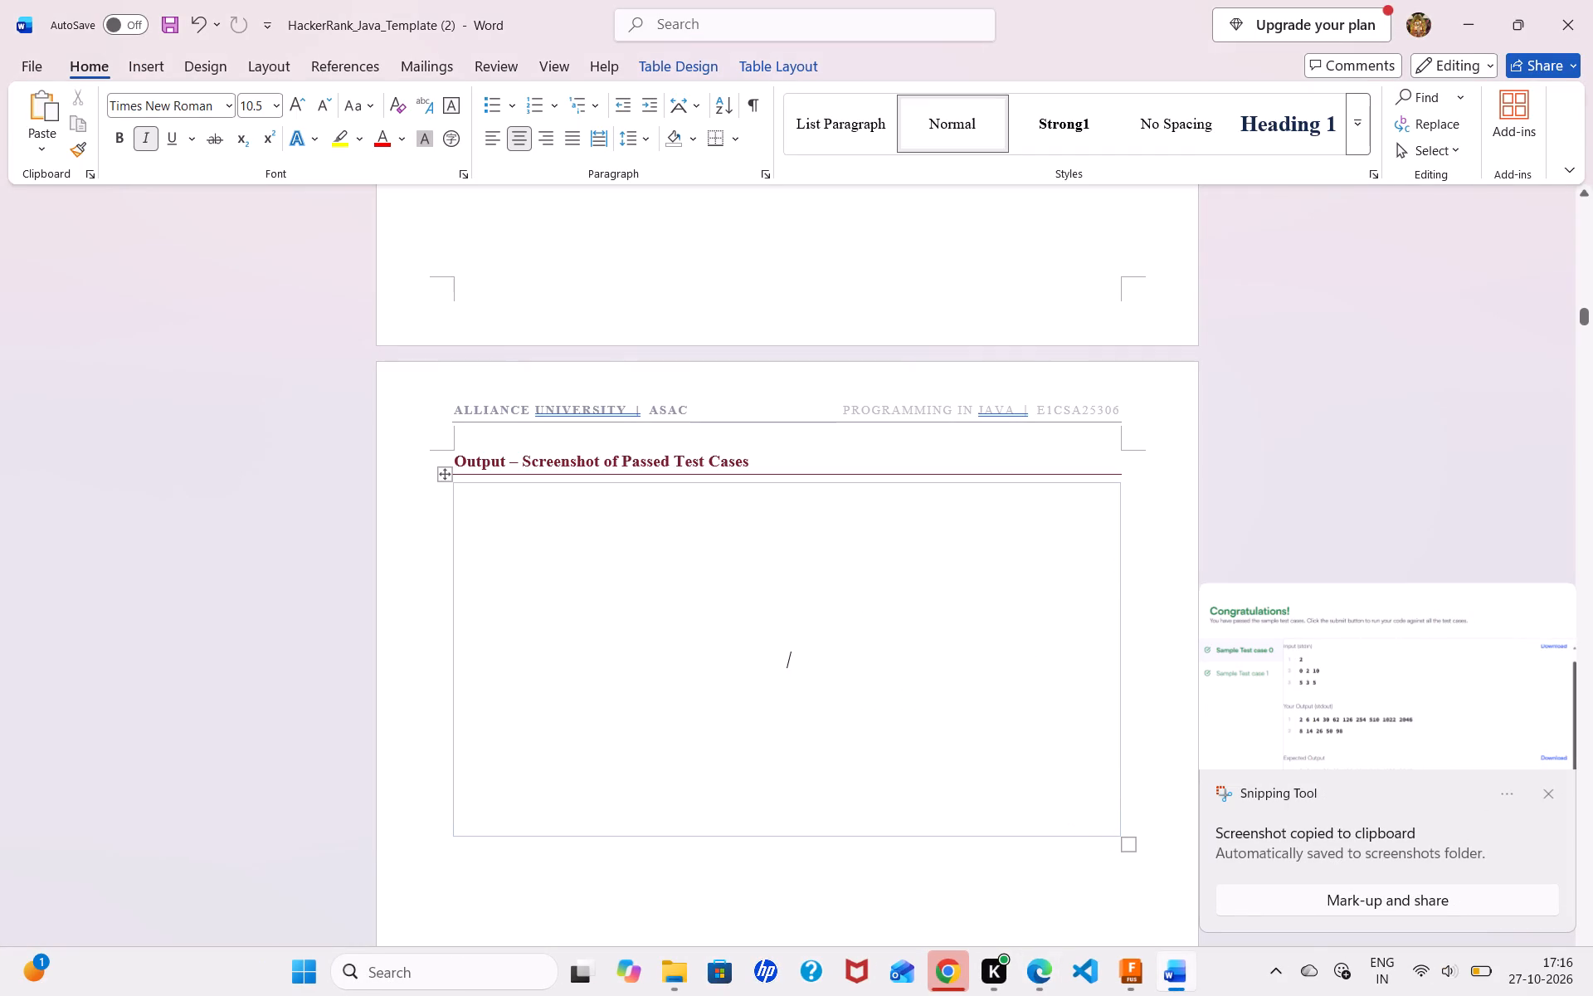
{"action": "left_click", "coordinate": [161, 67]}
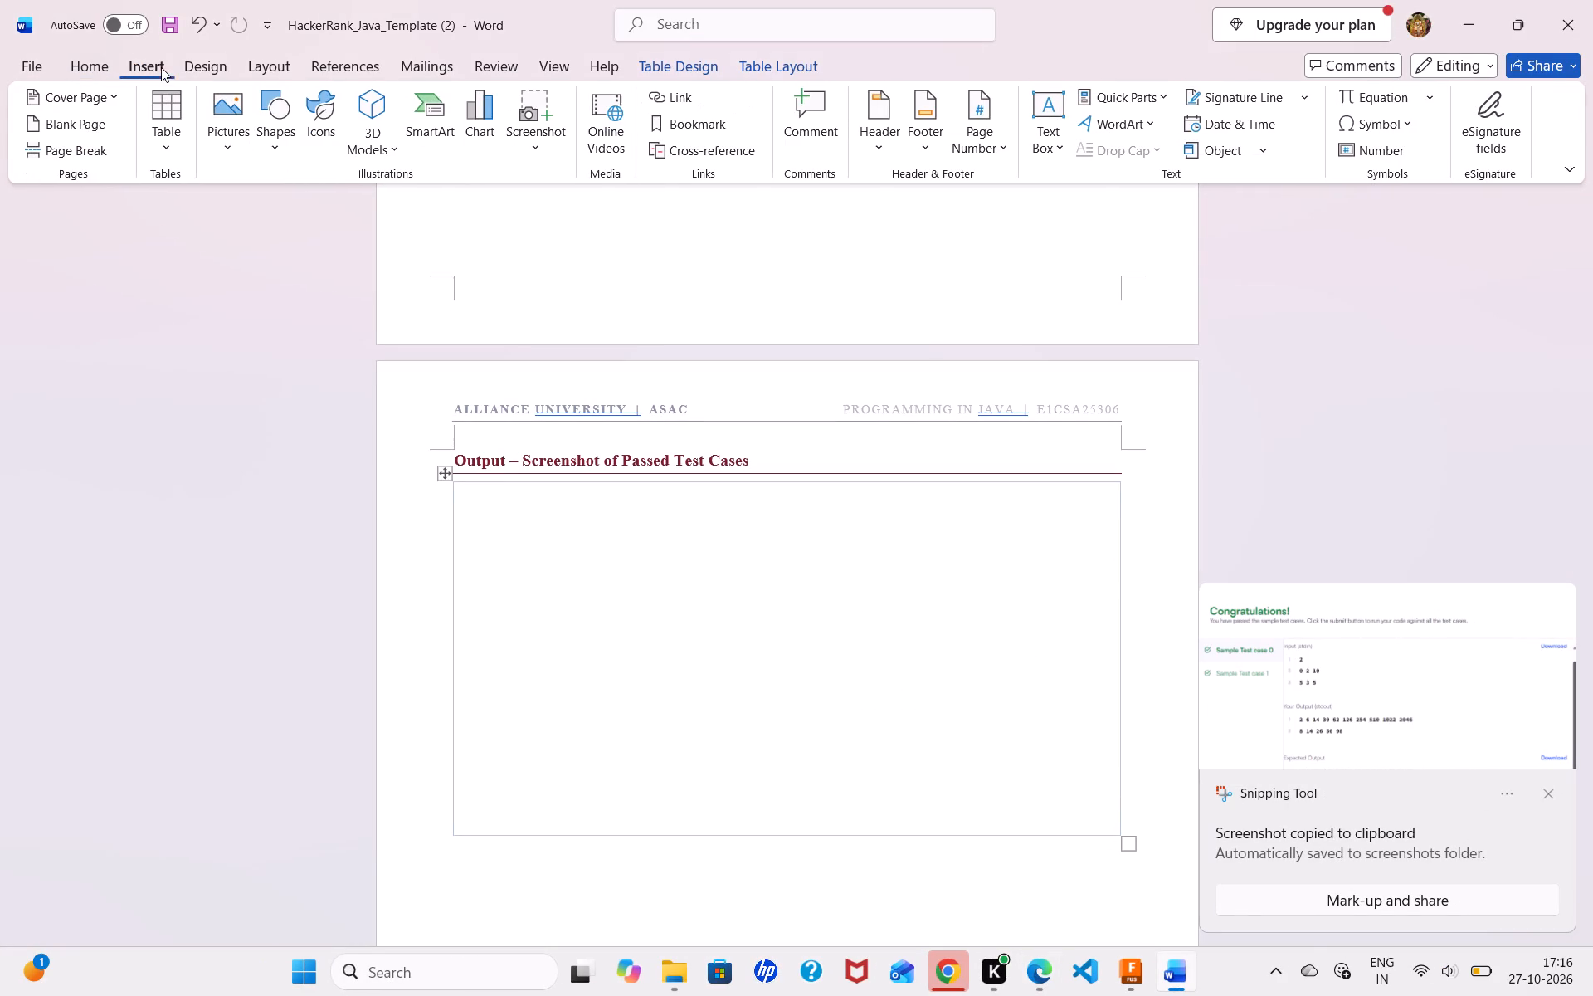
{"action": "left_click", "coordinate": [232, 122]}
{"action": "left_click", "coordinate": [243, 219]}
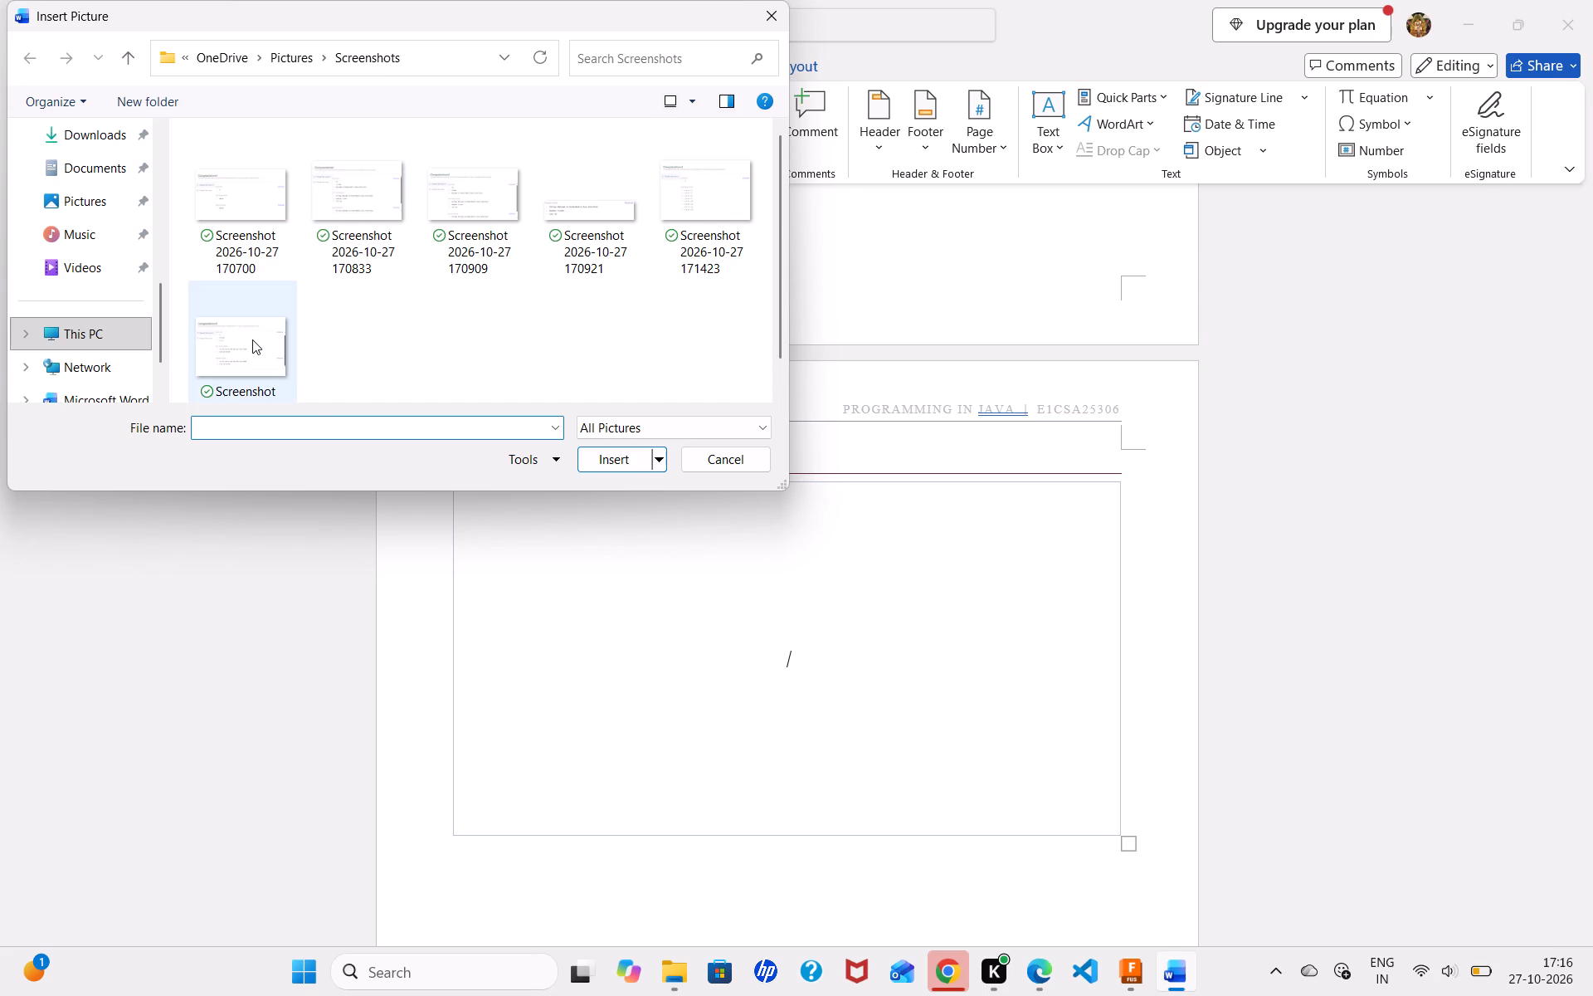
{"action": "left_click", "coordinate": [252, 339]}
{"action": "left_click", "coordinate": [612, 464]}
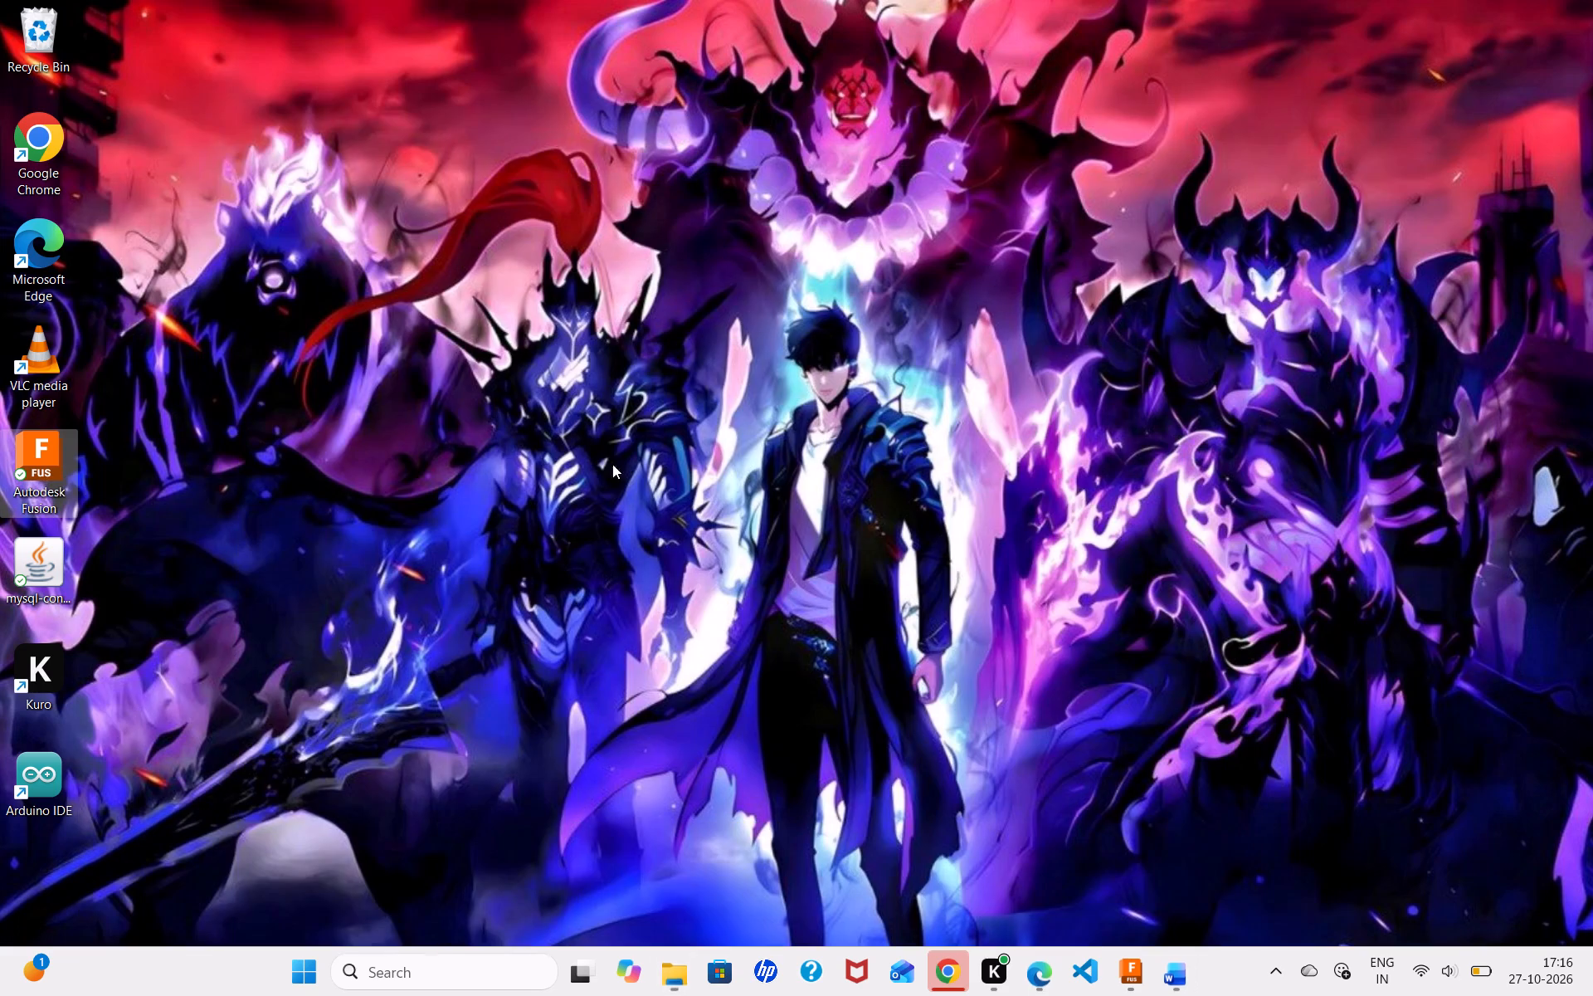
Open the Recycle Bin from the desktop and permanently delete all of its items.
{"action": "double_click", "coordinate": [45, 17]}
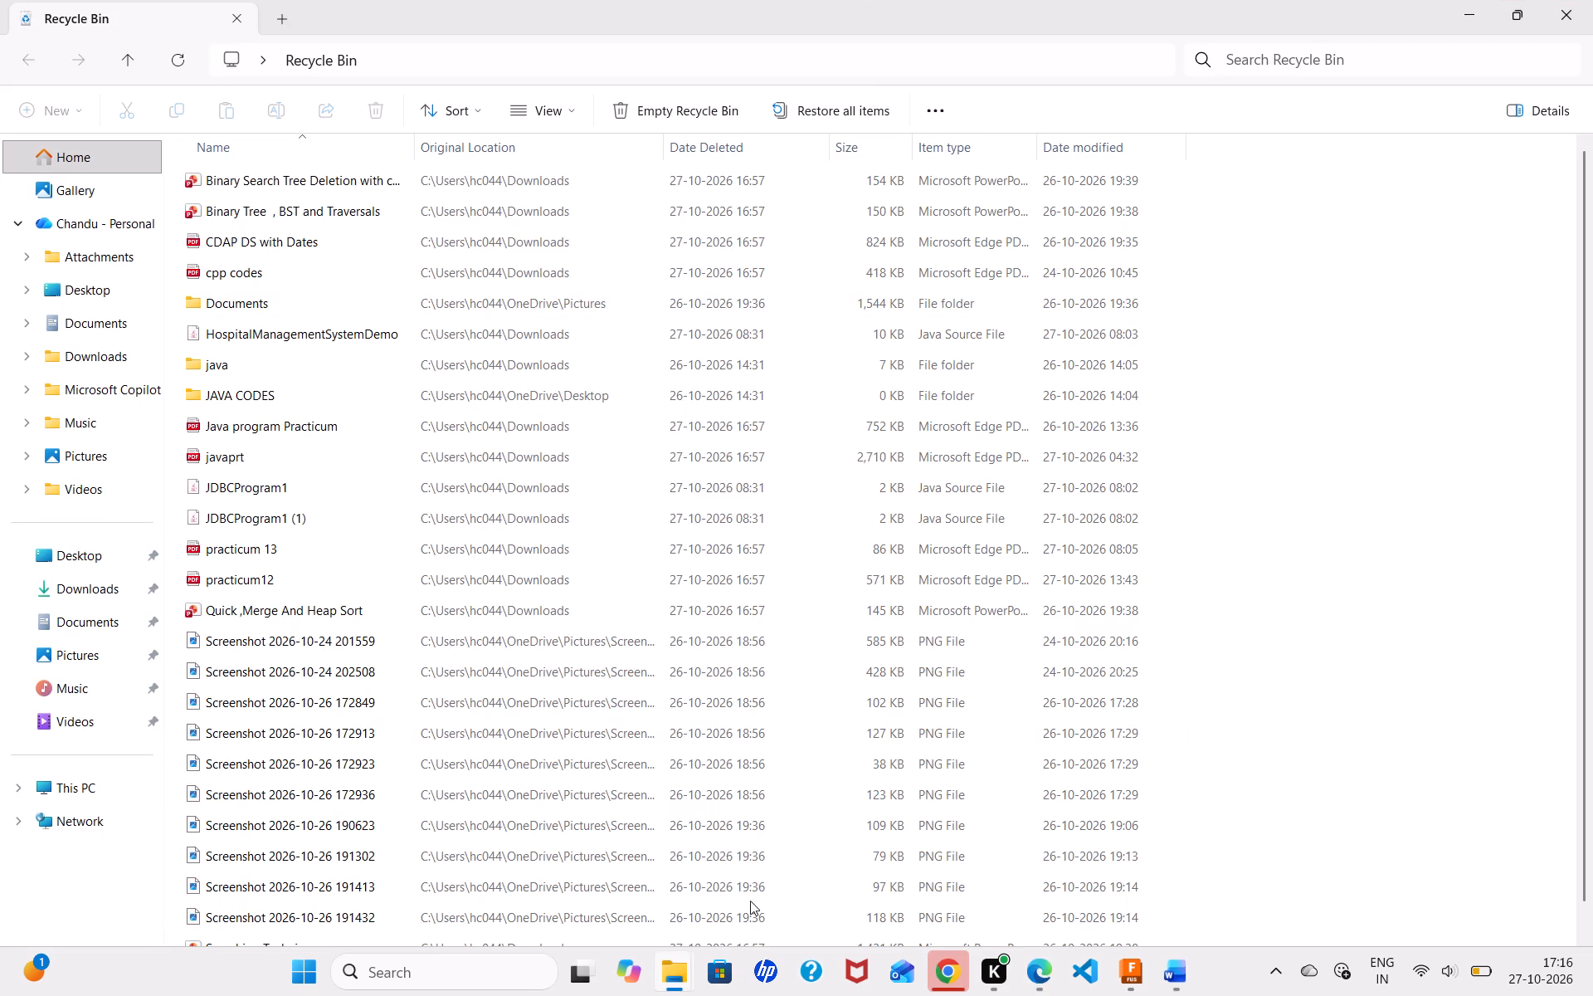
{"action": "key", "text": "ctrl+a"}
{"action": "left_click", "coordinate": [386, 93]}
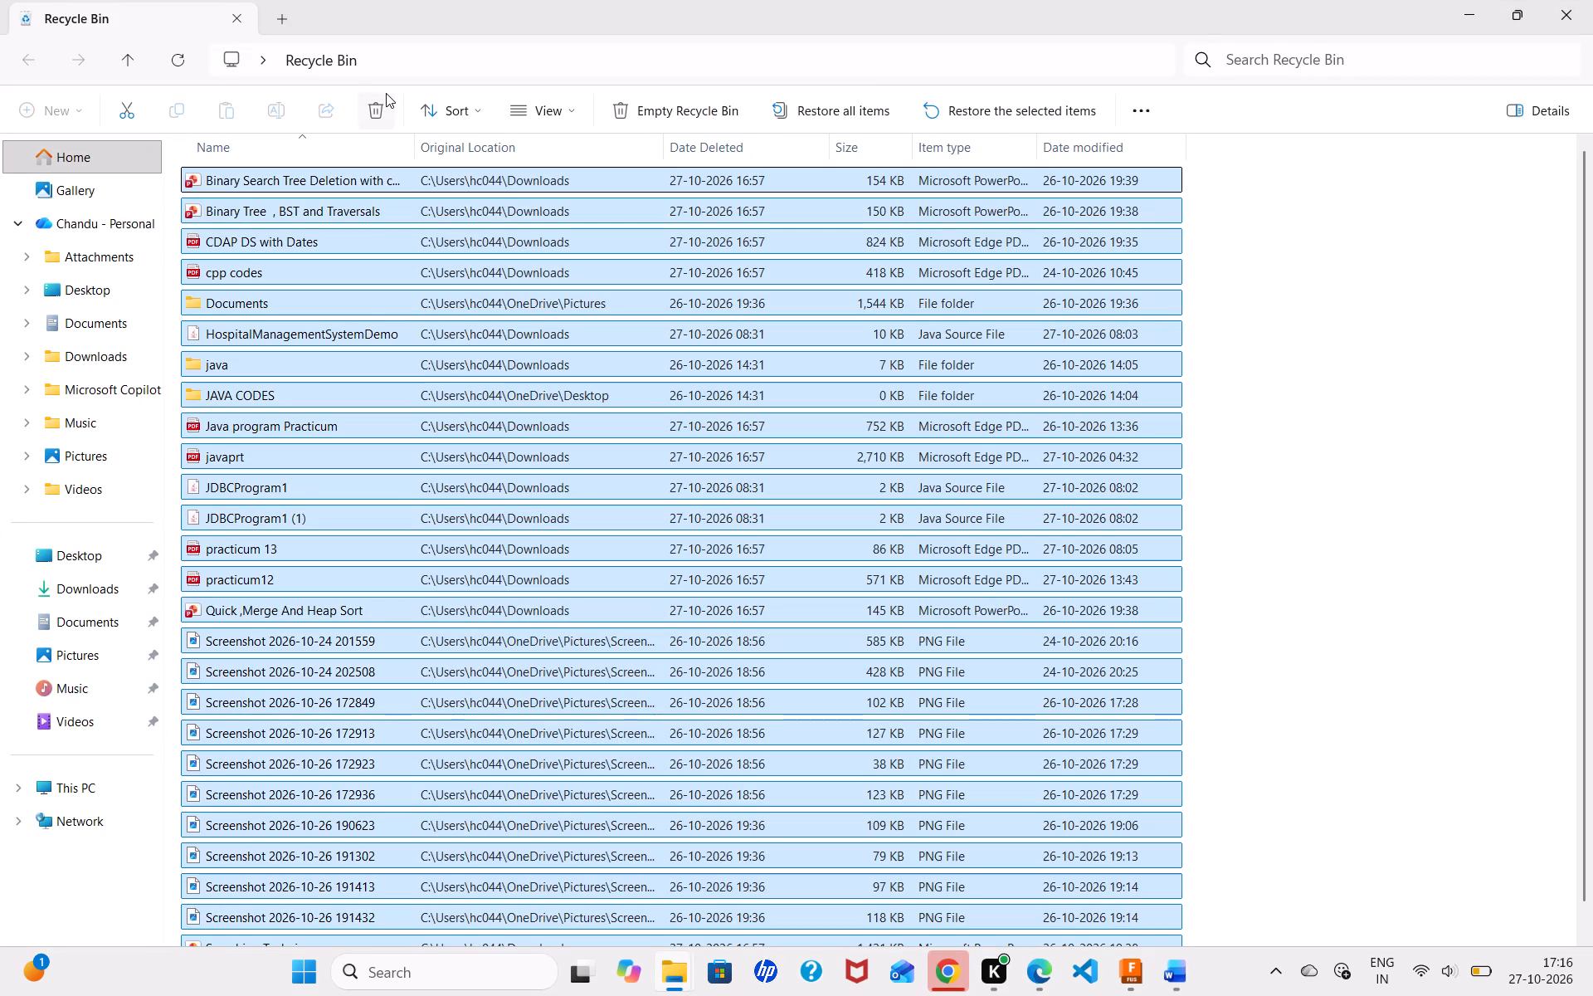
{"action": "left_click", "coordinate": [854, 535]}
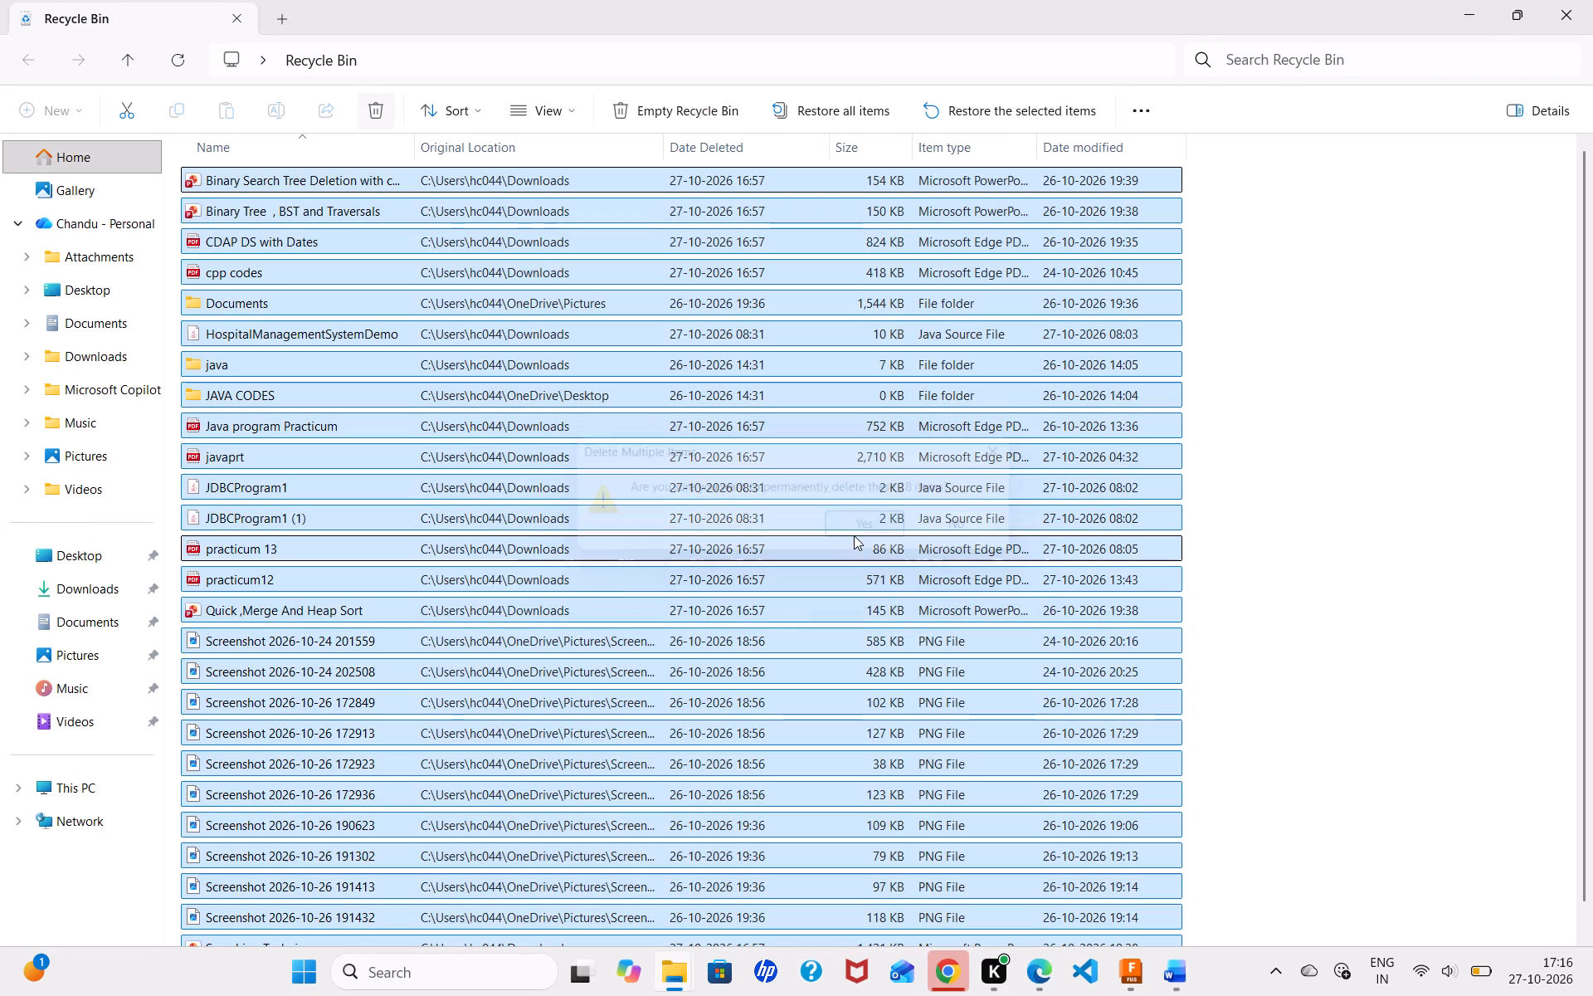
In the Downloads File Explorer window, go to the Screenshots folder inside Pictures and delete all the screenshots in it.
{"action": "left_click", "coordinate": [673, 980]}
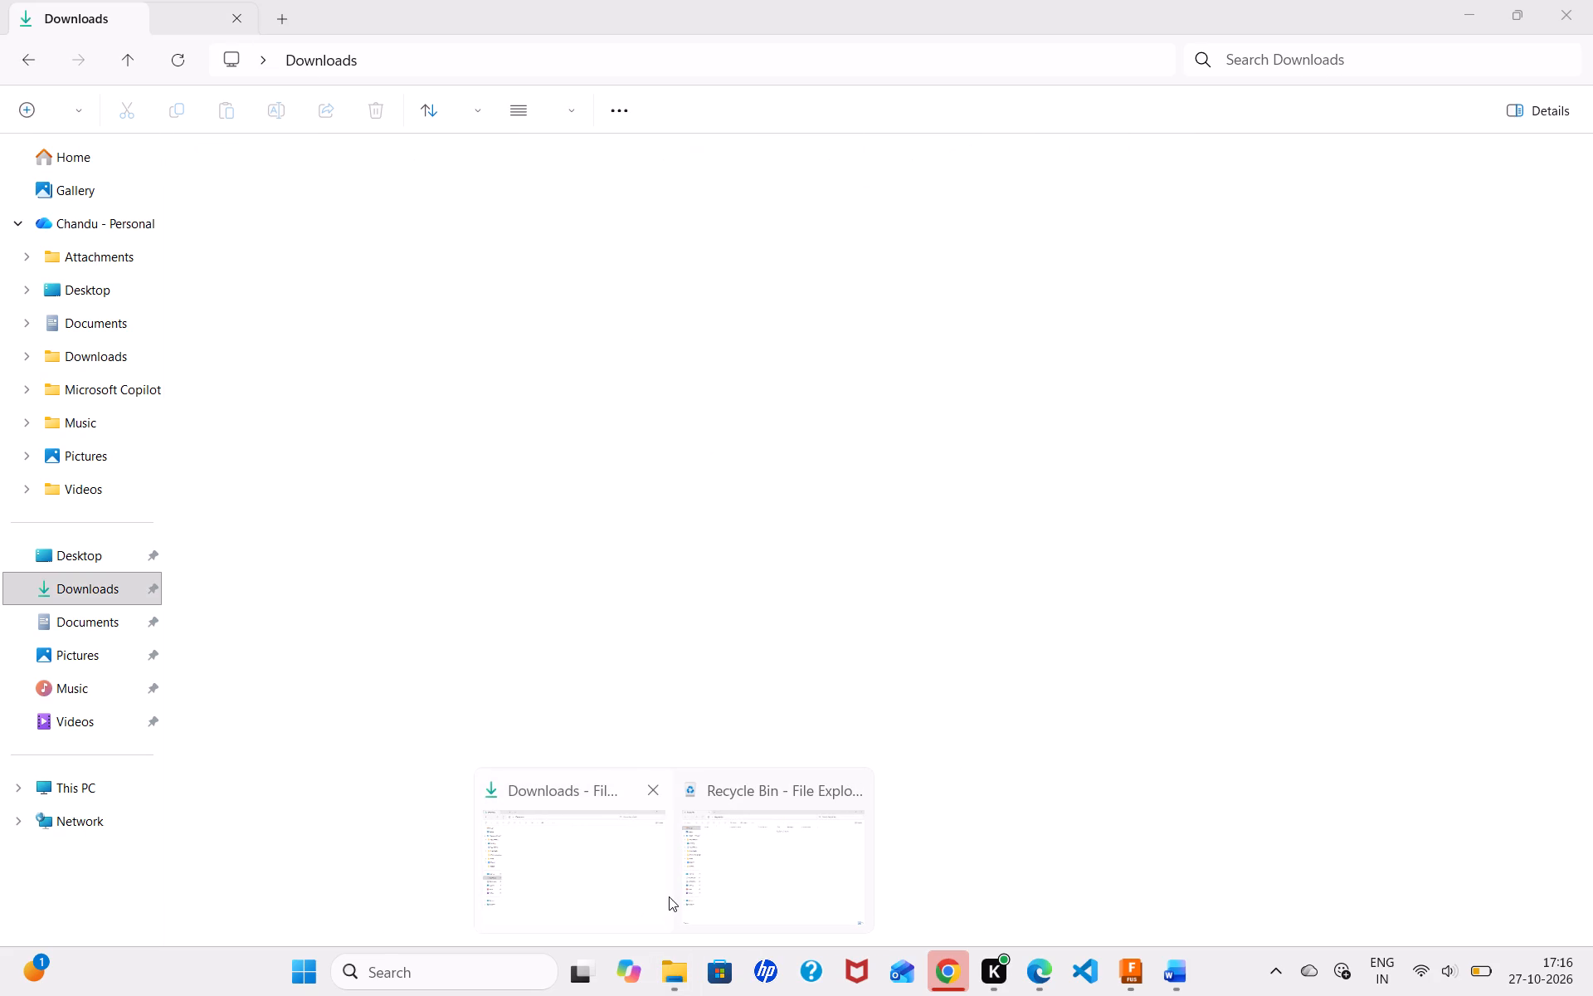
{"action": "left_click", "coordinate": [669, 896]}
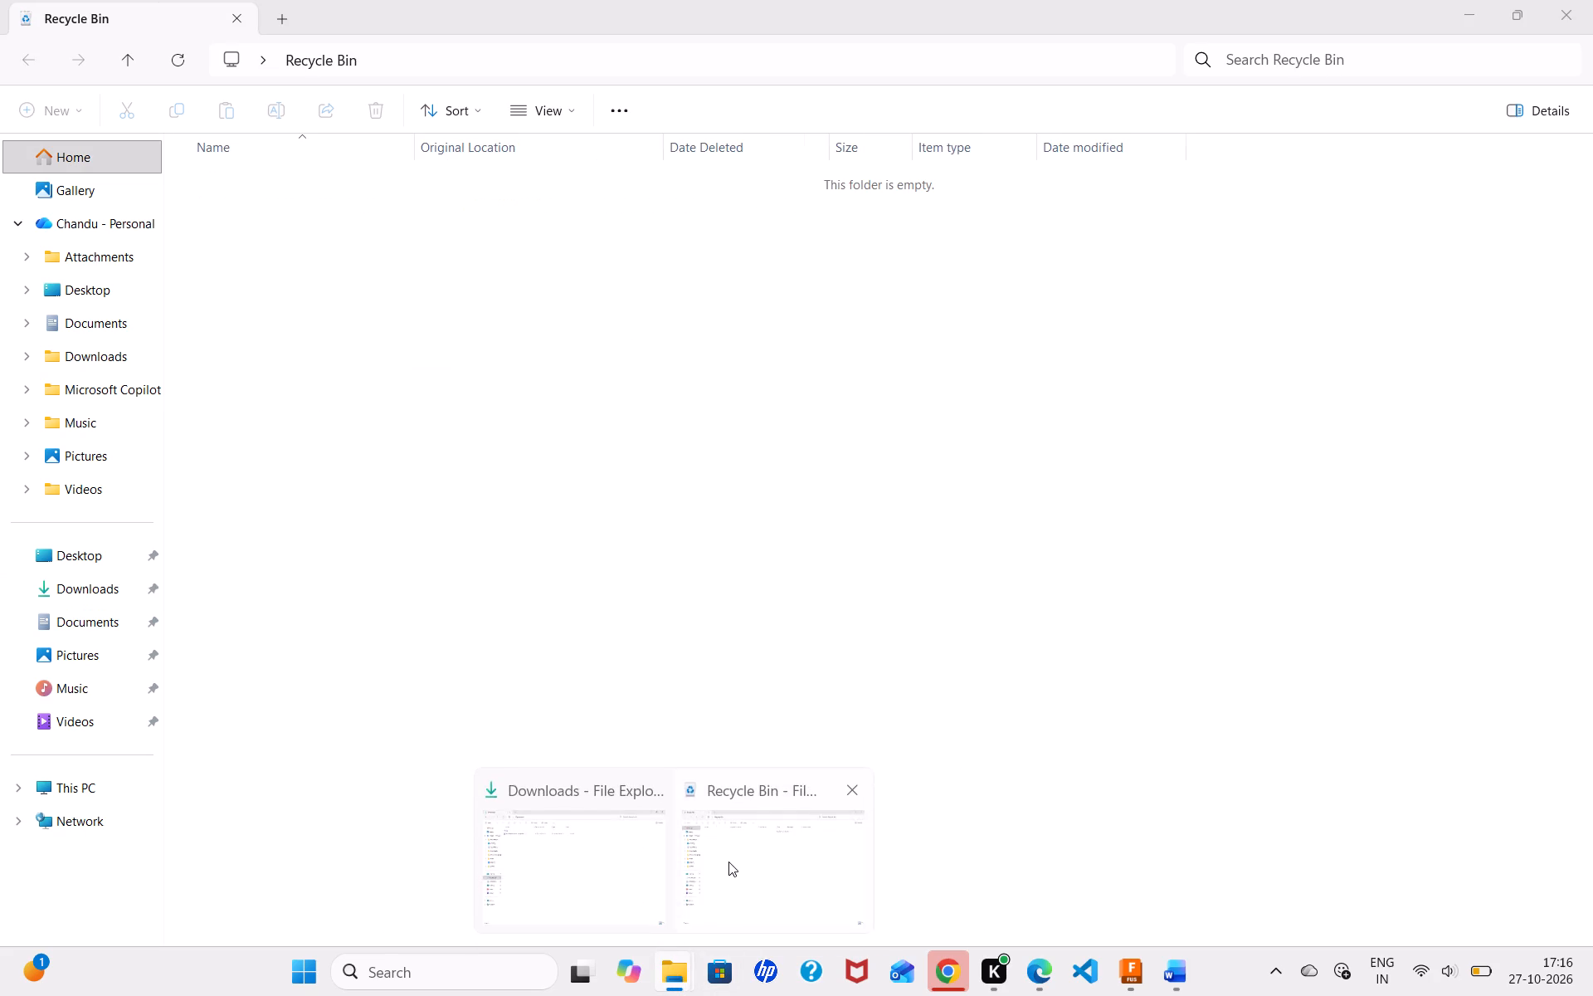
{"action": "left_click", "coordinate": [728, 862]}
{"action": "left_click", "coordinate": [636, 859]}
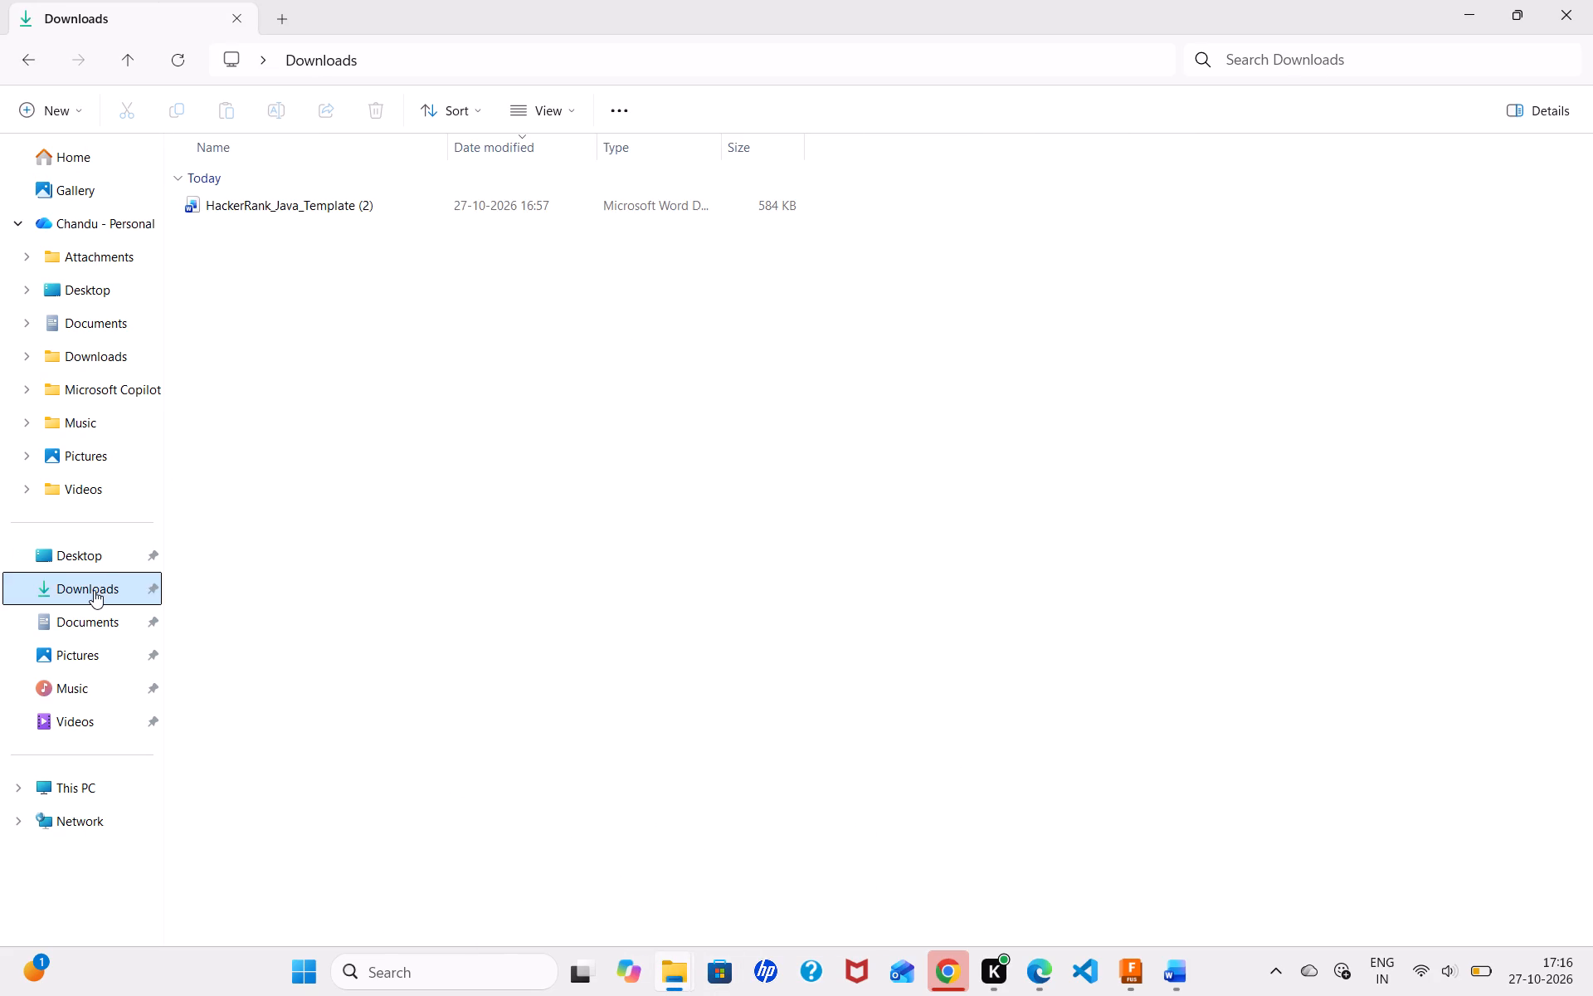
{"action": "double_click", "coordinate": [70, 452]}
{"action": "double_click", "coordinate": [341, 175]}
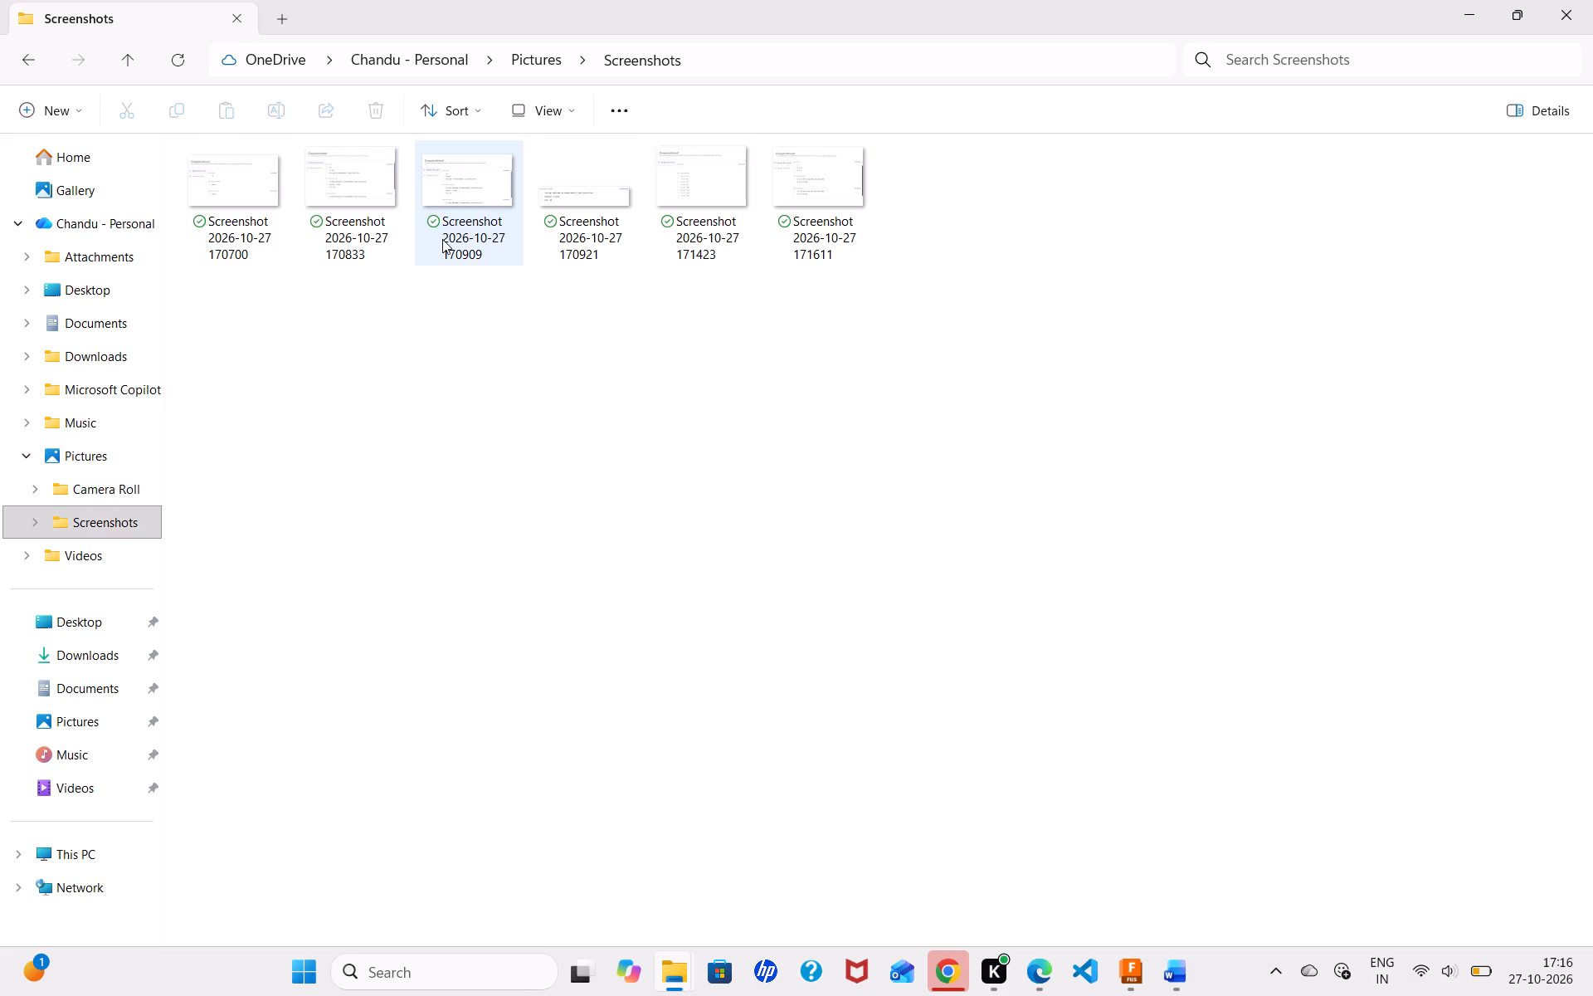
{"action": "key", "text": "ctrl+a"}
{"action": "left_click", "coordinate": [368, 109]}
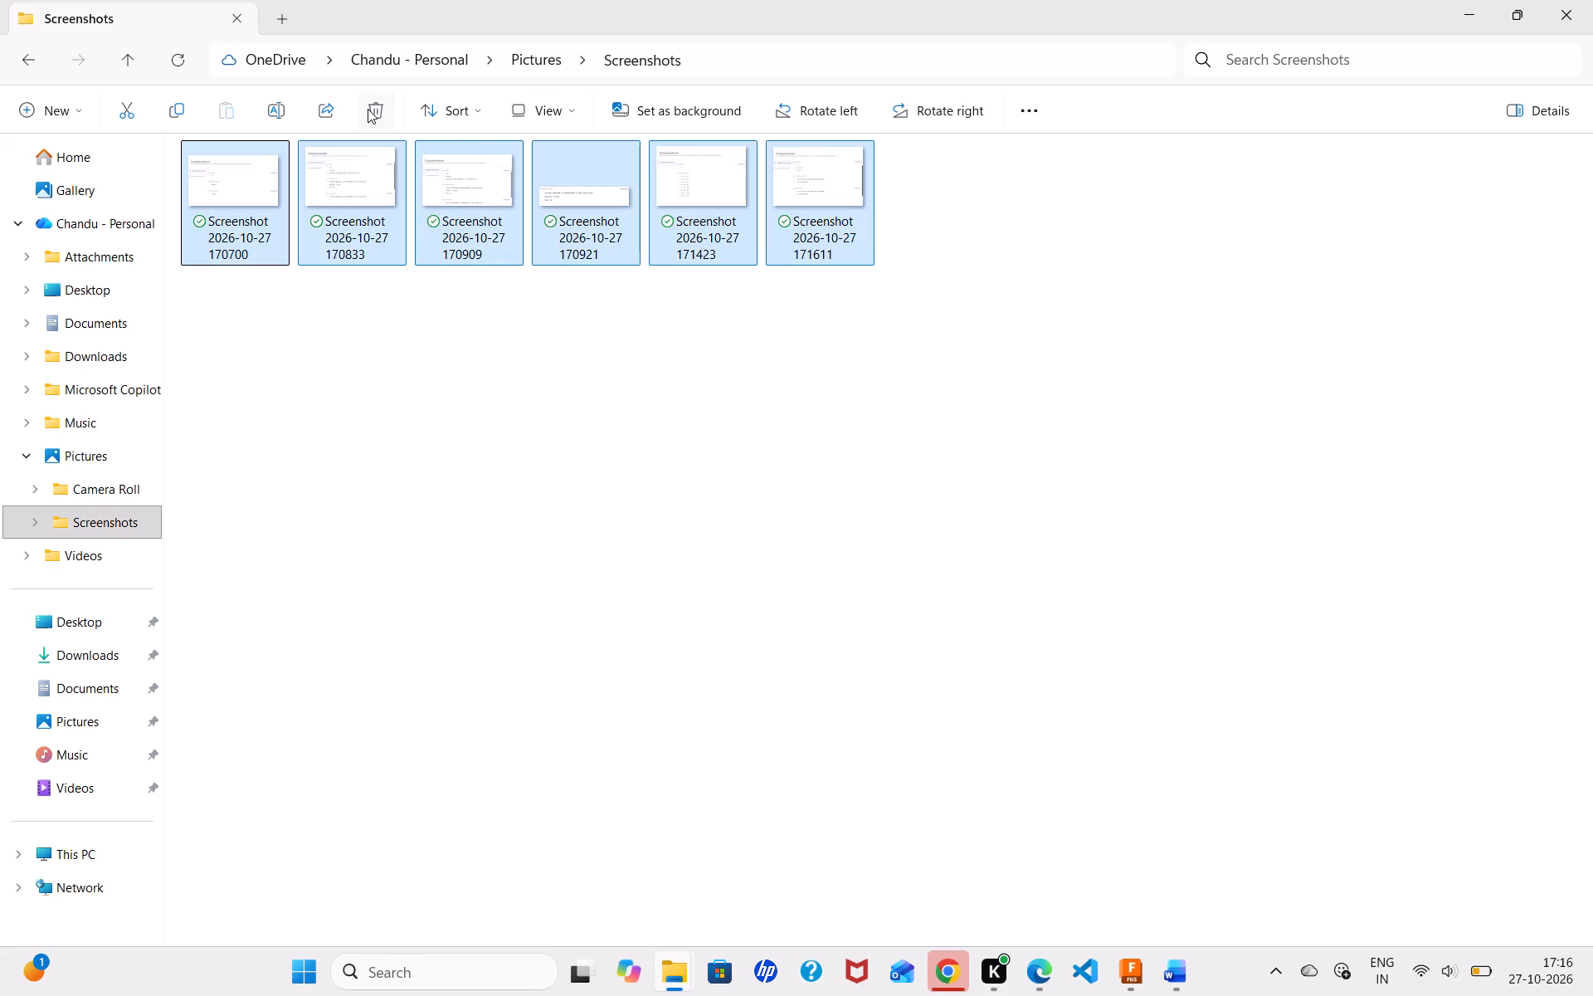
{"action": "left_click", "coordinate": [374, 121]}
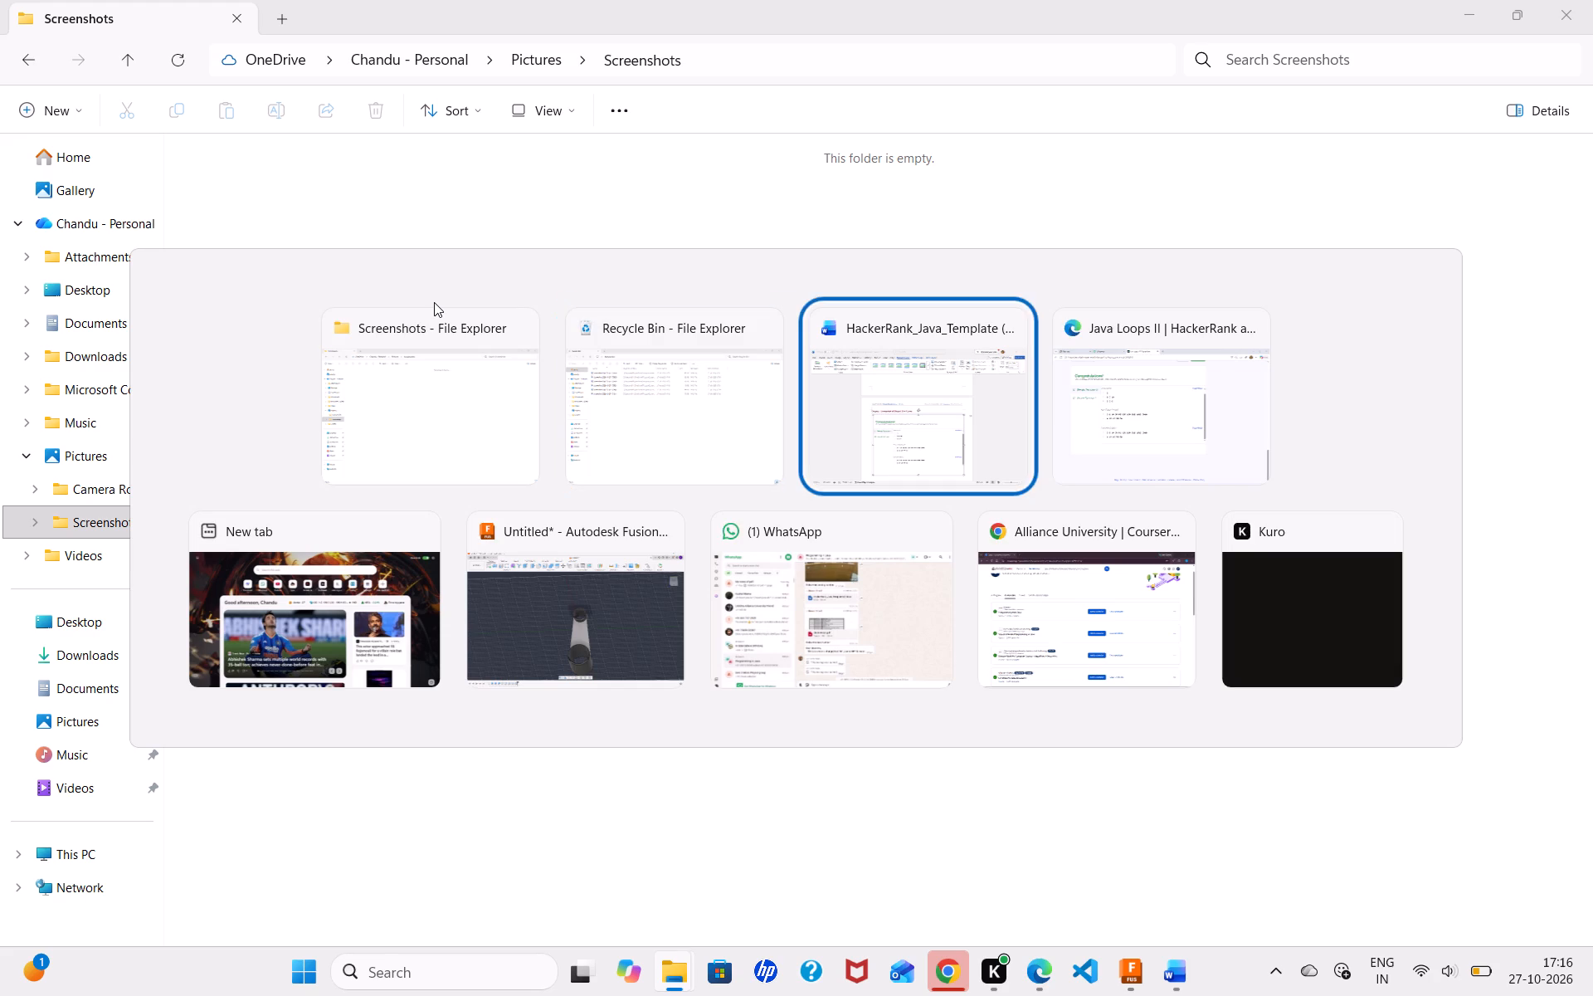
Return to the Word document and go to question 5, Java Datatypes, with its Code and Output boxes.
{"action": "scroll", "coordinate": [446, 402], "scroll_direction": "down", "scroll_amount": 3}
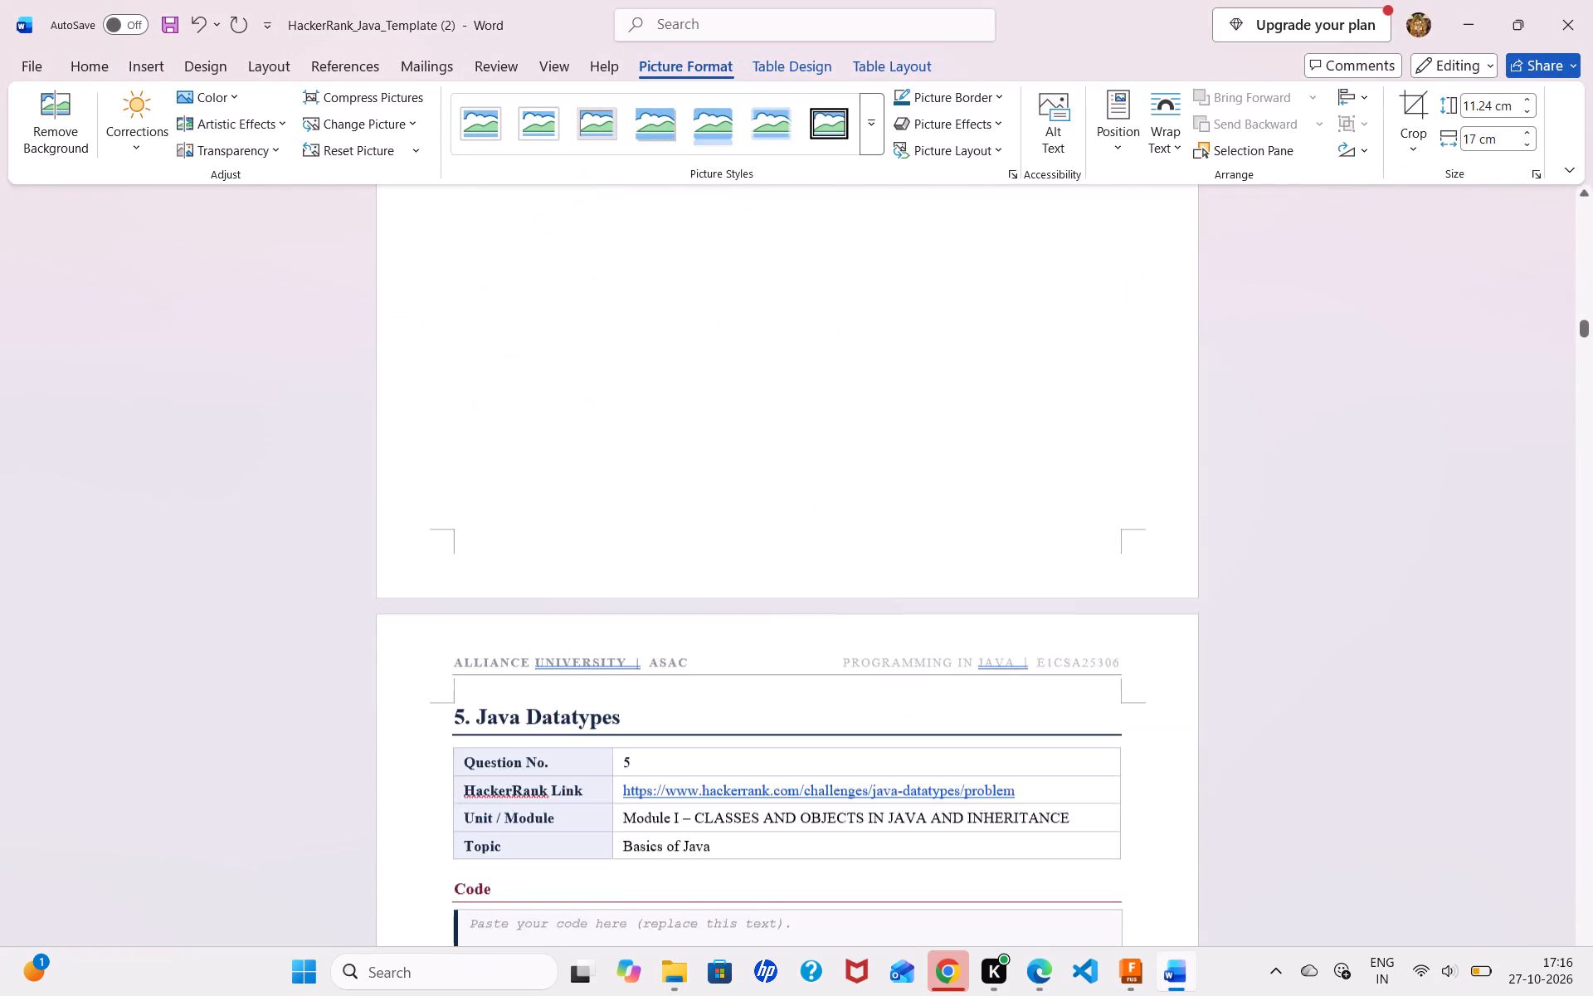
{"action": "scroll", "coordinate": [446, 402], "scroll_direction": "down", "scroll_amount": 2}
{"action": "scroll", "coordinate": [446, 402], "scroll_direction": "up", "scroll_amount": 1}
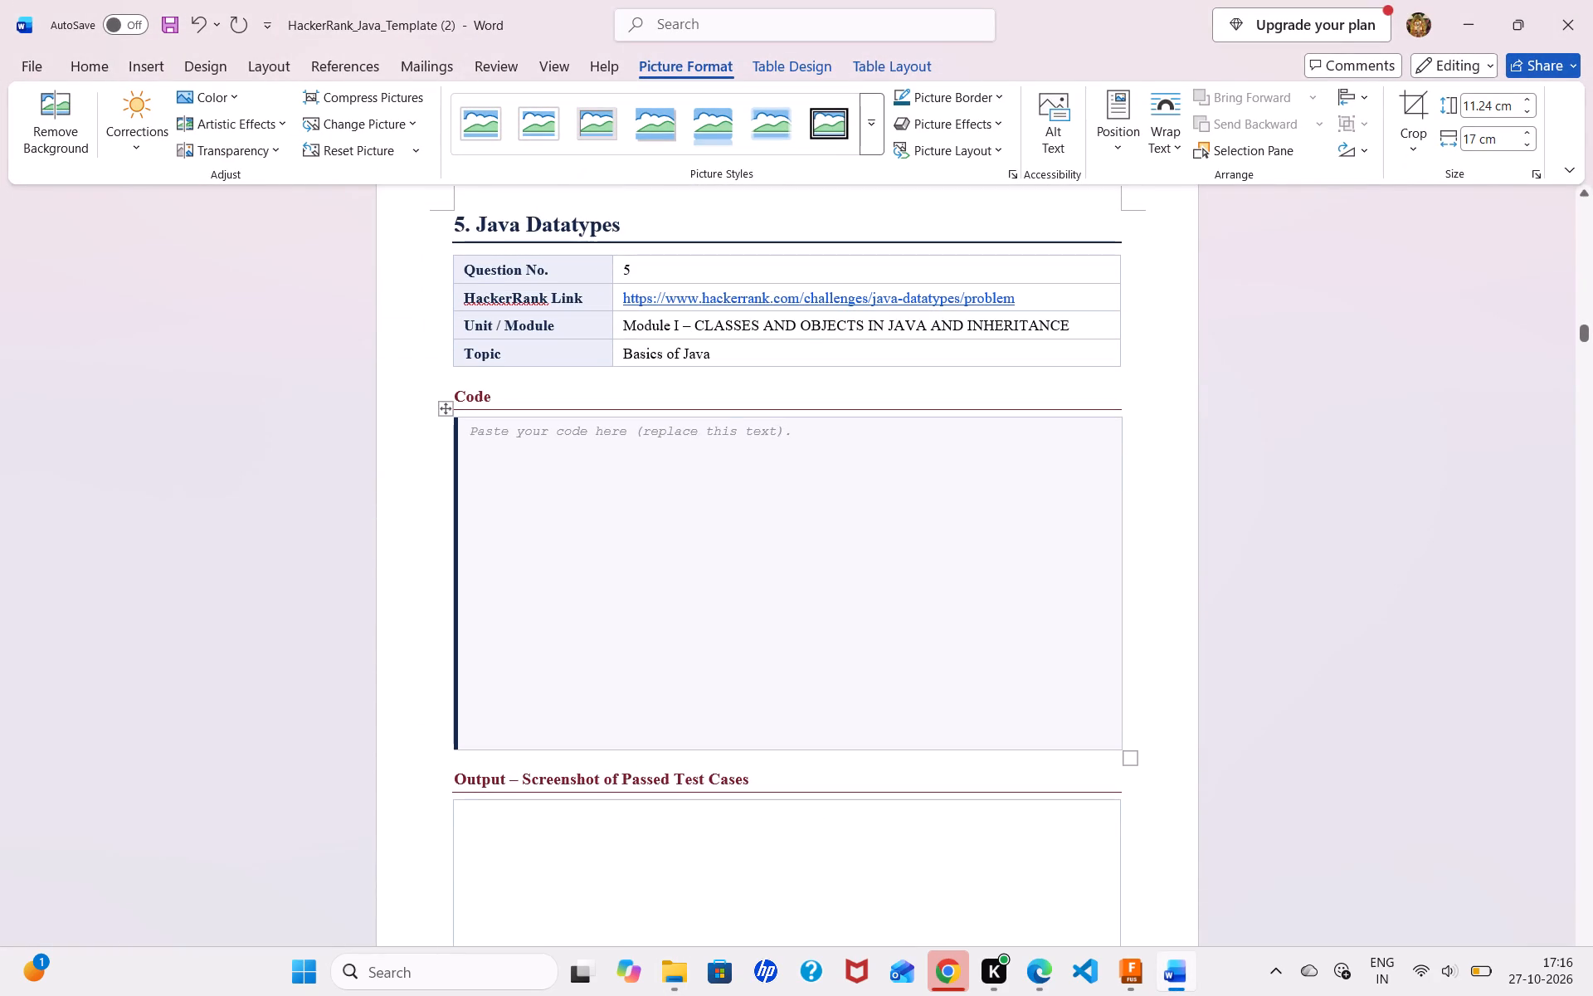
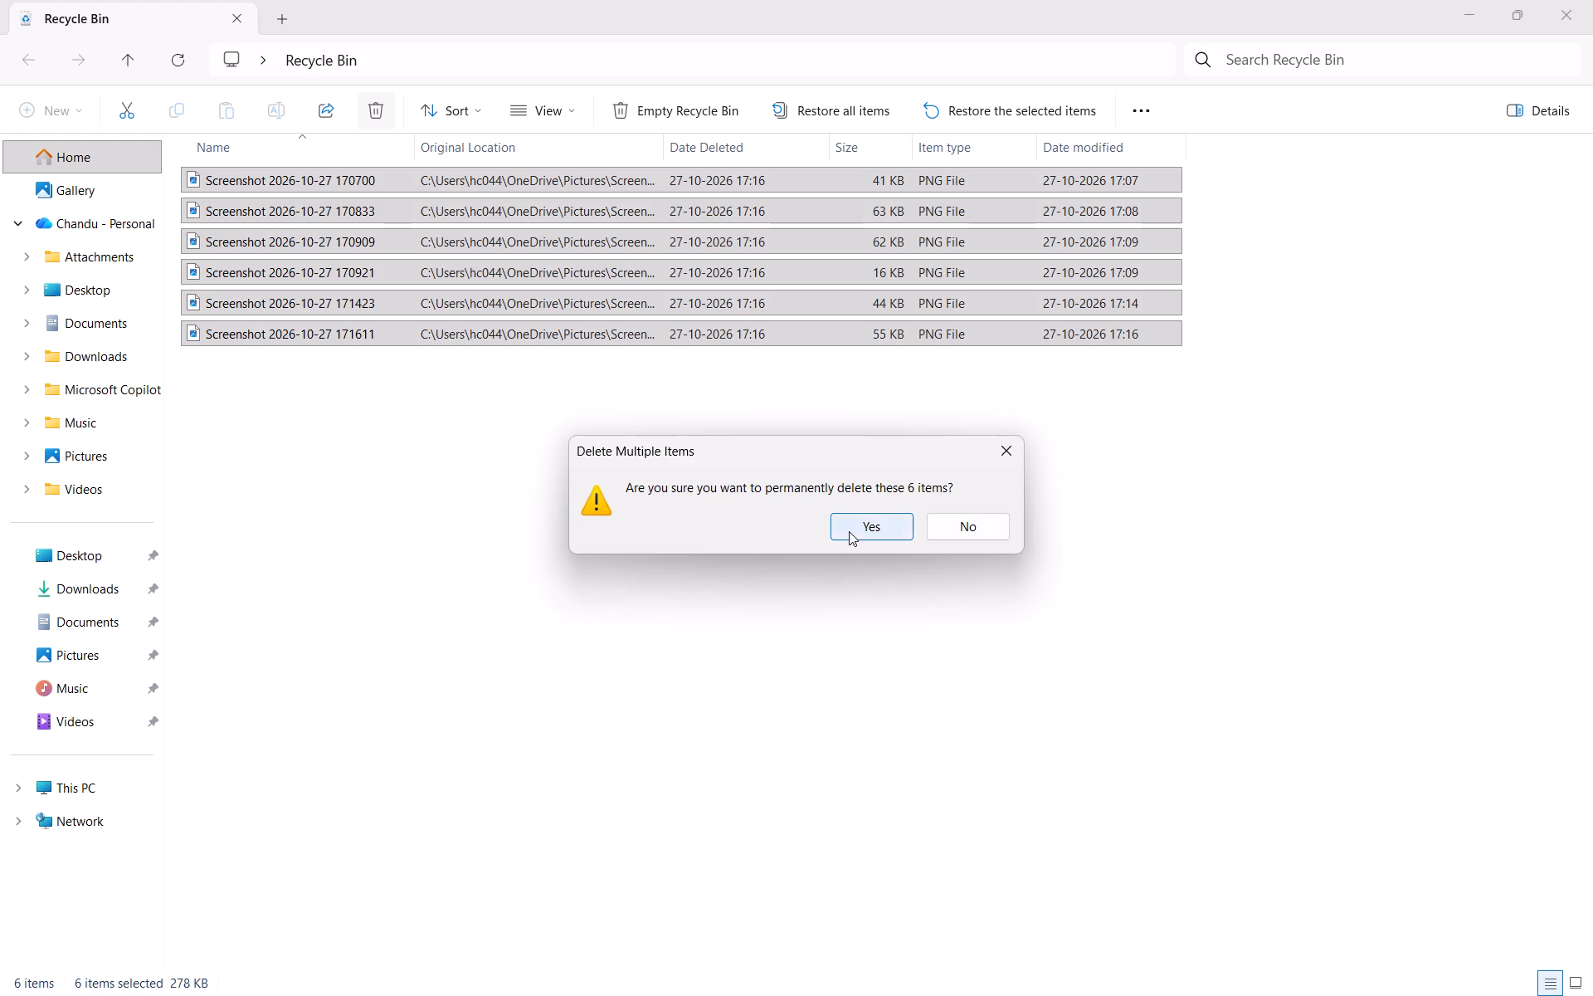
Confirm permanently deleting the six selected screenshots from the Recycle Bin, then close its window.
{"action": "left_click", "coordinate": [849, 531]}
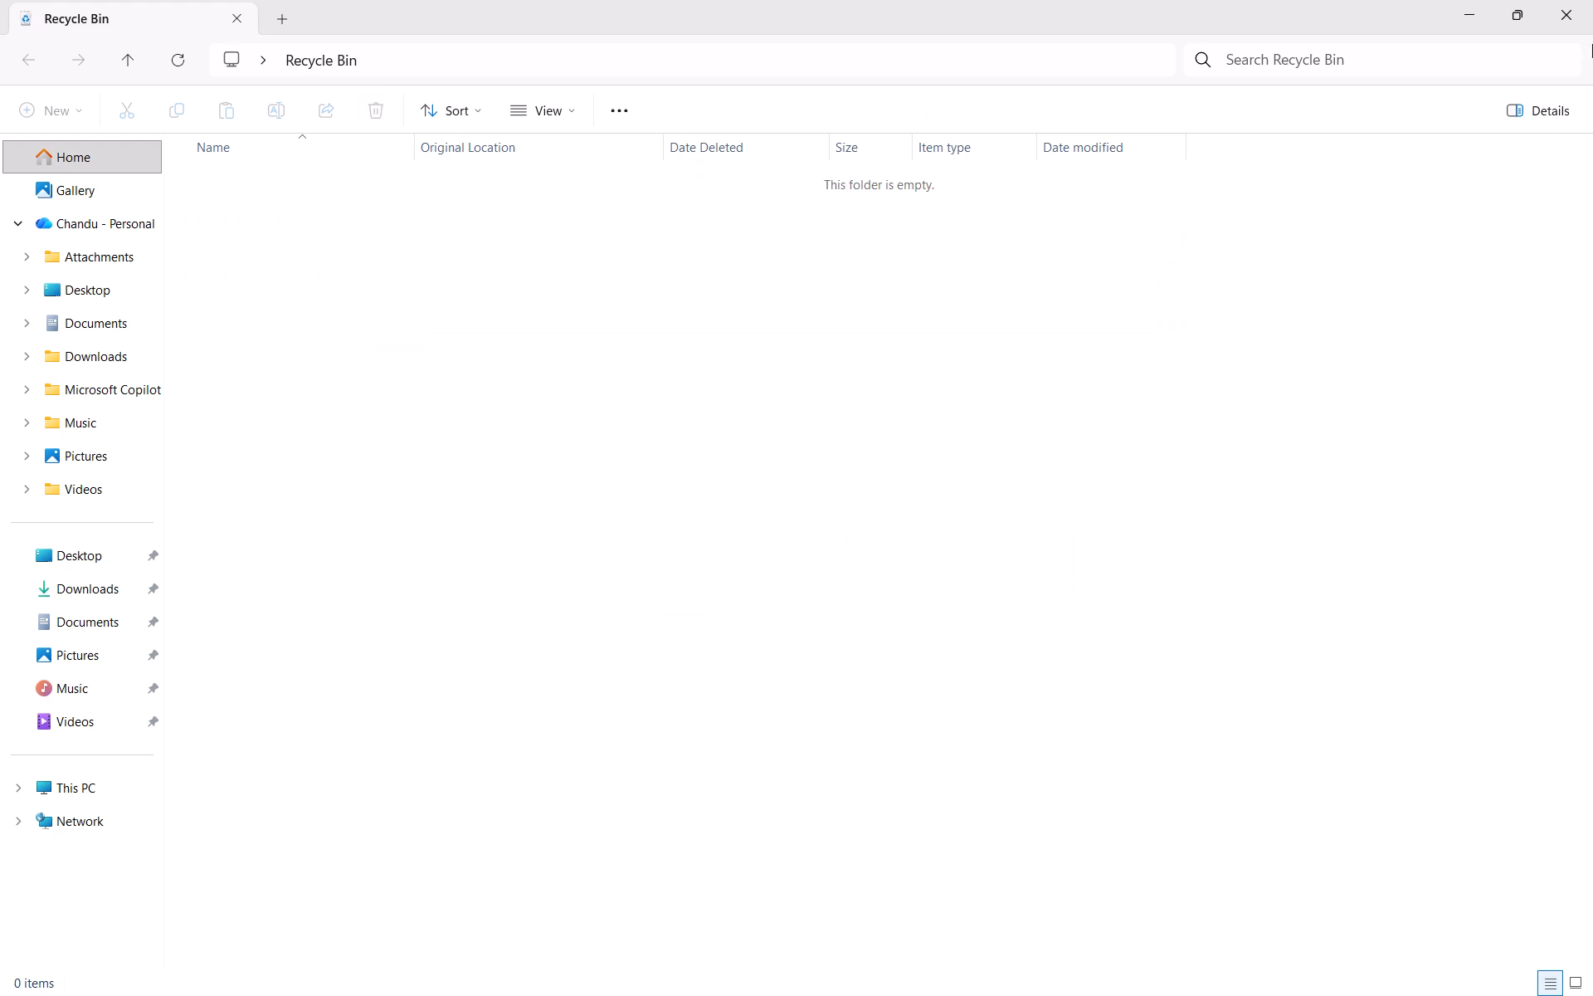
{"action": "left_click", "coordinate": [1567, 1]}
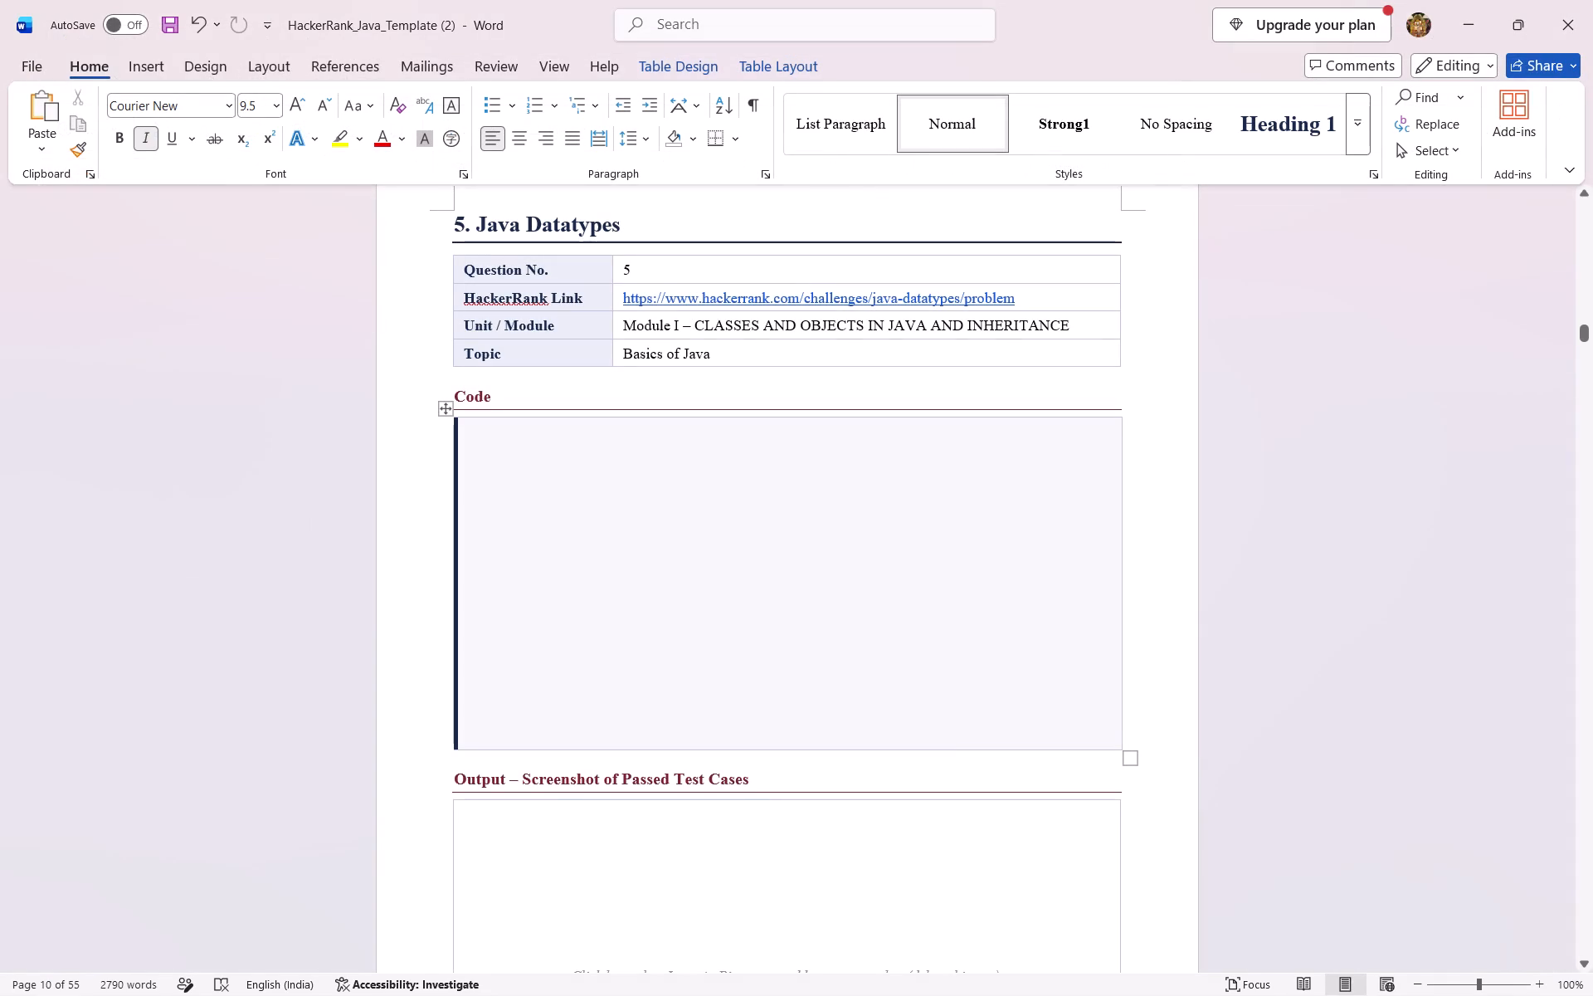
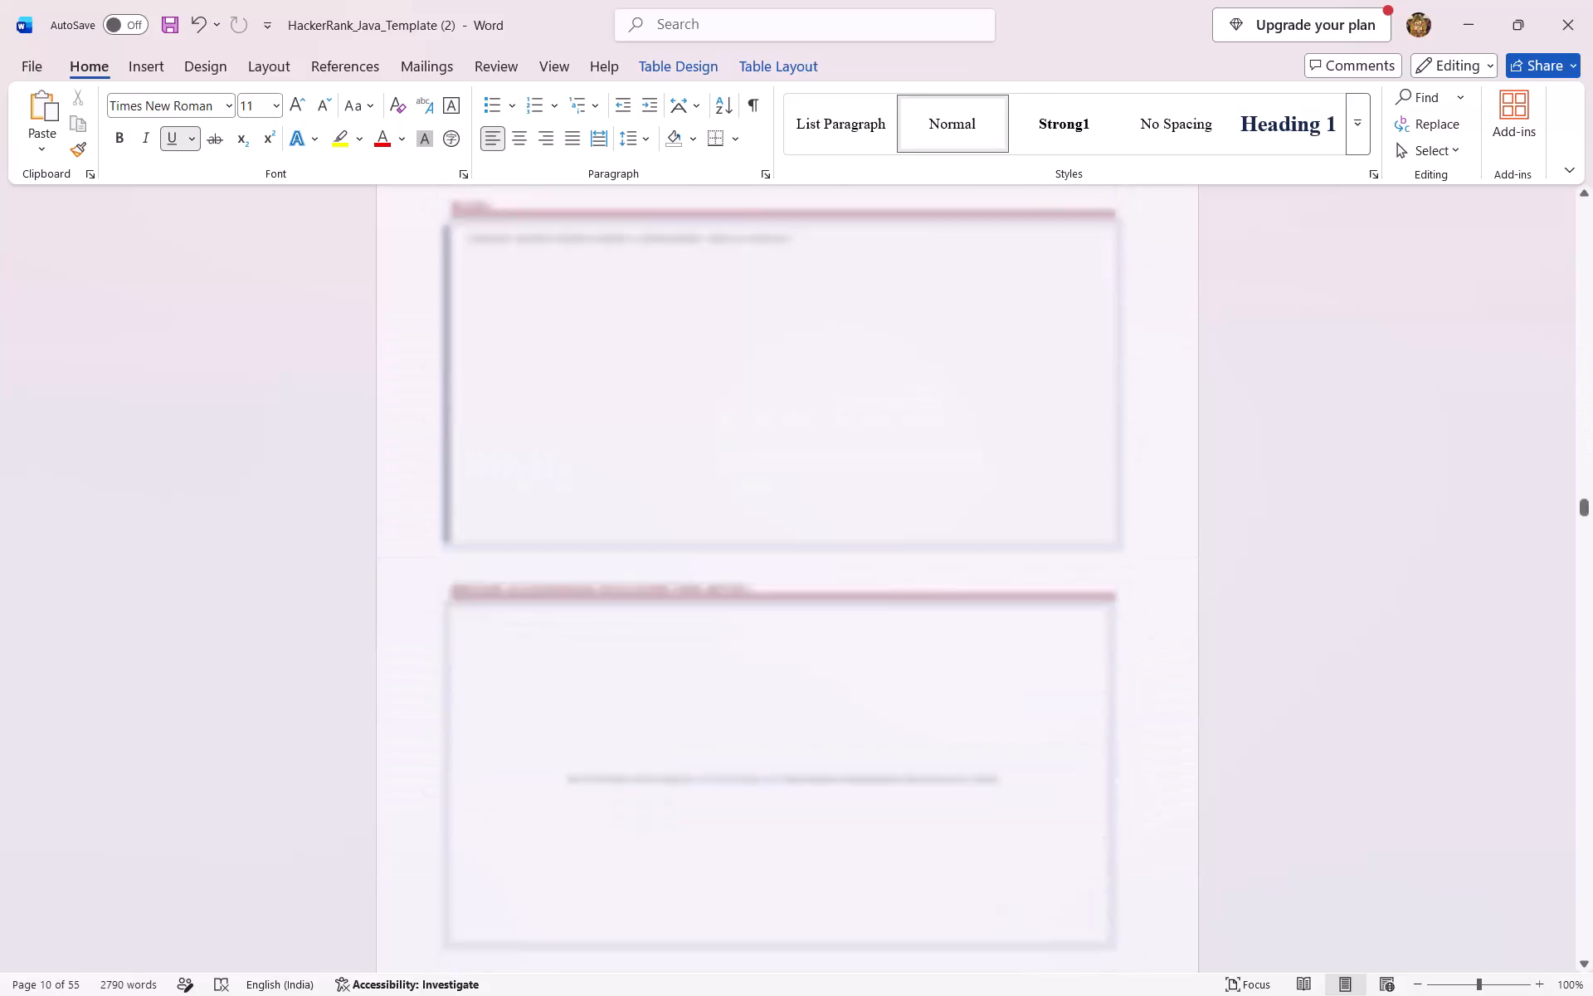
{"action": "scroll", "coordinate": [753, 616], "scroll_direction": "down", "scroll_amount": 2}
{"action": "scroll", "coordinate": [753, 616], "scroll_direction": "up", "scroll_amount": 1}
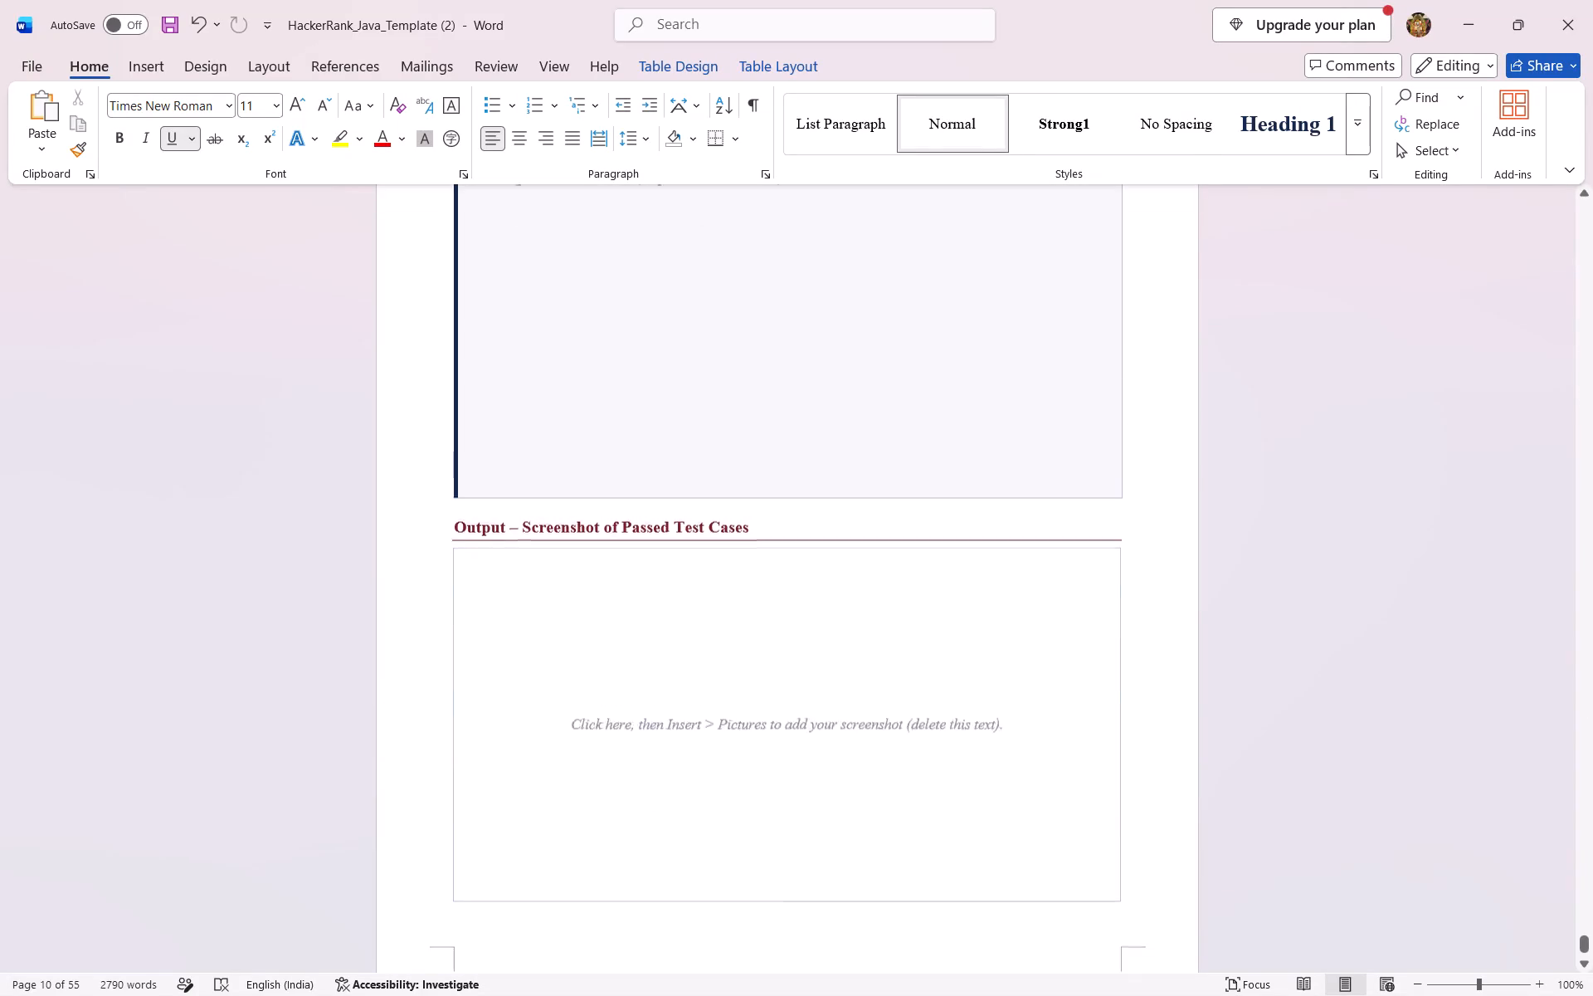
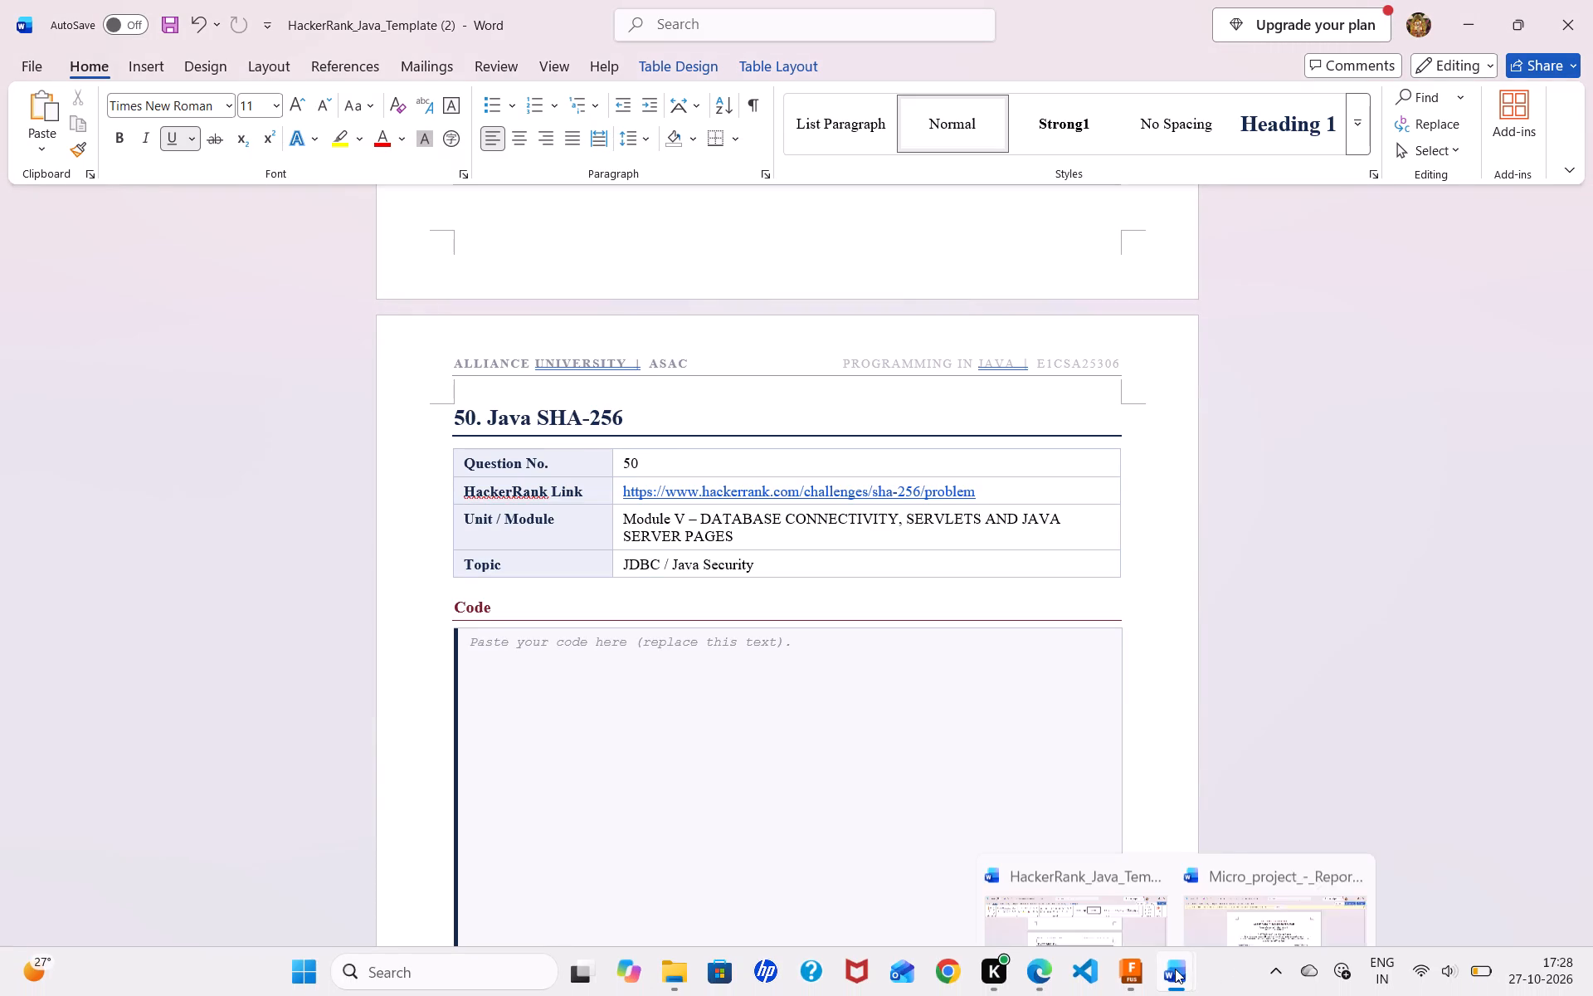
View the Micro_project report template in Word, then switch to the Screenshots folder in File Explorer.
{"action": "left_click", "coordinate": [1220, 888]}
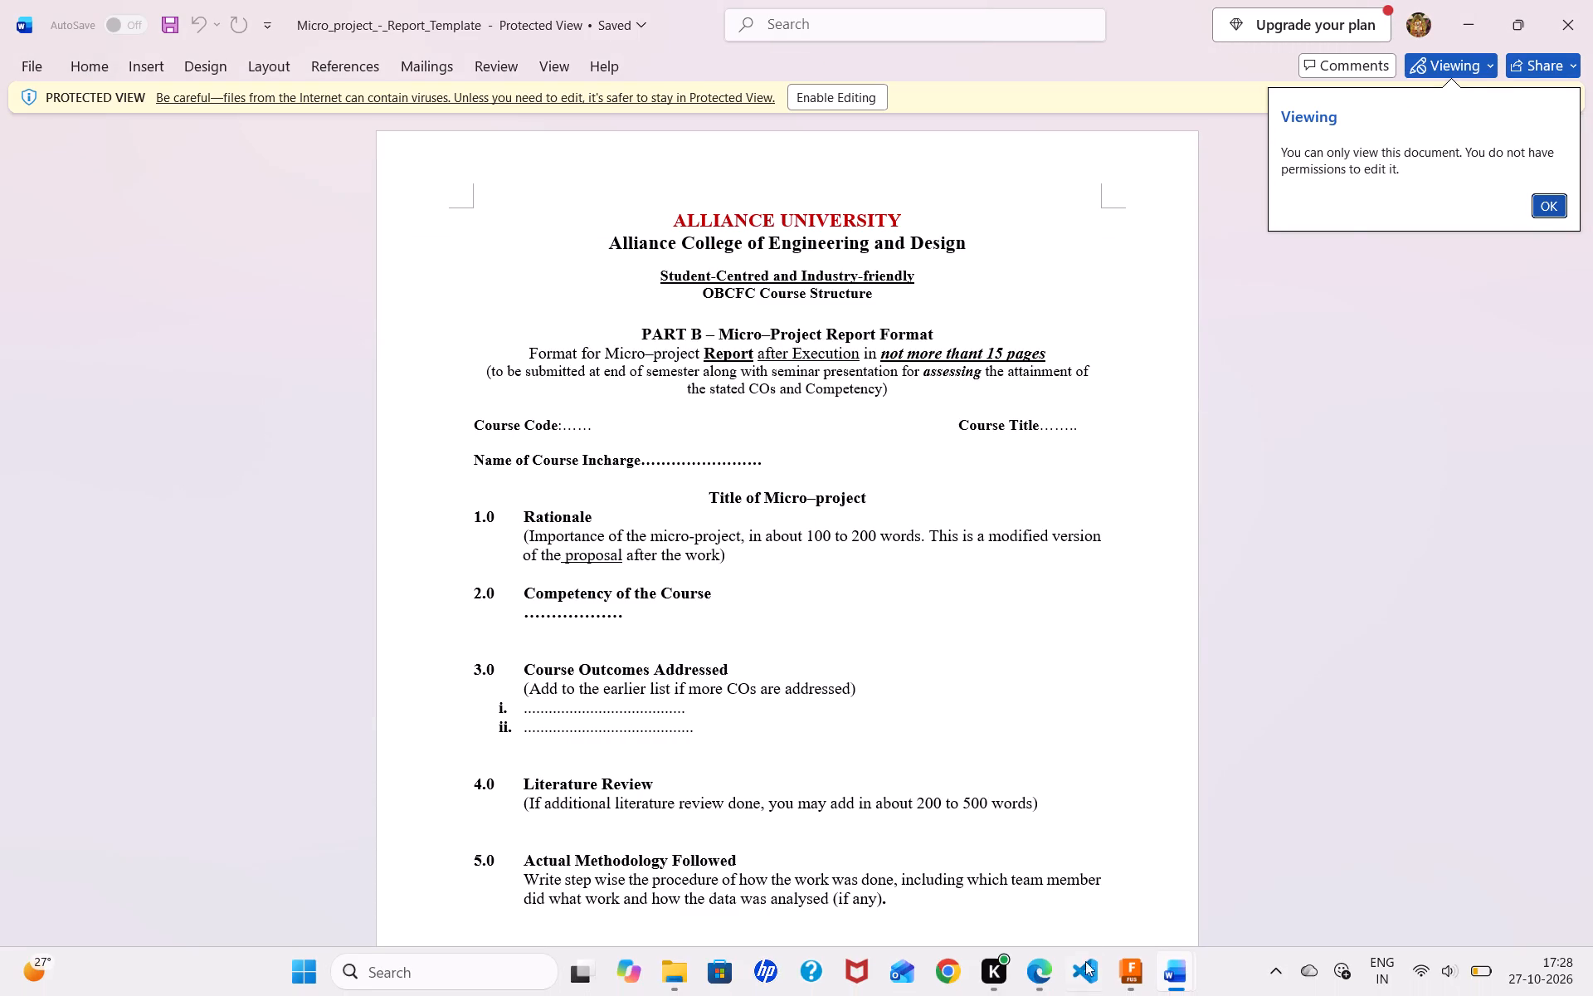
{"action": "left_click", "coordinate": [689, 980]}
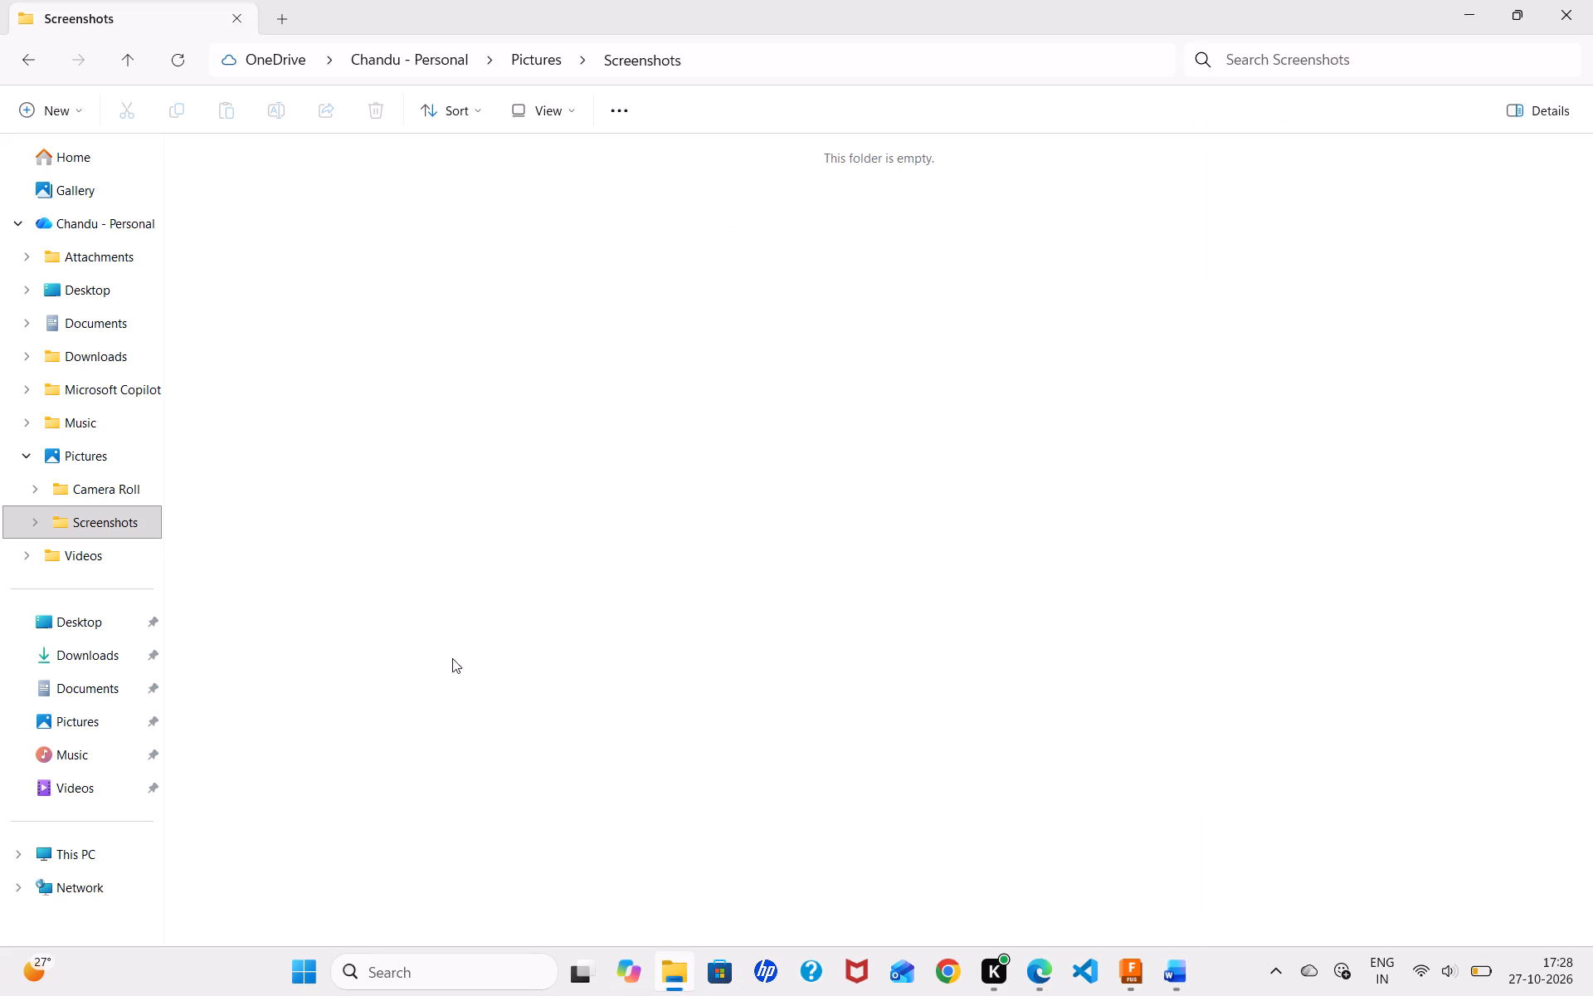